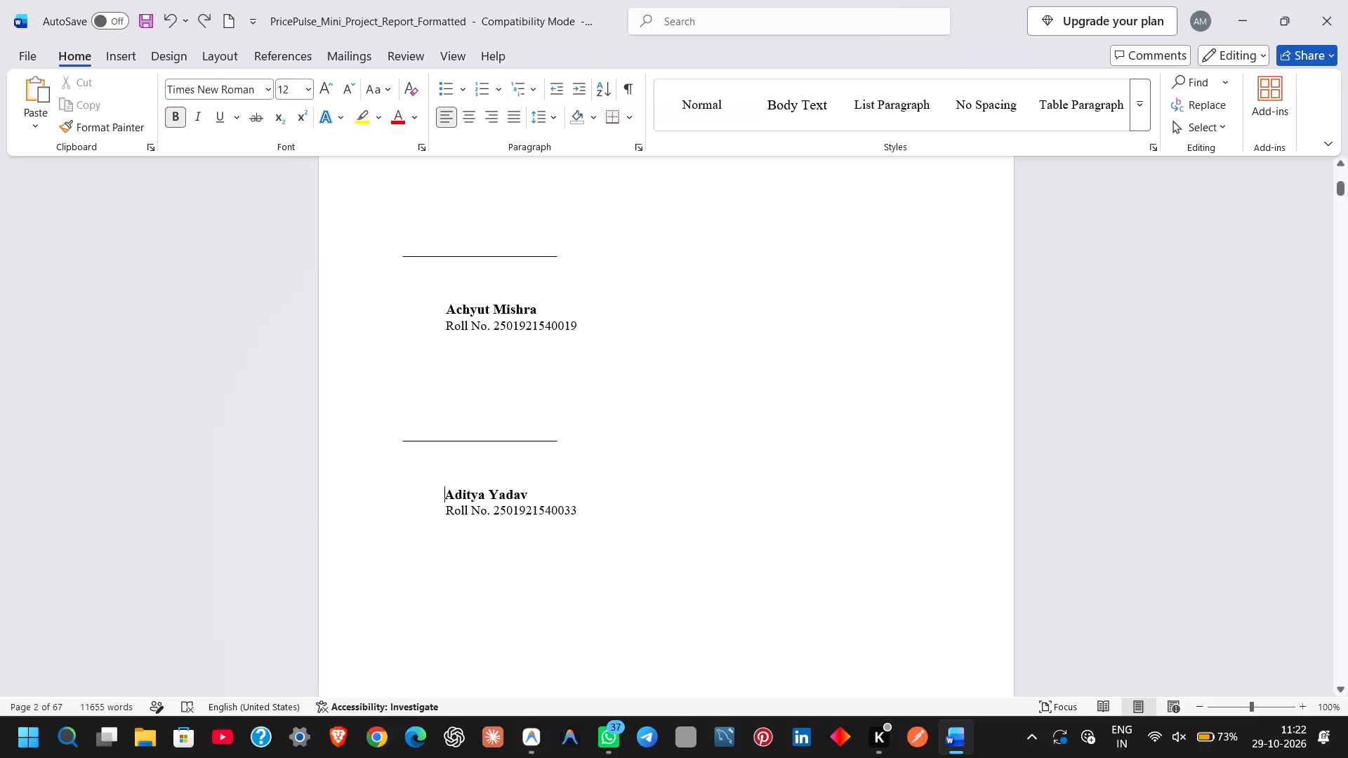
# Remove surplus blank lines between the Declaration's closing paragraph and the first signature line, leaving a small gap.
pyautogui.scroll(4, 511, 460)
pyautogui.keyDown('ctrl'); pyautogui.scroll(-3, 511, 460); pyautogui.keyUp('ctrl')
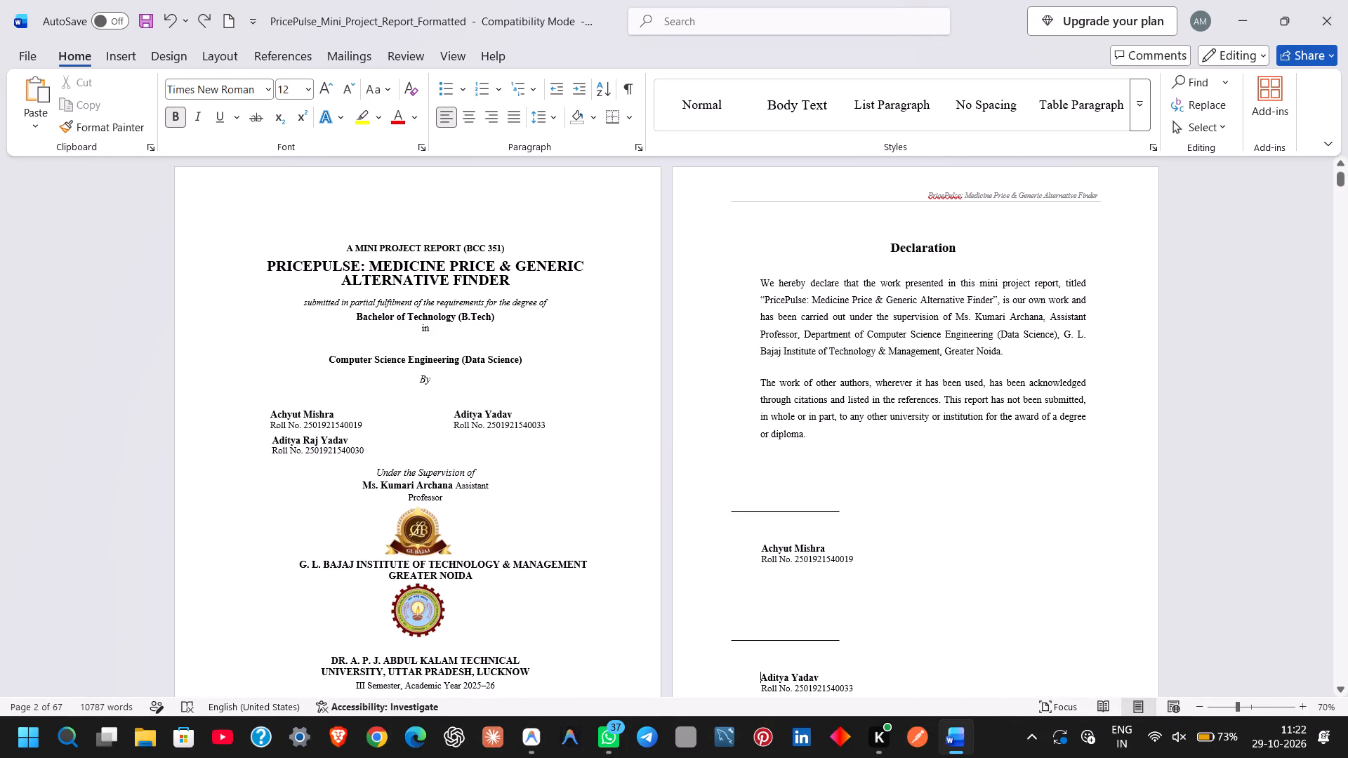
pyautogui.scroll(-1, 798, 508)
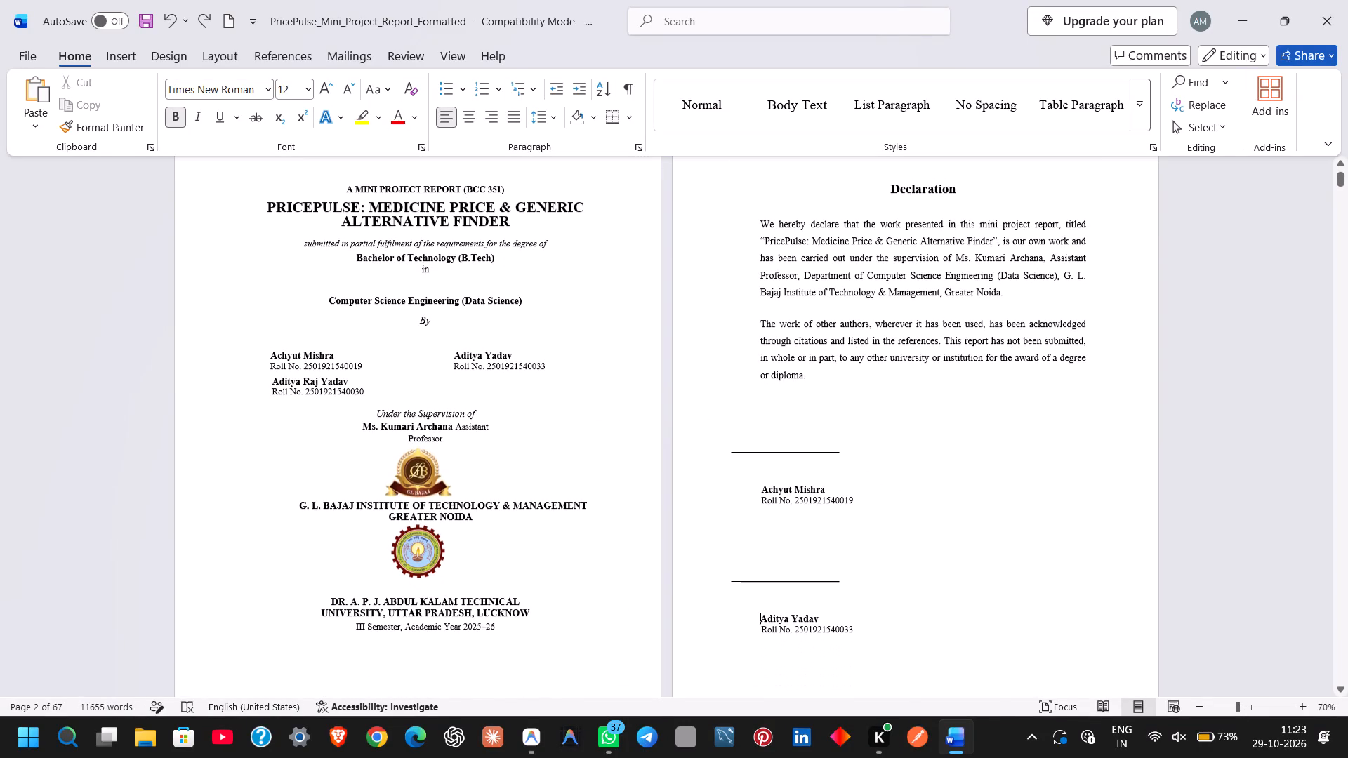
pyautogui.click(823, 445)
pyautogui.click(823, 451)
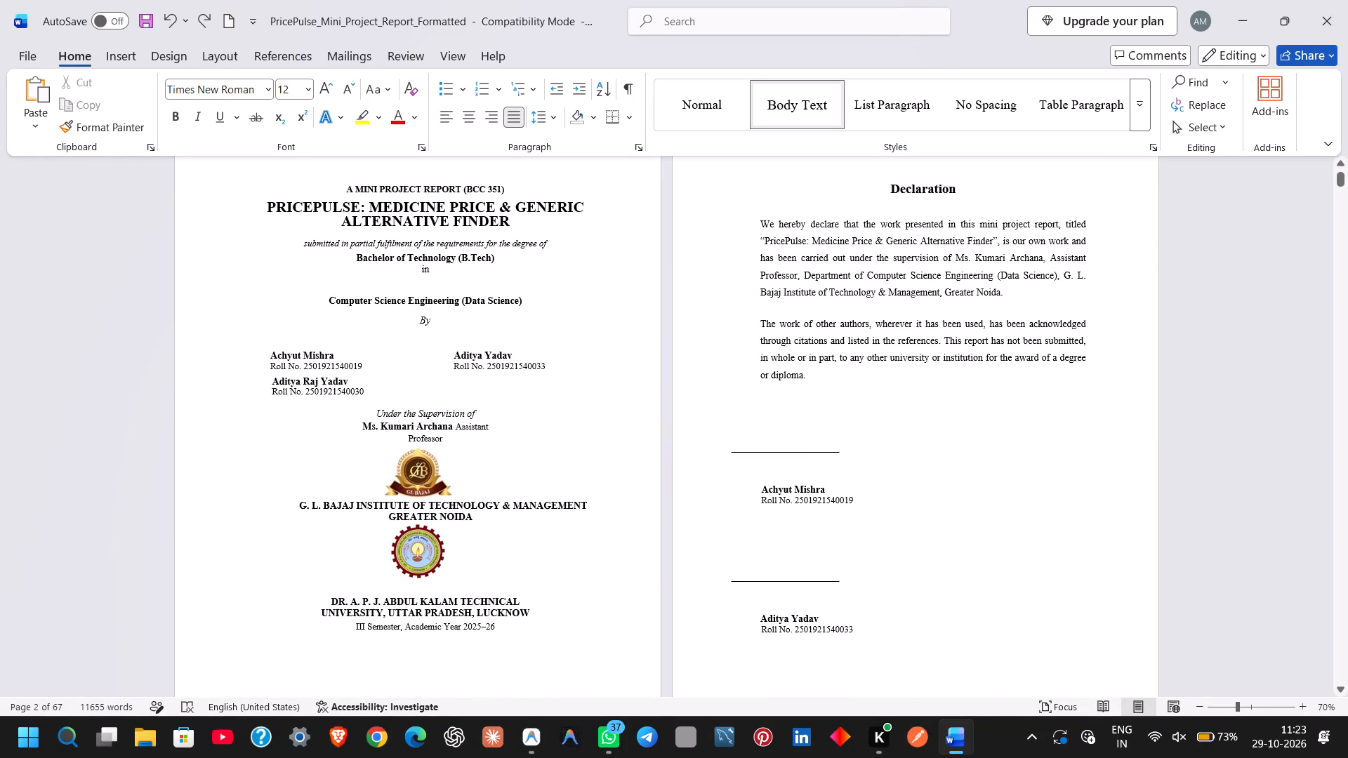
pyautogui.click(823, 451)
pyautogui.click(823, 451)
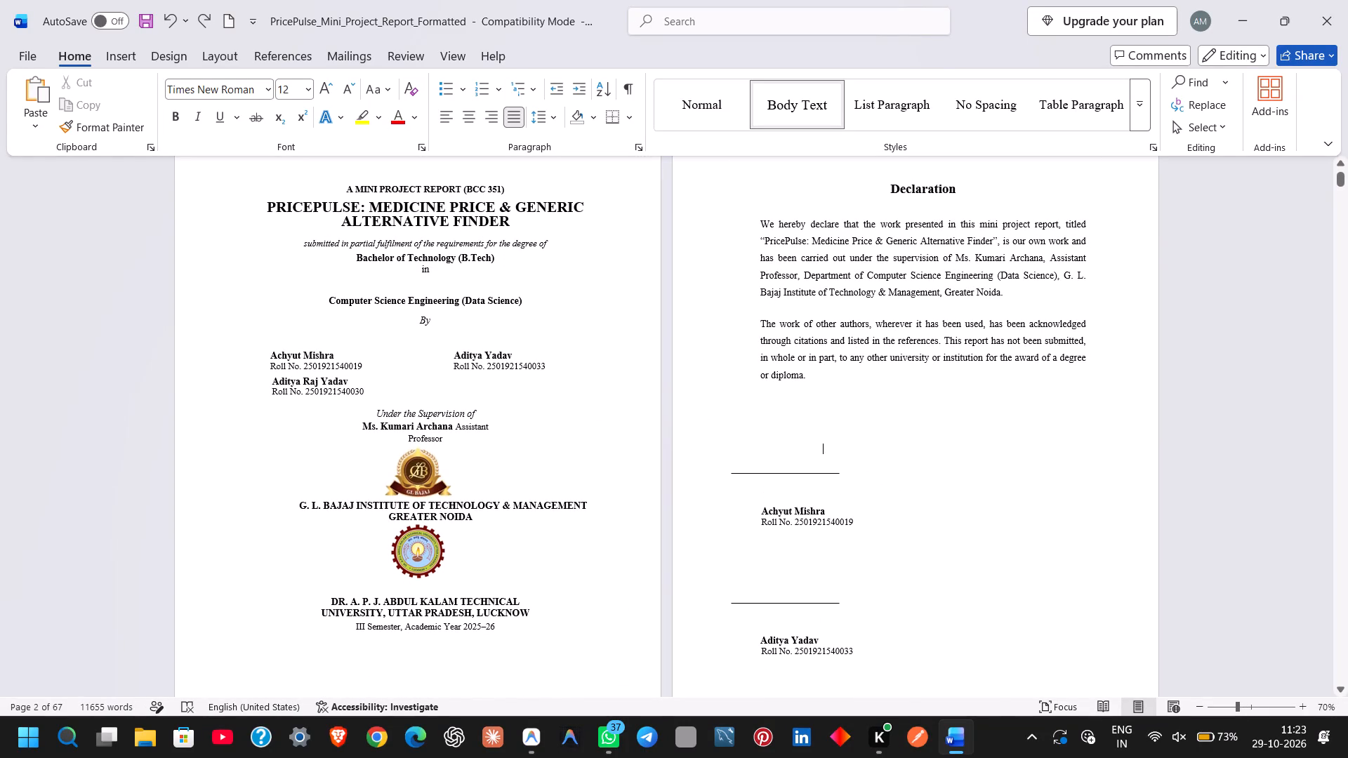
pyautogui.click(828, 475)
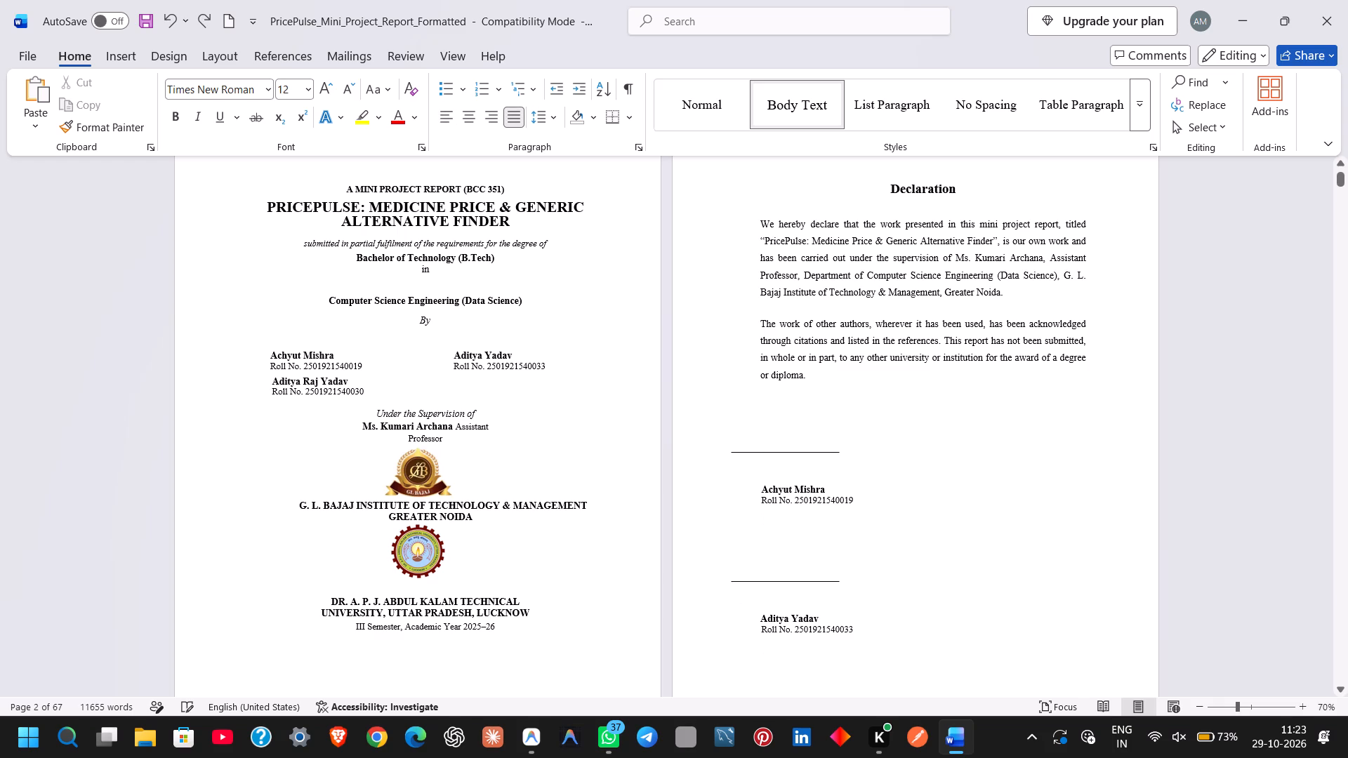
pyautogui.press('BackSpace')
pyautogui.press('BackSpace')
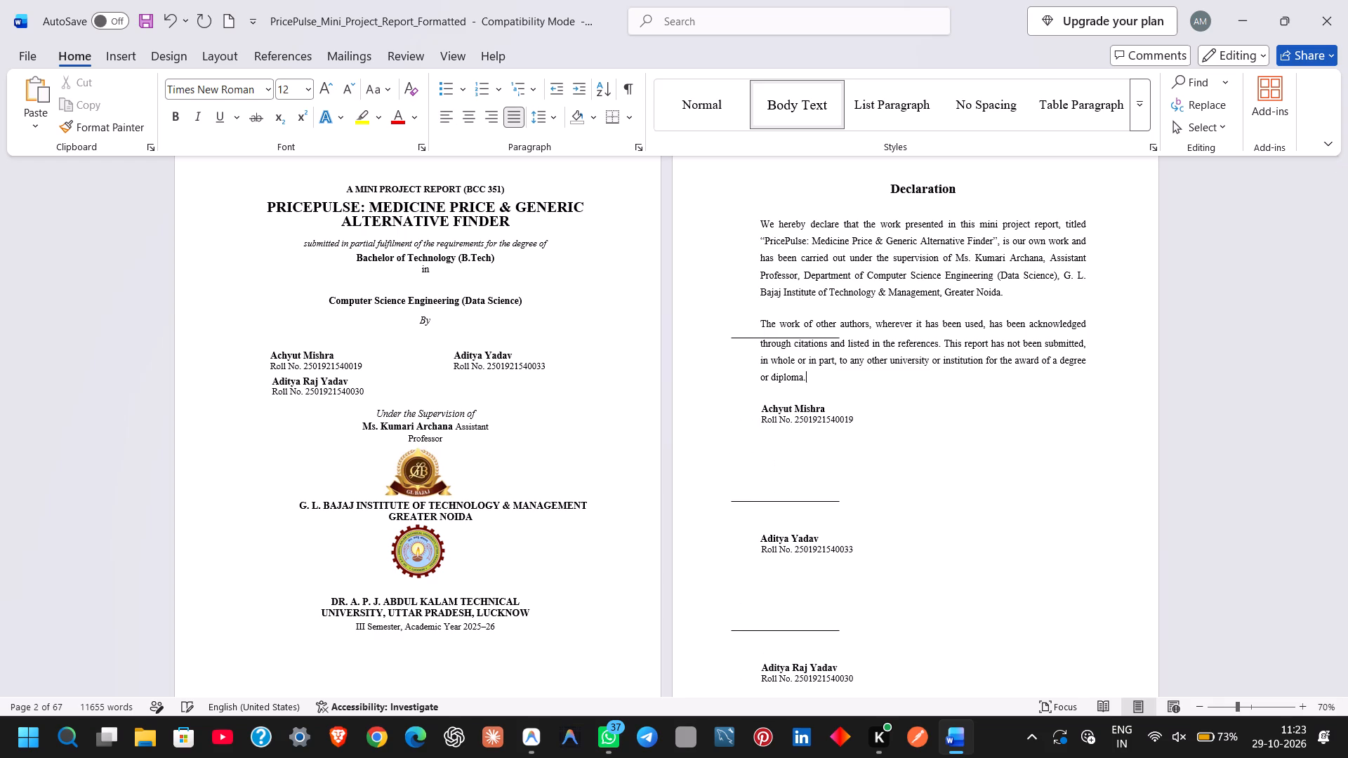
pyautogui.press('Return')
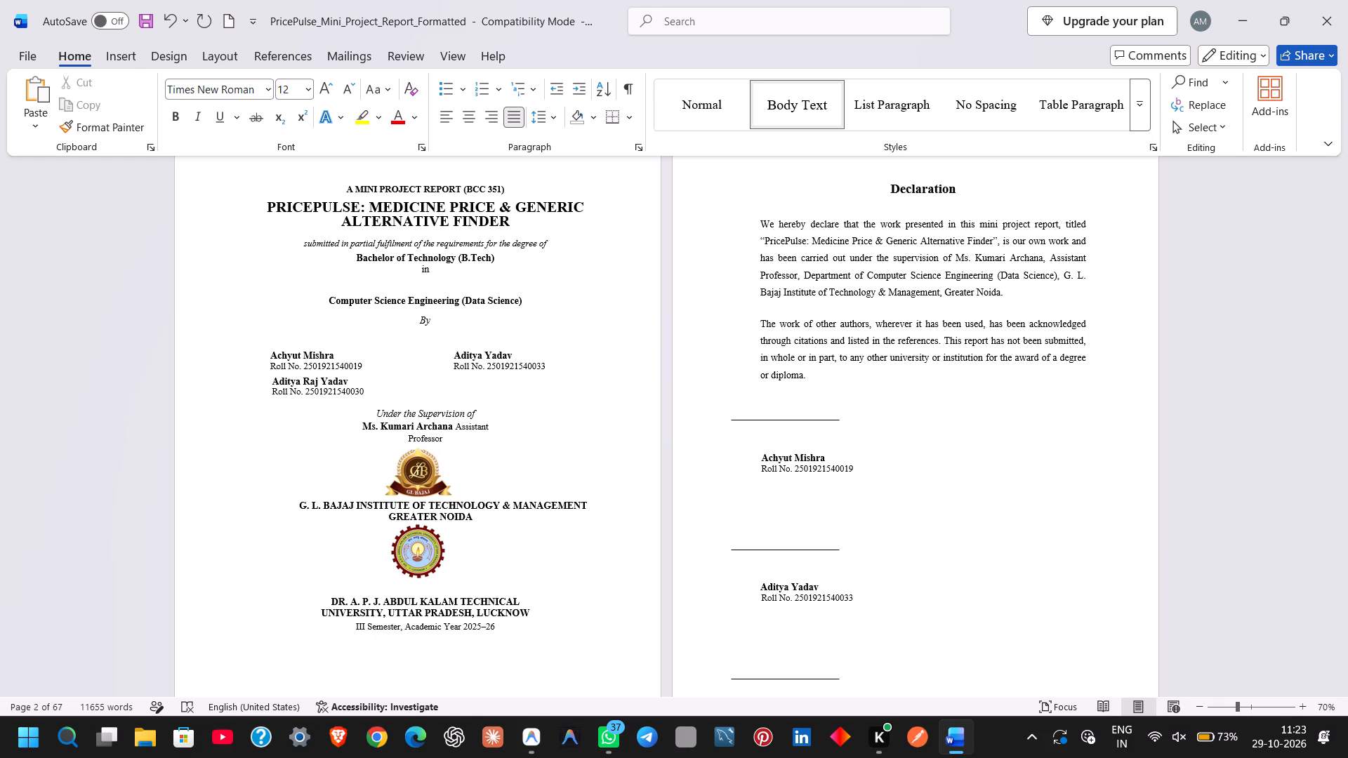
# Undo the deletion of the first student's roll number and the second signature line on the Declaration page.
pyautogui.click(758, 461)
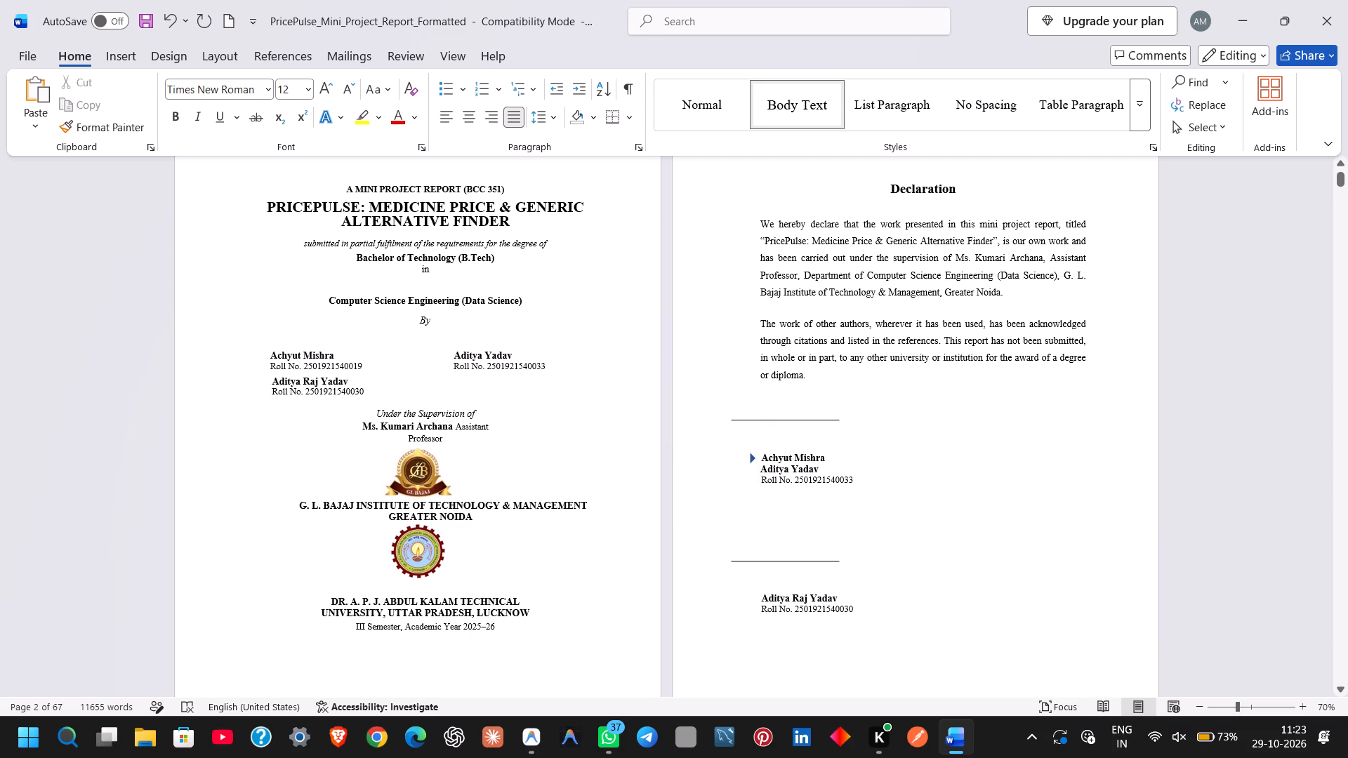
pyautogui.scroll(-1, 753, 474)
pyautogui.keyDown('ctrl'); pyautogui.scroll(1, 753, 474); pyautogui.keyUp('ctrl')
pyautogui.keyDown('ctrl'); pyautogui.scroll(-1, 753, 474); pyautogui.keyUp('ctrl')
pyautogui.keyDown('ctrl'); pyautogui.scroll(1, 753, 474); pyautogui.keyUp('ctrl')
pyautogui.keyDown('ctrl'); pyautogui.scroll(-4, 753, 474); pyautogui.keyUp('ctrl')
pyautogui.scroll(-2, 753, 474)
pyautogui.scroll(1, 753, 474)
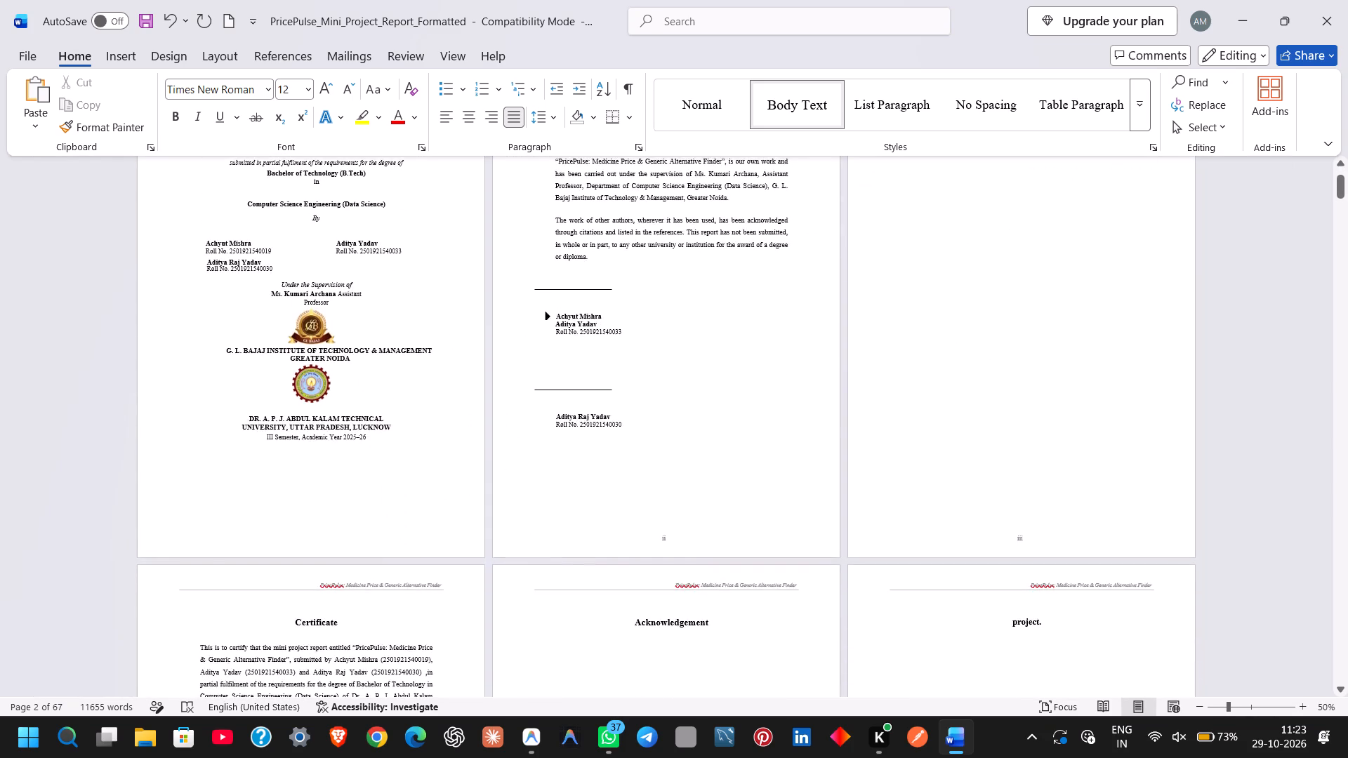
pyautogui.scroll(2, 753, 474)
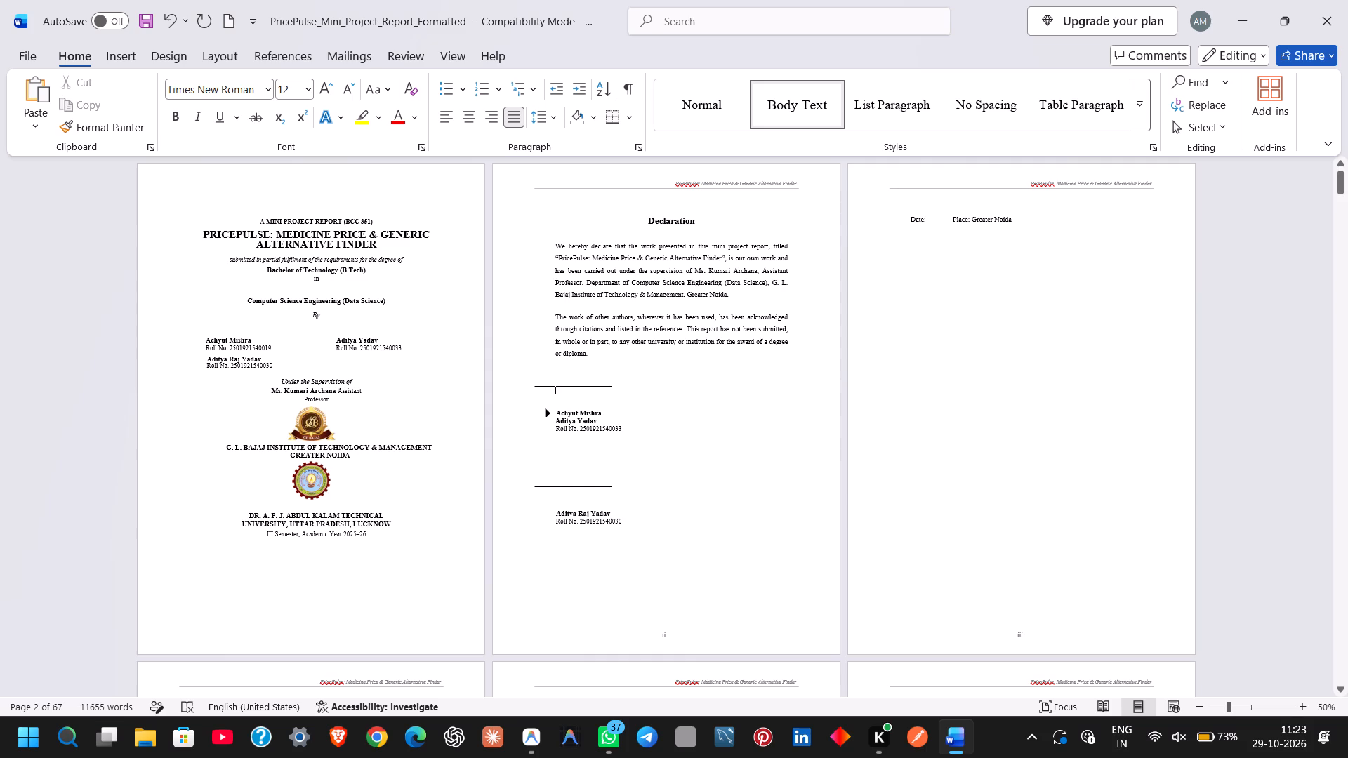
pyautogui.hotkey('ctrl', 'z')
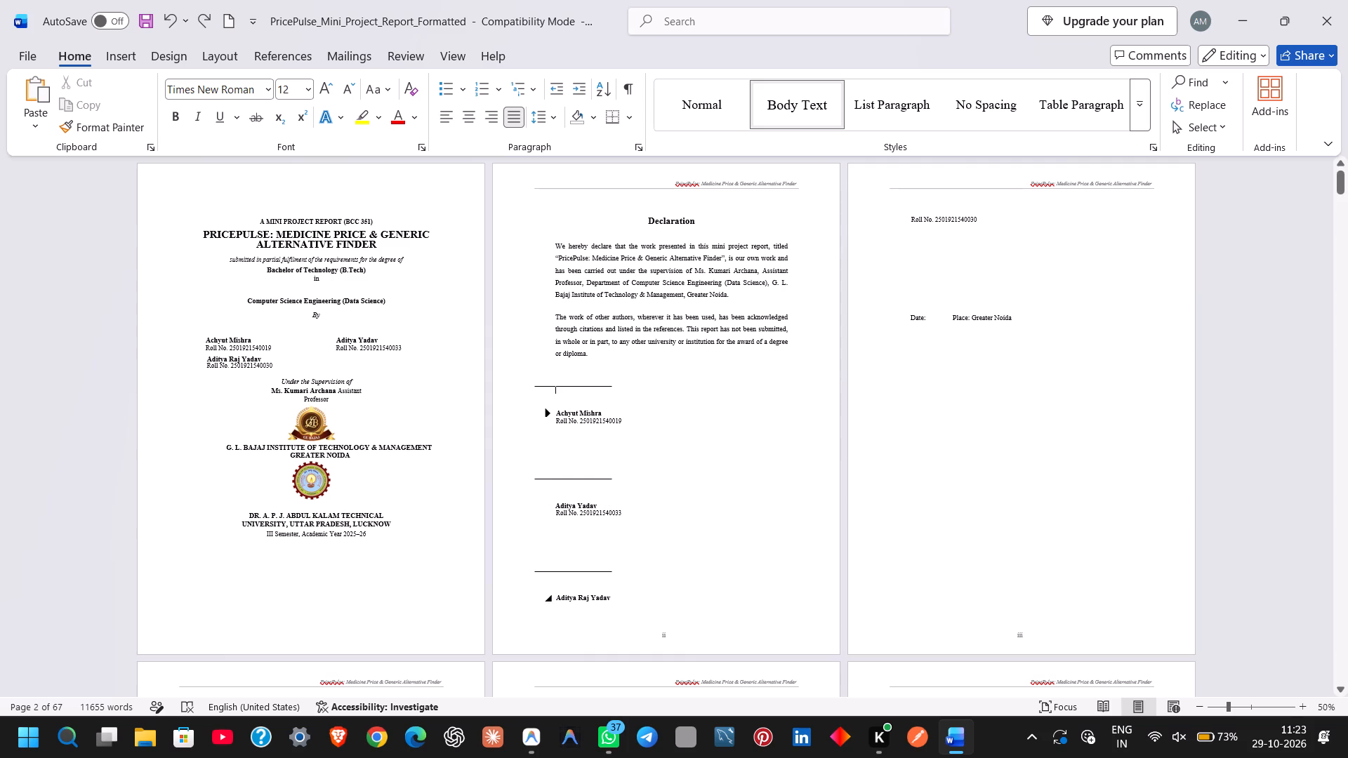
# Pull the third student's roll number back onto the Declaration page beside the name, restoring the surname's final letter "v".
pyautogui.click(901, 215)
pyautogui.press('BackSpace')
pyautogui.press('BackSpace')
pyautogui.press('BackSpace')
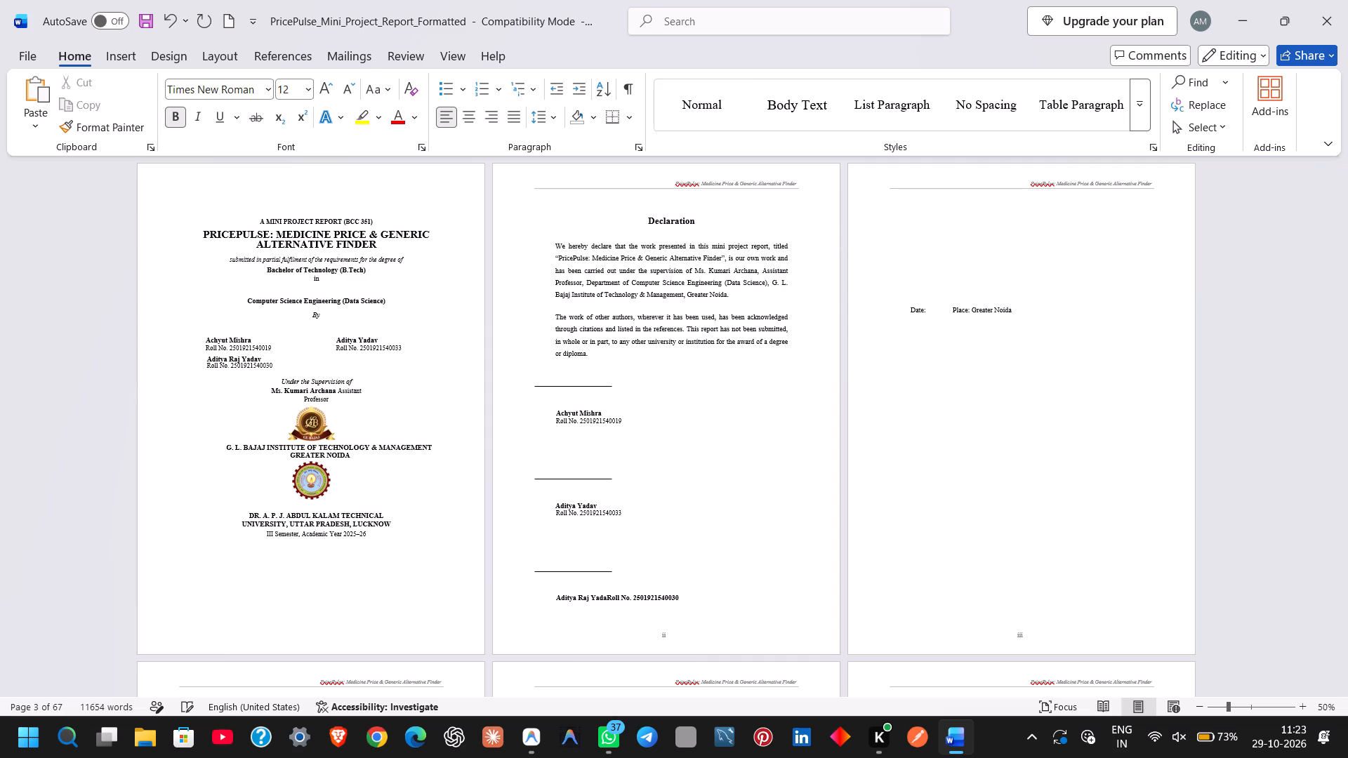
pyautogui.press('b')
pyautogui.press('BackSpace')
pyautogui.press('v')
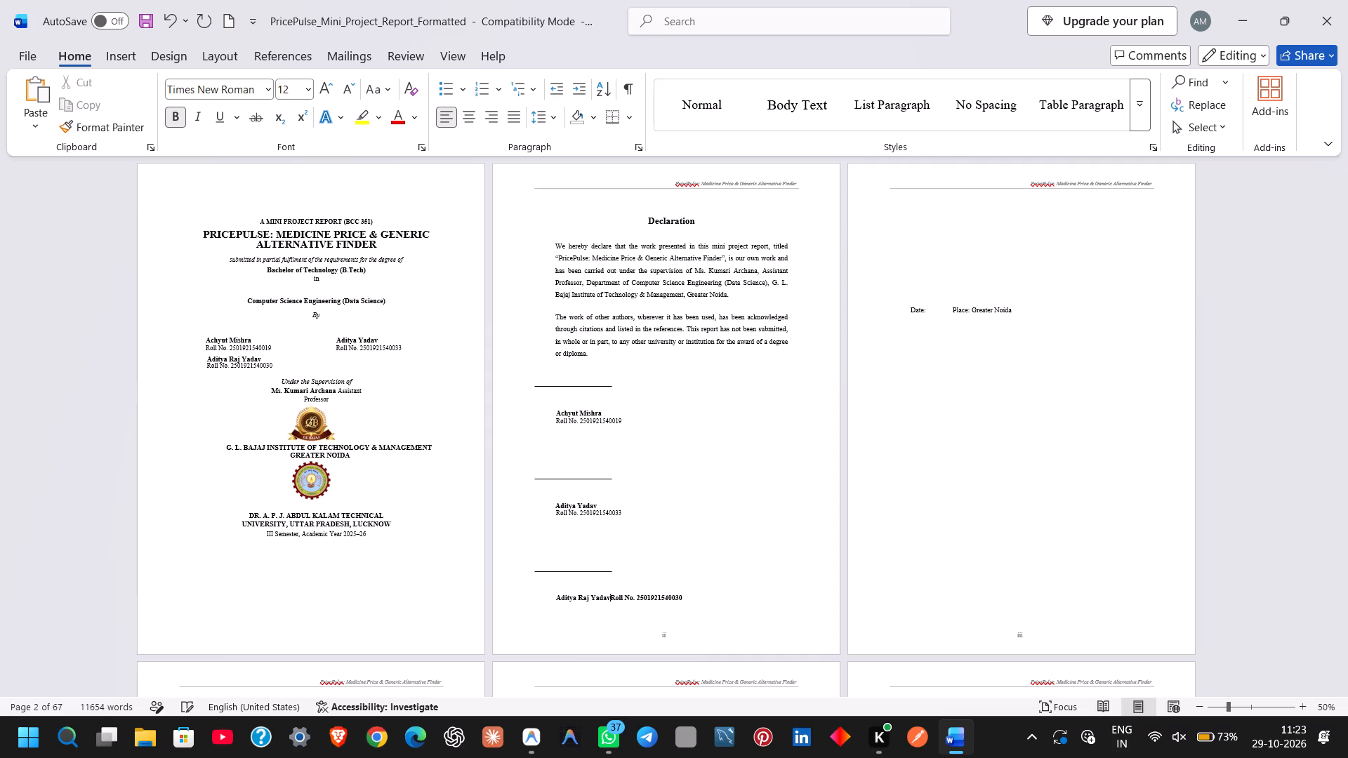
# Delete two blank lines above each of the second and third signature lines on the Declaration page.
pyautogui.click(555, 592)
pyautogui.press('BackSpace')
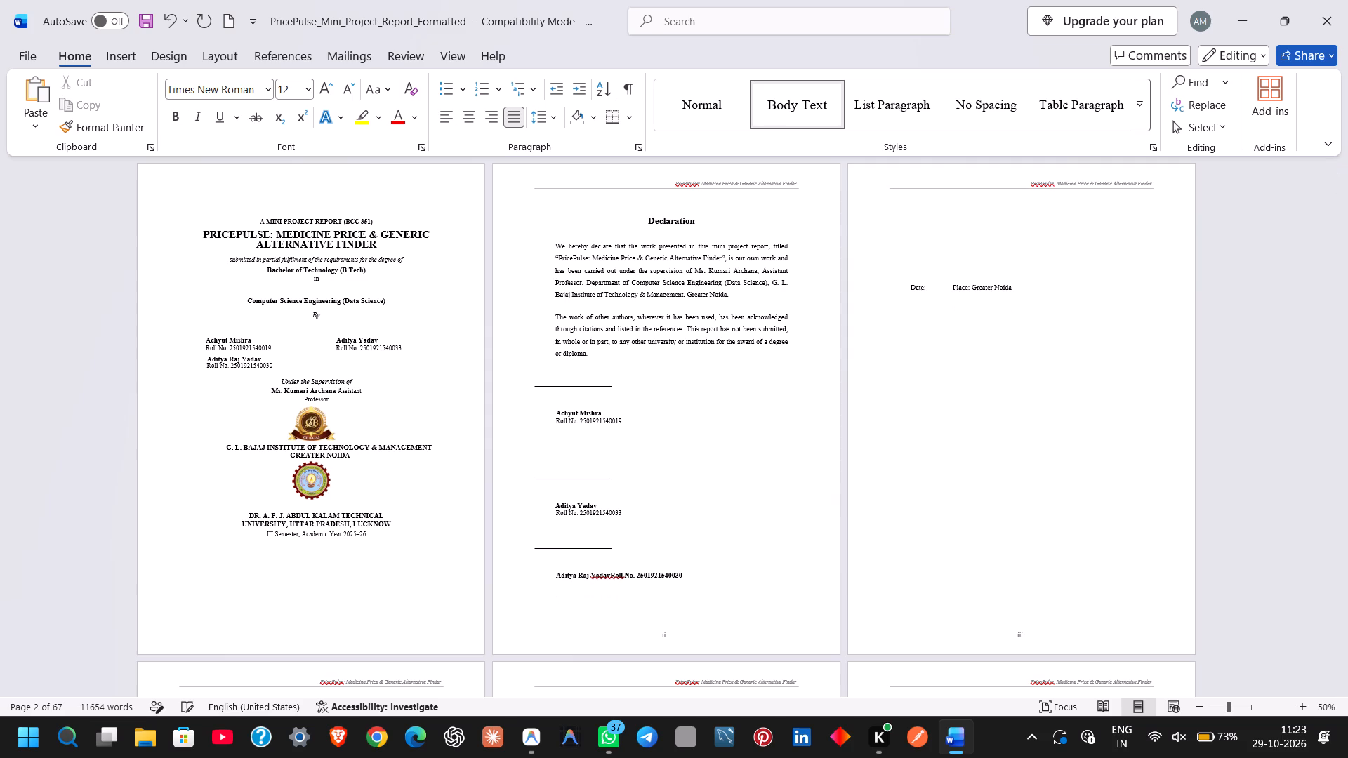
pyautogui.press('BackSpace')
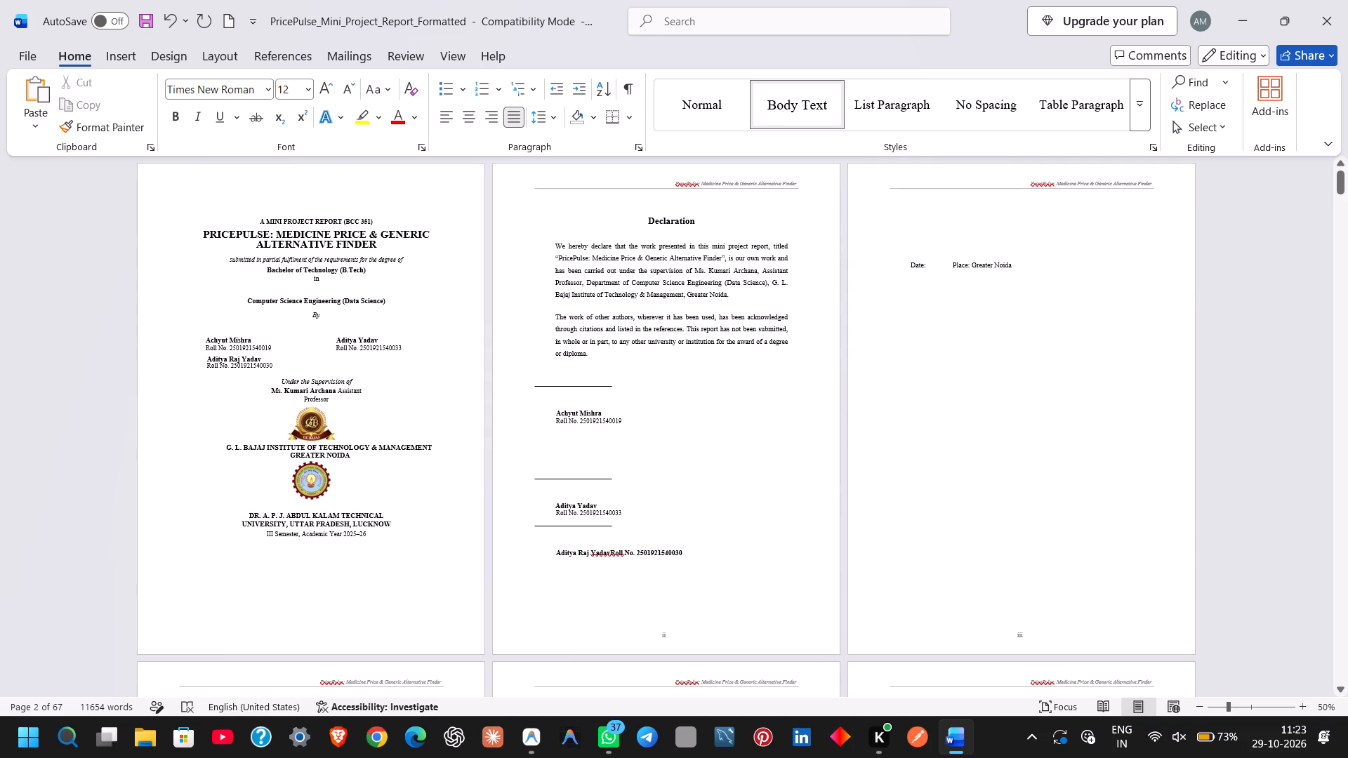
pyautogui.click(559, 489)
pyautogui.press('BackSpace')
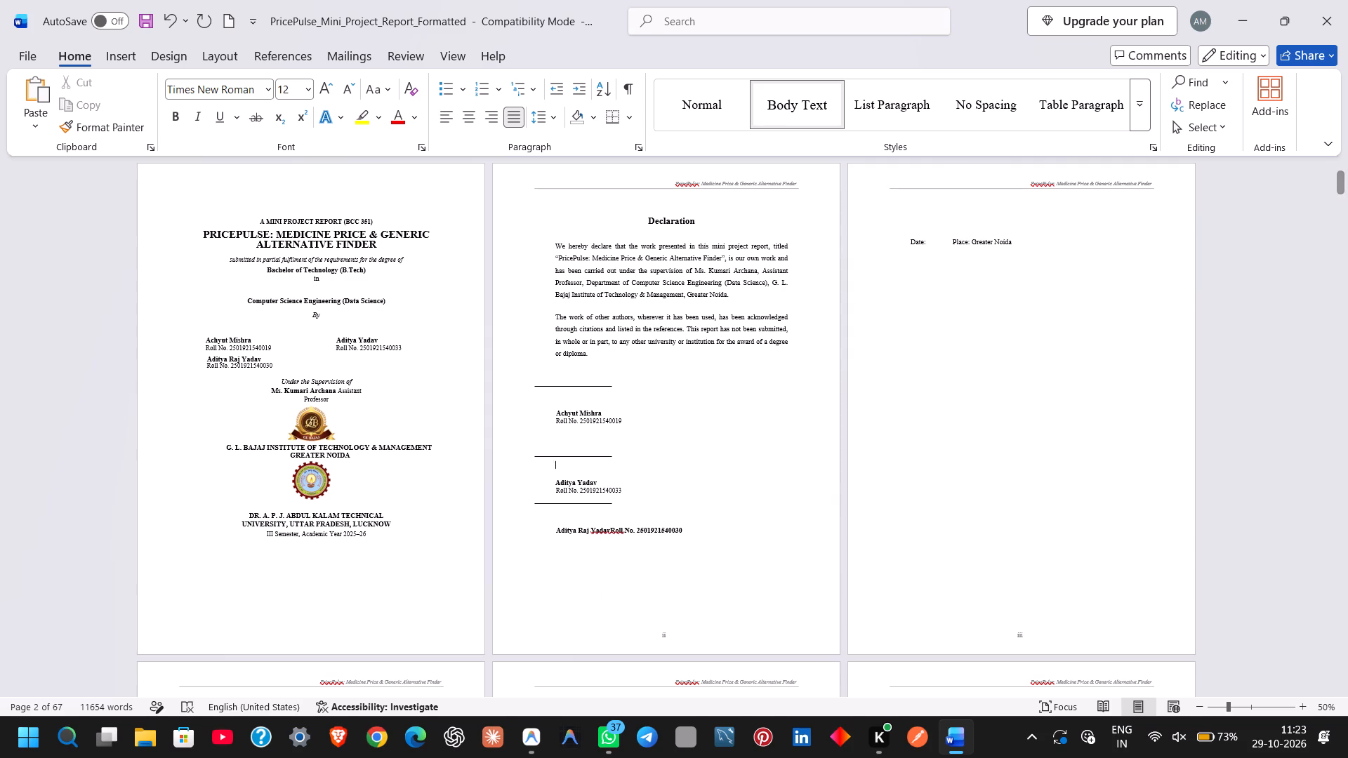
pyautogui.press('BackSpace')
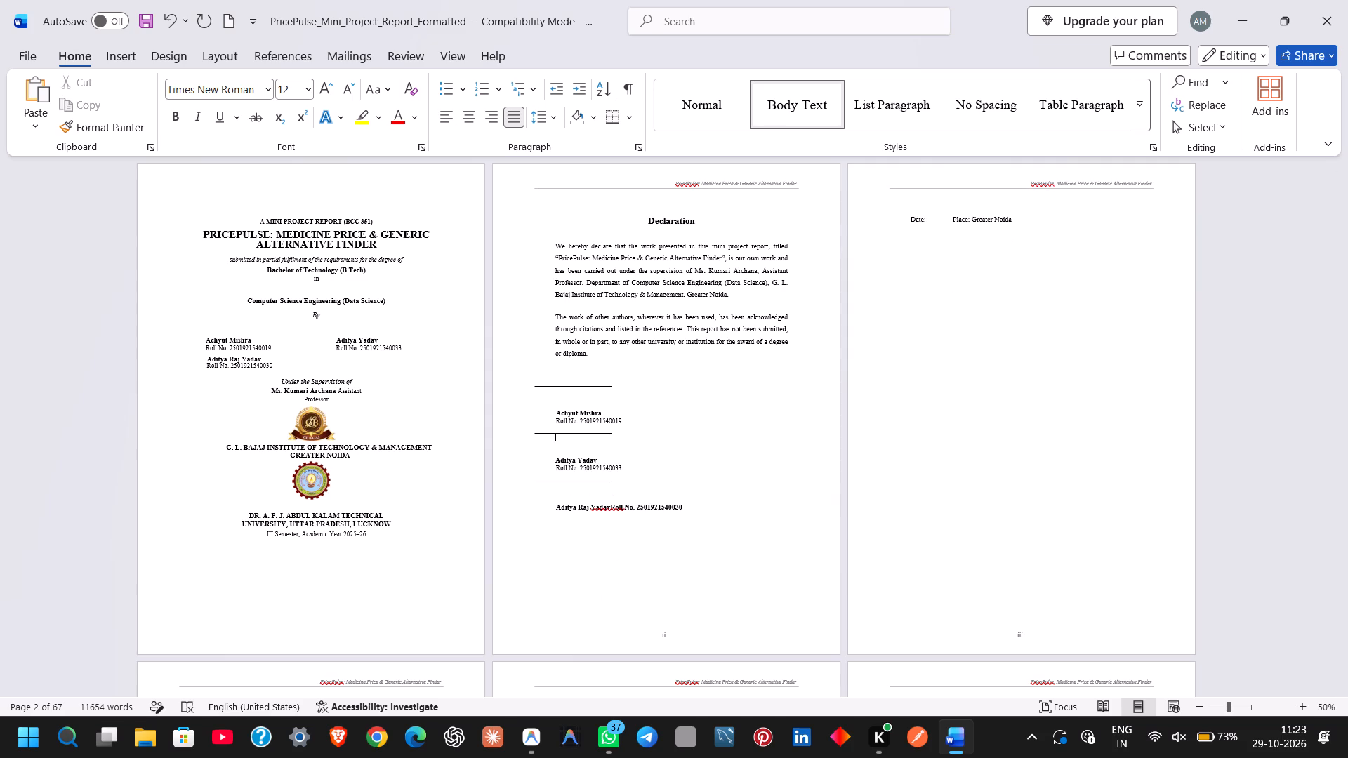
# Close the gap between the signature line and the student's name in the second and third signature blocks.
pyautogui.click(553, 445)
pyautogui.press('Down')
pyautogui.press('BackSpace')
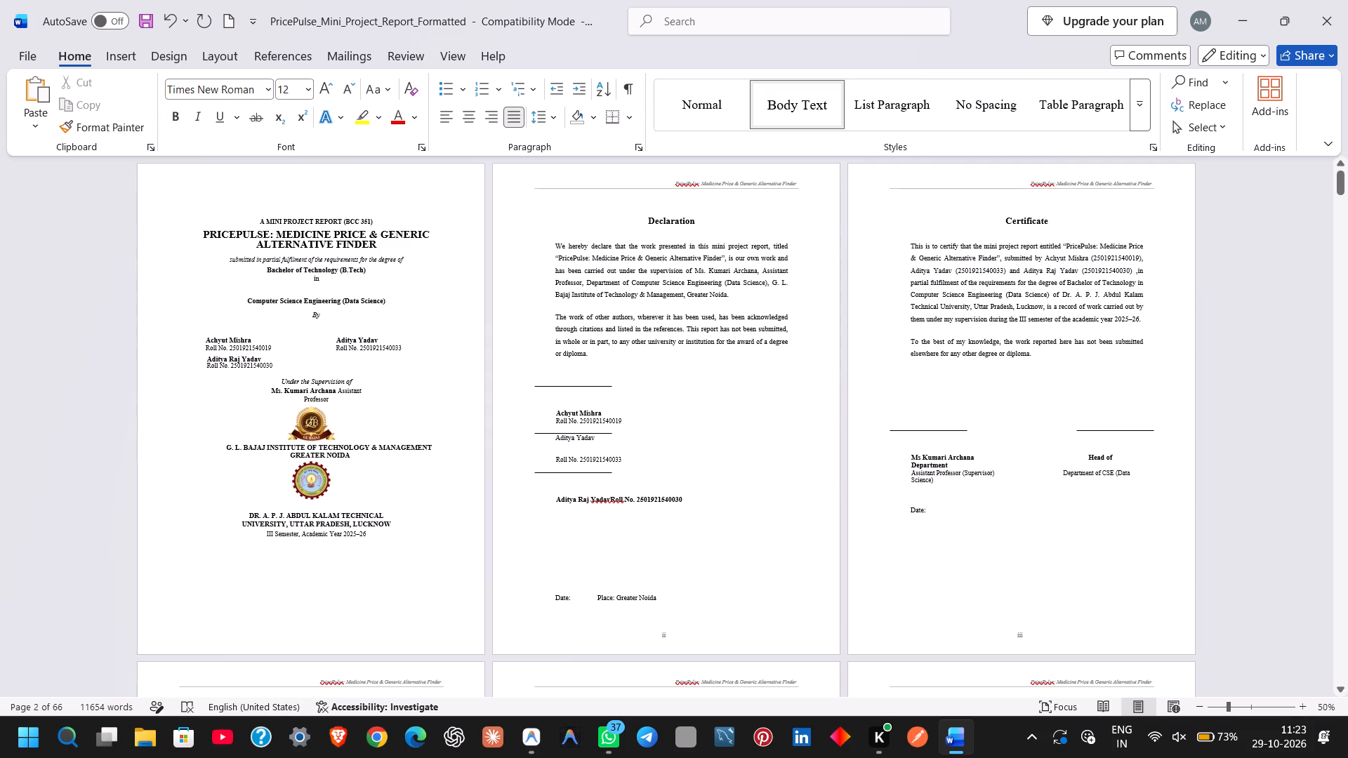
pyautogui.click(552, 484)
pyautogui.press('Down')
pyautogui.press('BackSpace')
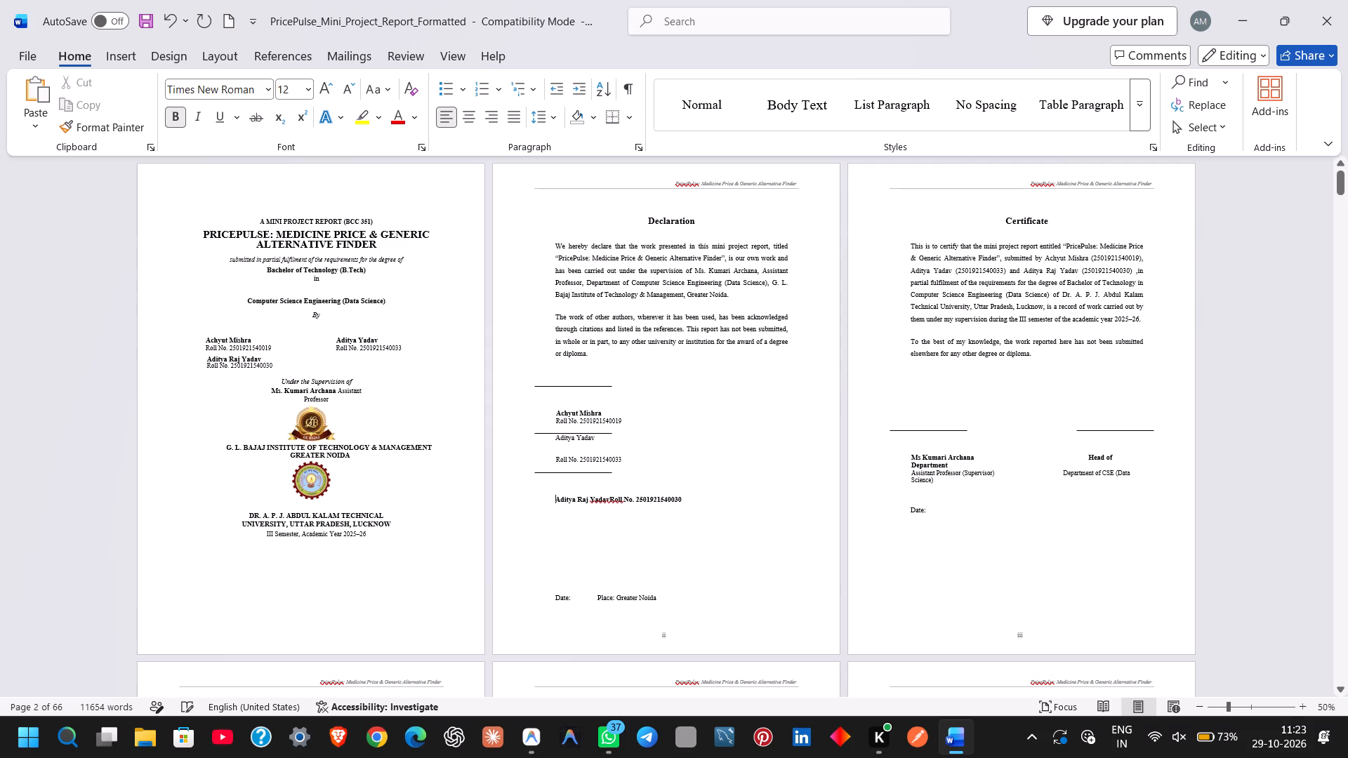
pyautogui.press('BackSpace')
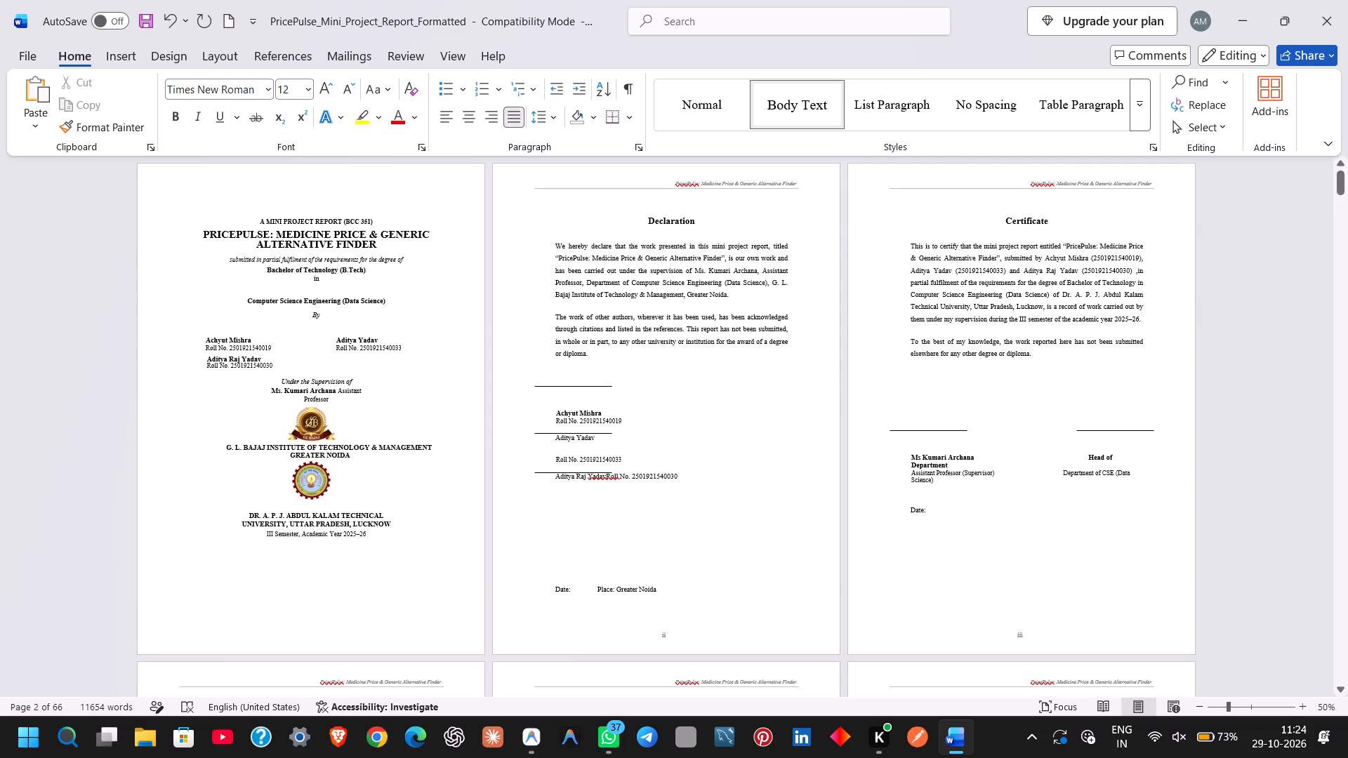
# Split the third student's roll number from the name onto its own line.
pyautogui.click(604, 474)
pyautogui.press('Return')
pyautogui.press('BackSpace')
pyautogui.press('Return')
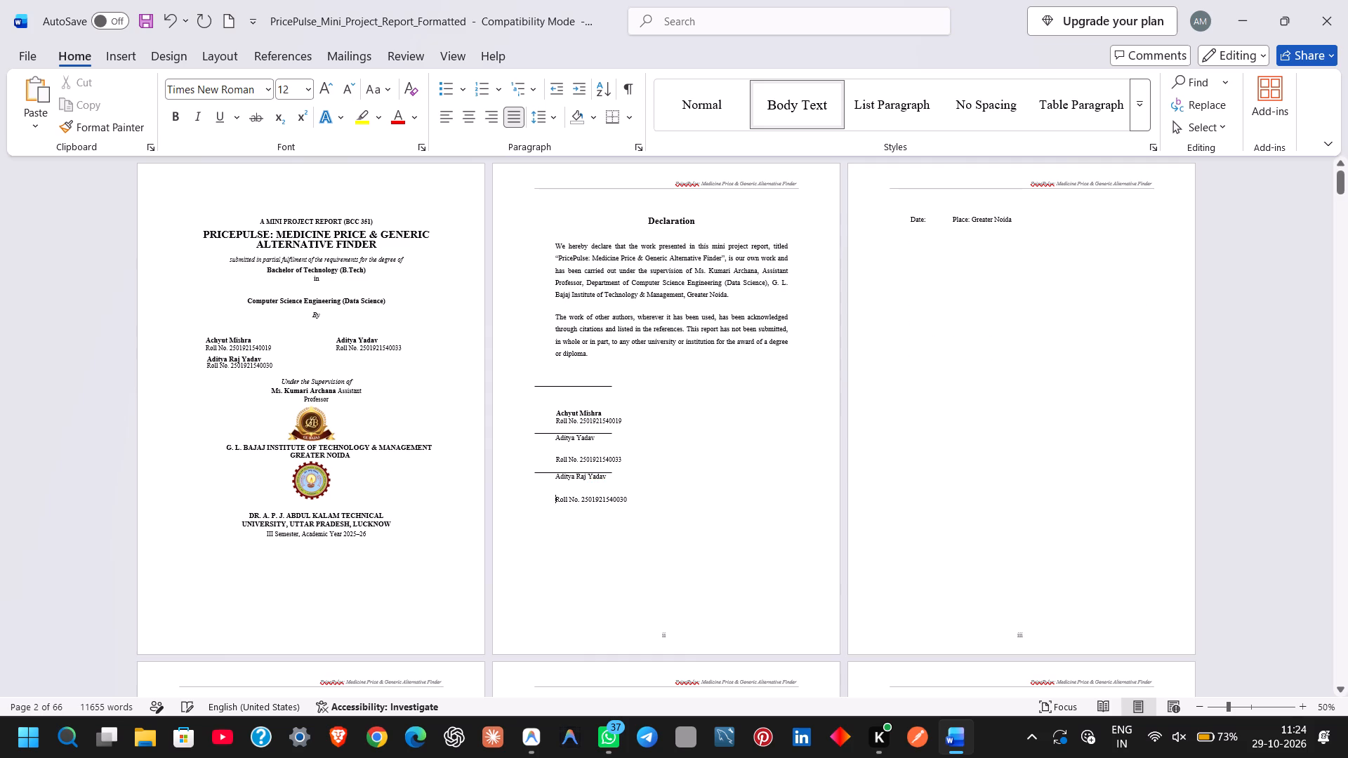
# Close the gap between the first signature line and the first student's name.
pyautogui.click(585, 495)
pyautogui.click(601, 411)
pyautogui.click(548, 403)
pyautogui.press('Down')
pyautogui.press('BackSpace')
pyautogui.press('BackSpace')
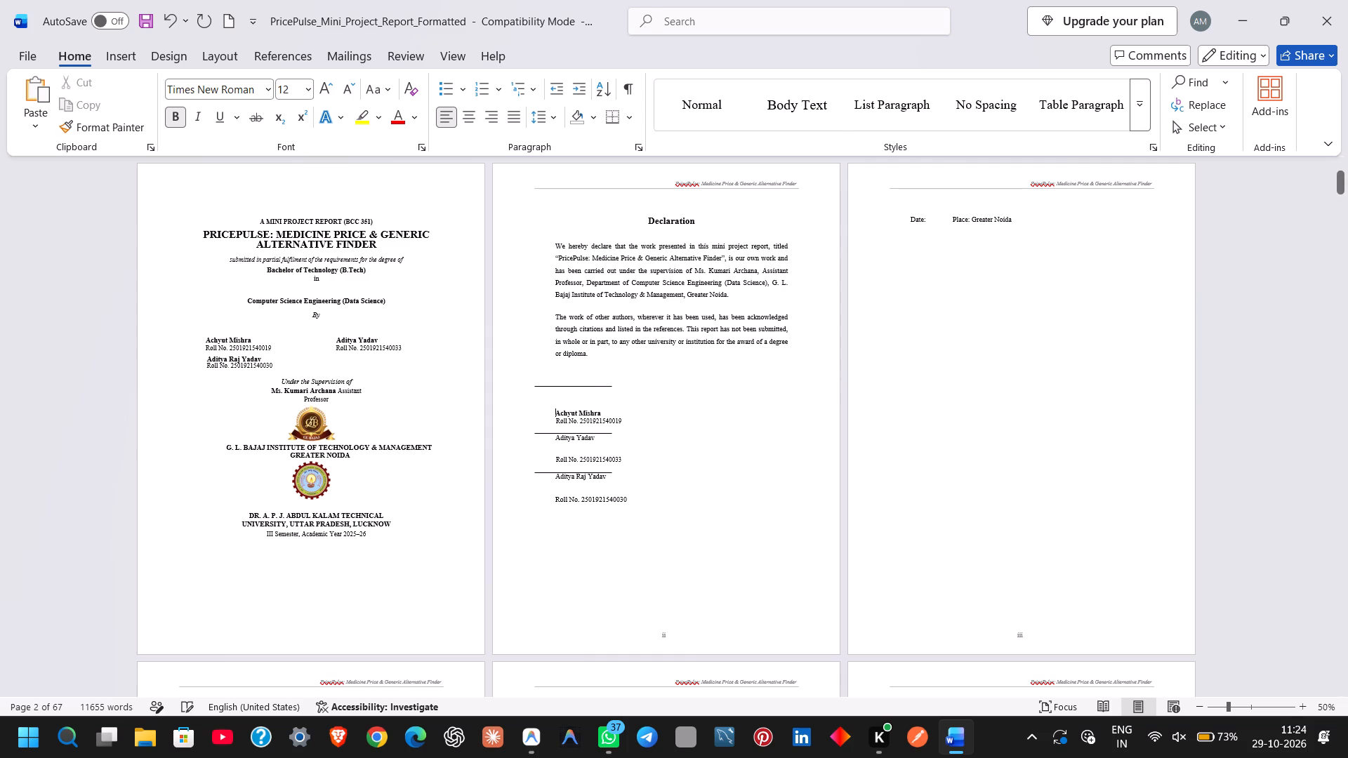
# Move the first signature line slightly right and up so it sits above the first student's name.
pyautogui.click(664, 498)
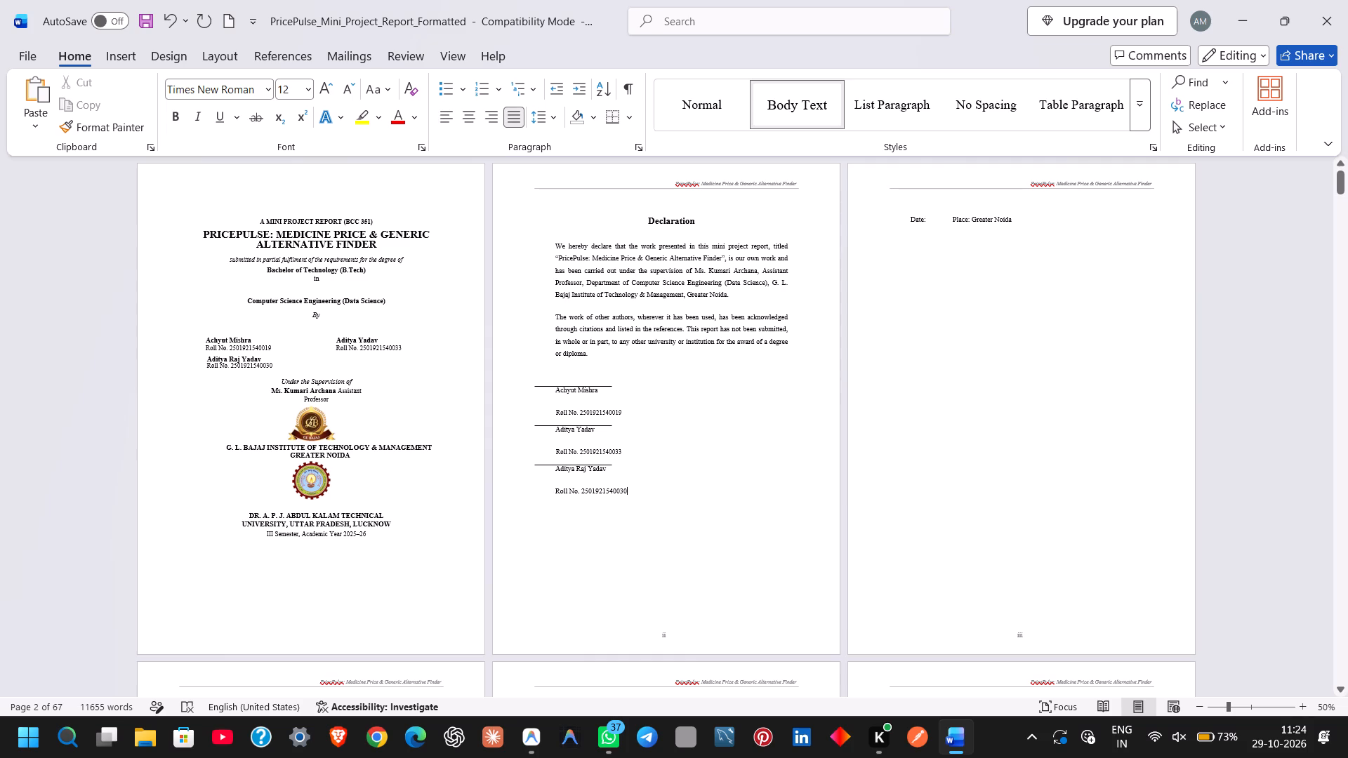
pyautogui.click(607, 390)
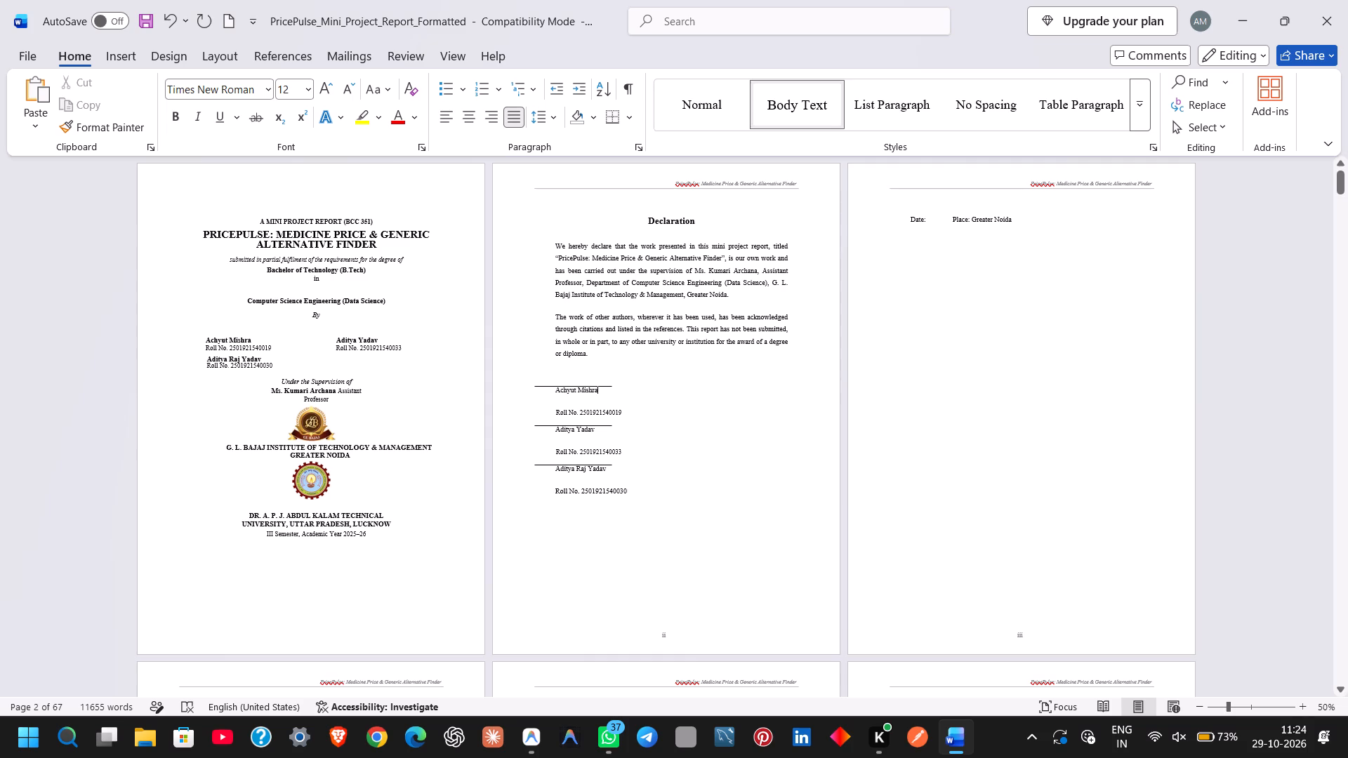
pyautogui.click(607, 384)
pyautogui.scroll(5, 607, 384)
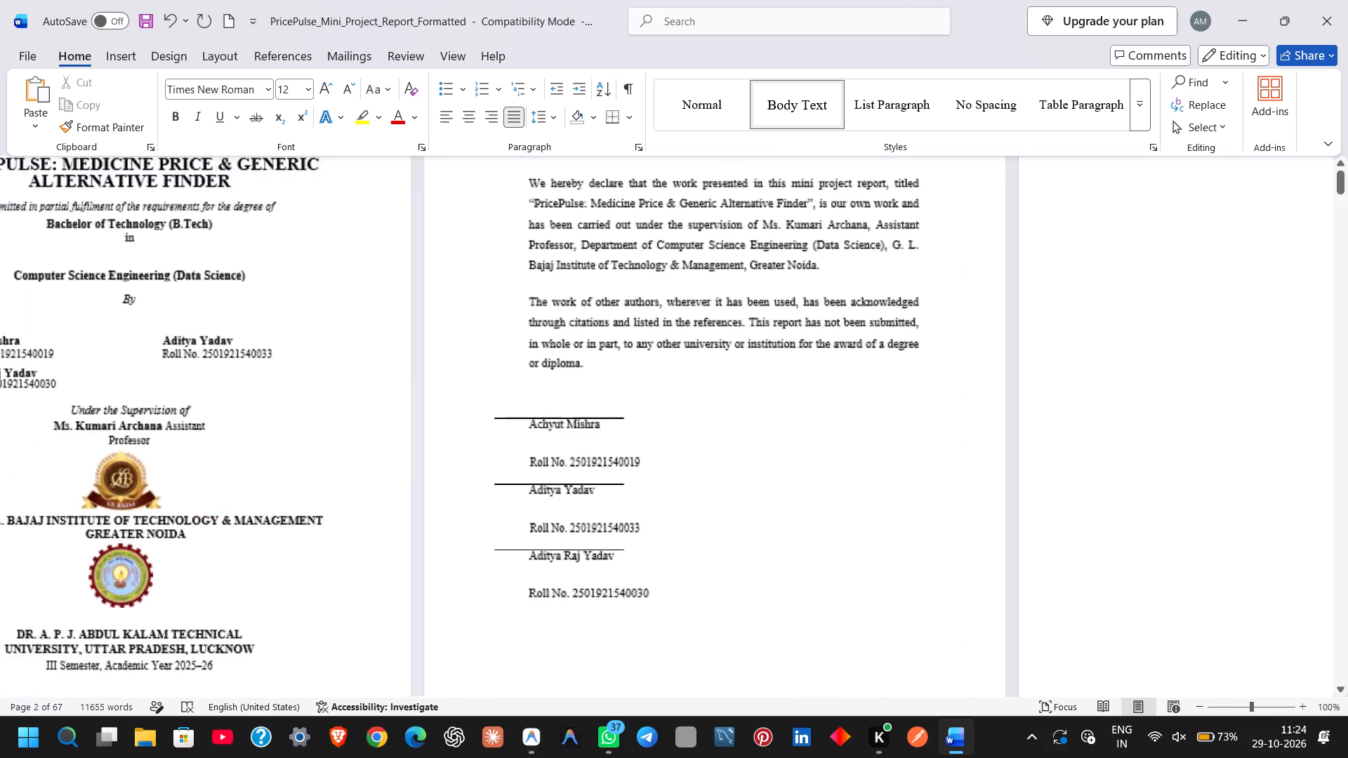
pyautogui.scroll(2, 607, 384)
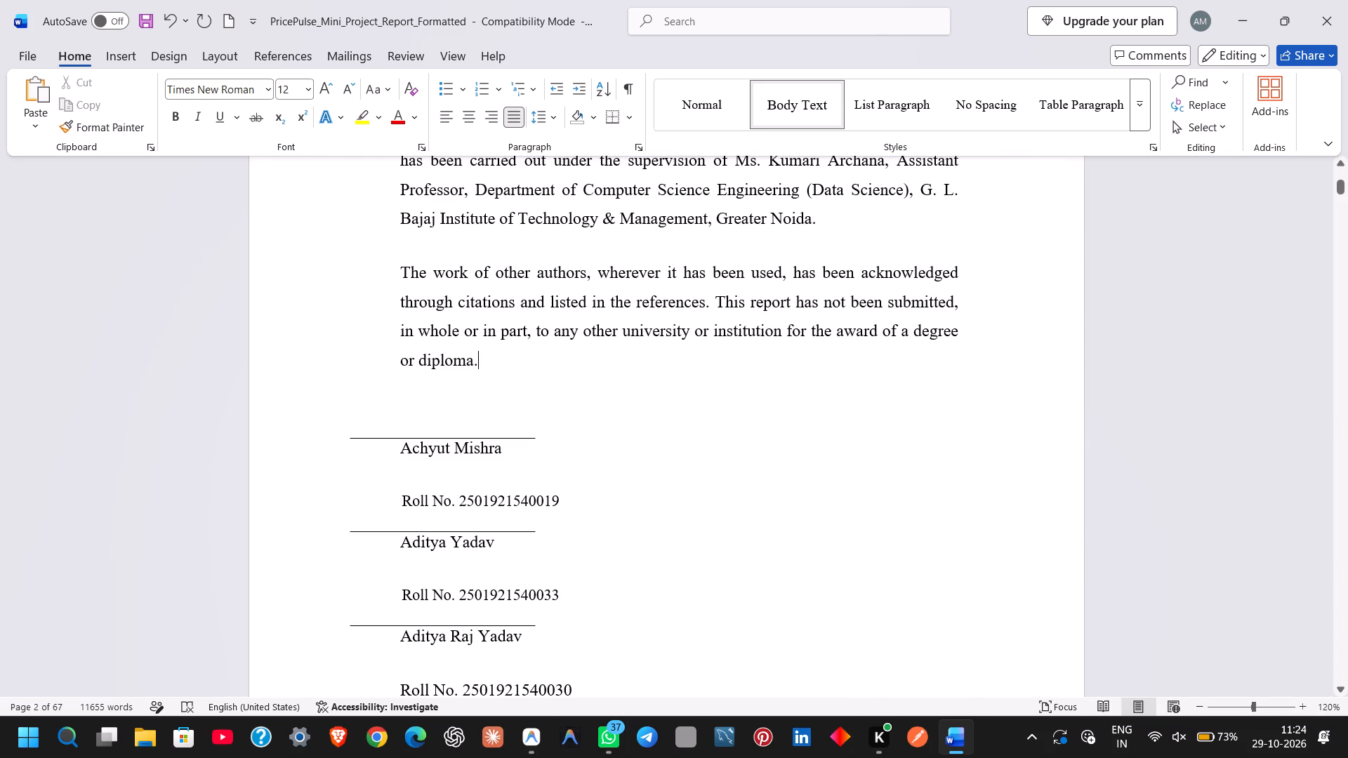
pyautogui.moveTo(523, 438); pyautogui.dragTo(562, 430)
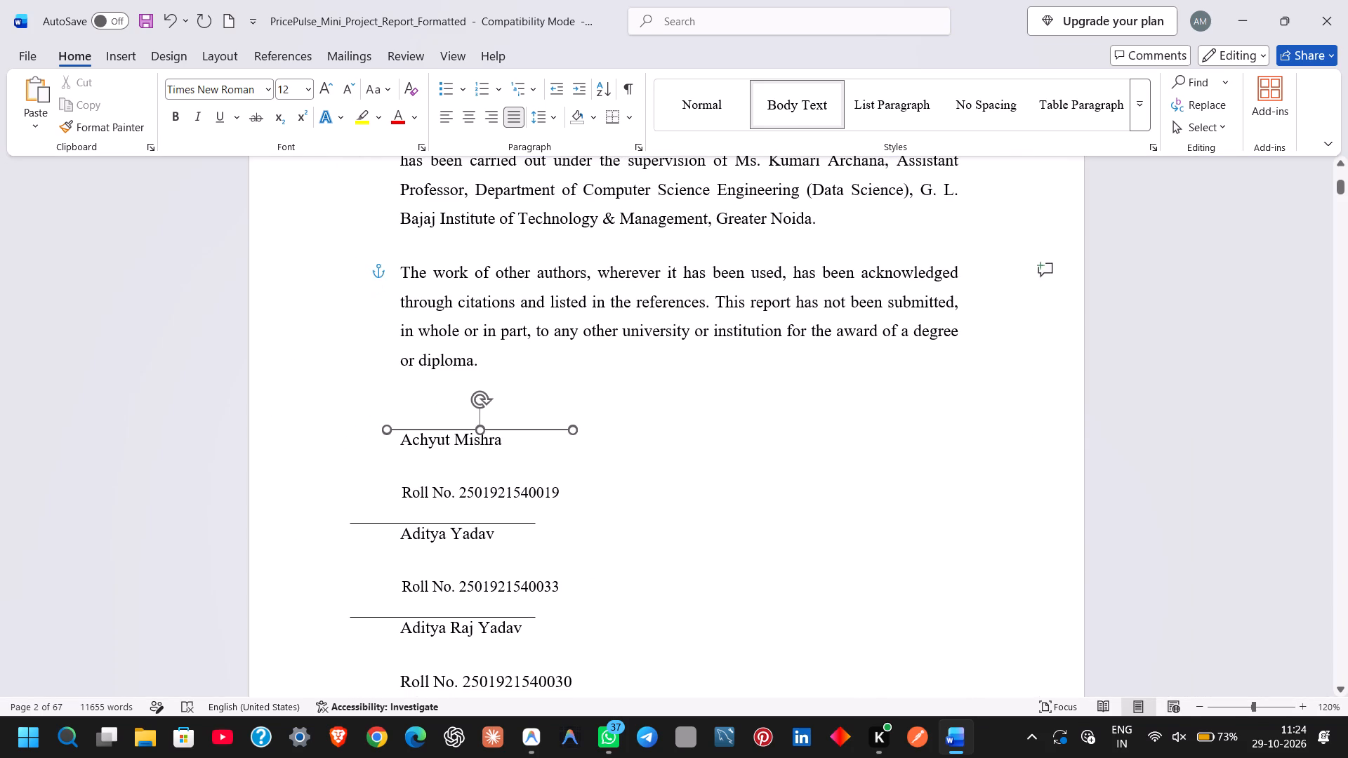
# Cut the signature line above the first student's name on the Declaration page.
pyautogui.moveTo(562, 430); pyautogui.dragTo(565, 430)
pyautogui.rightClick(565, 430)
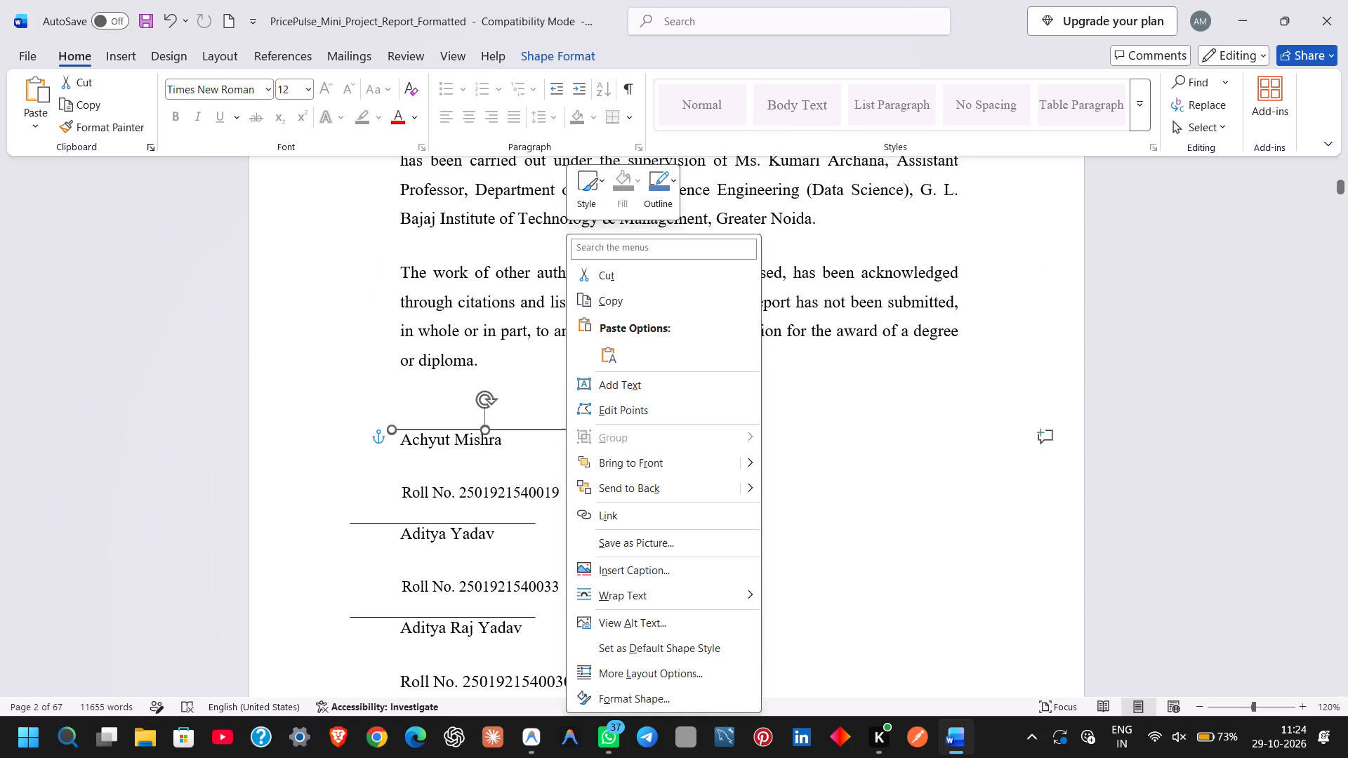
pyautogui.click(640, 274)
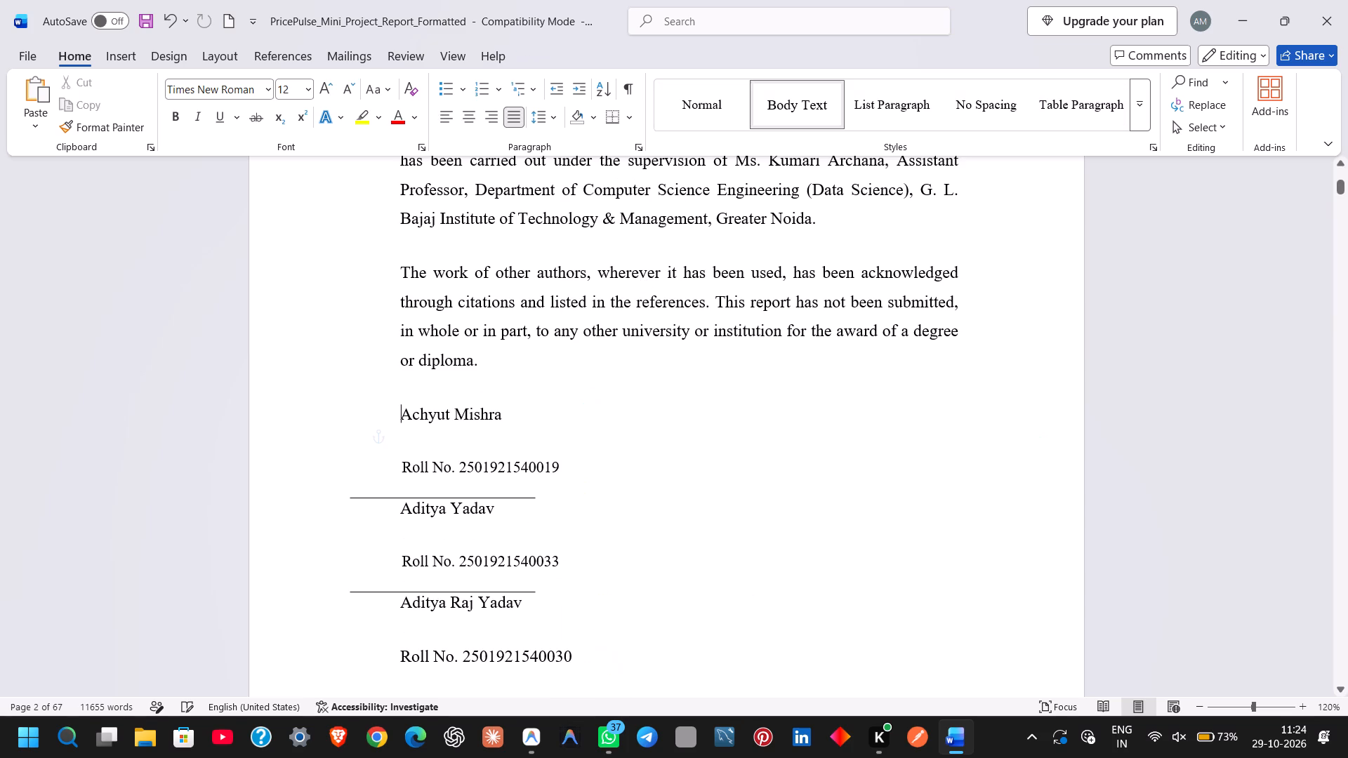
# Cut the signature line above the second student's name.
pyautogui.click(501, 495)
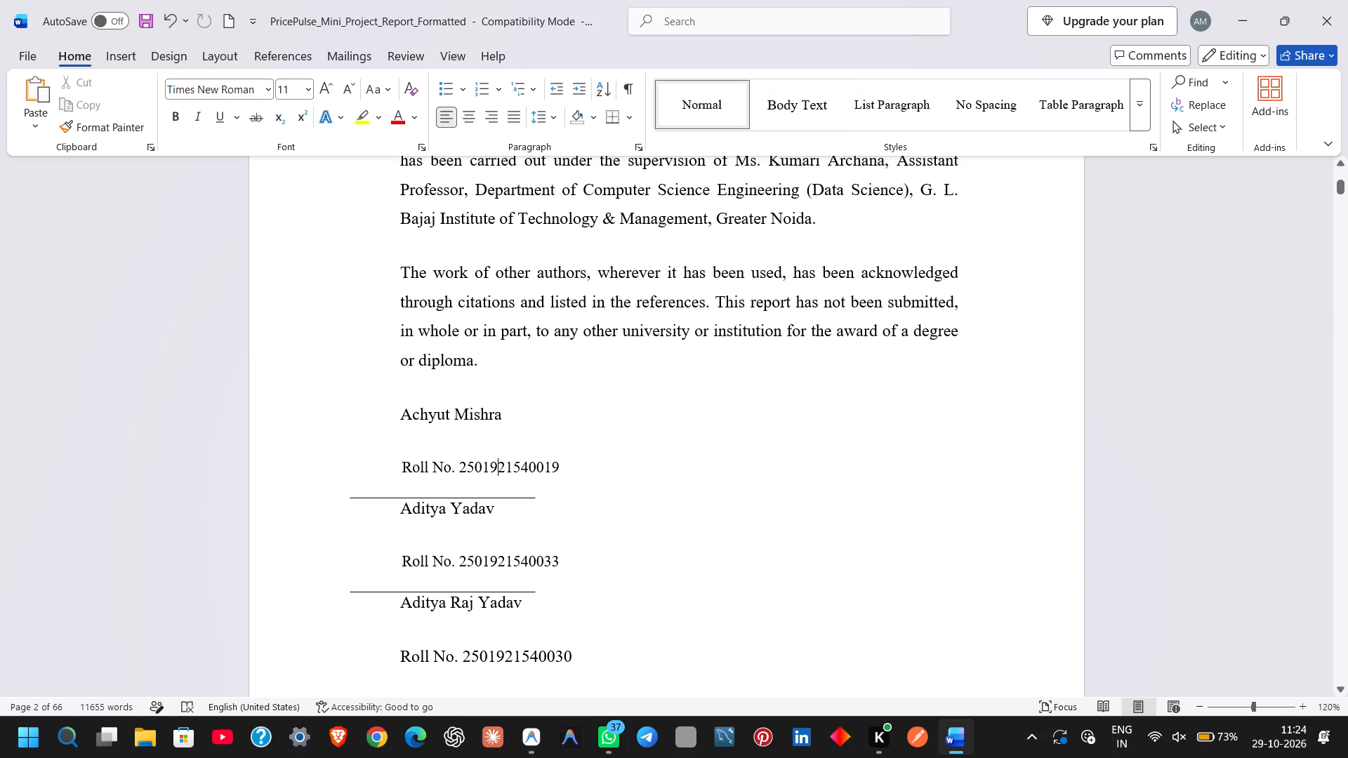
pyautogui.click(505, 498)
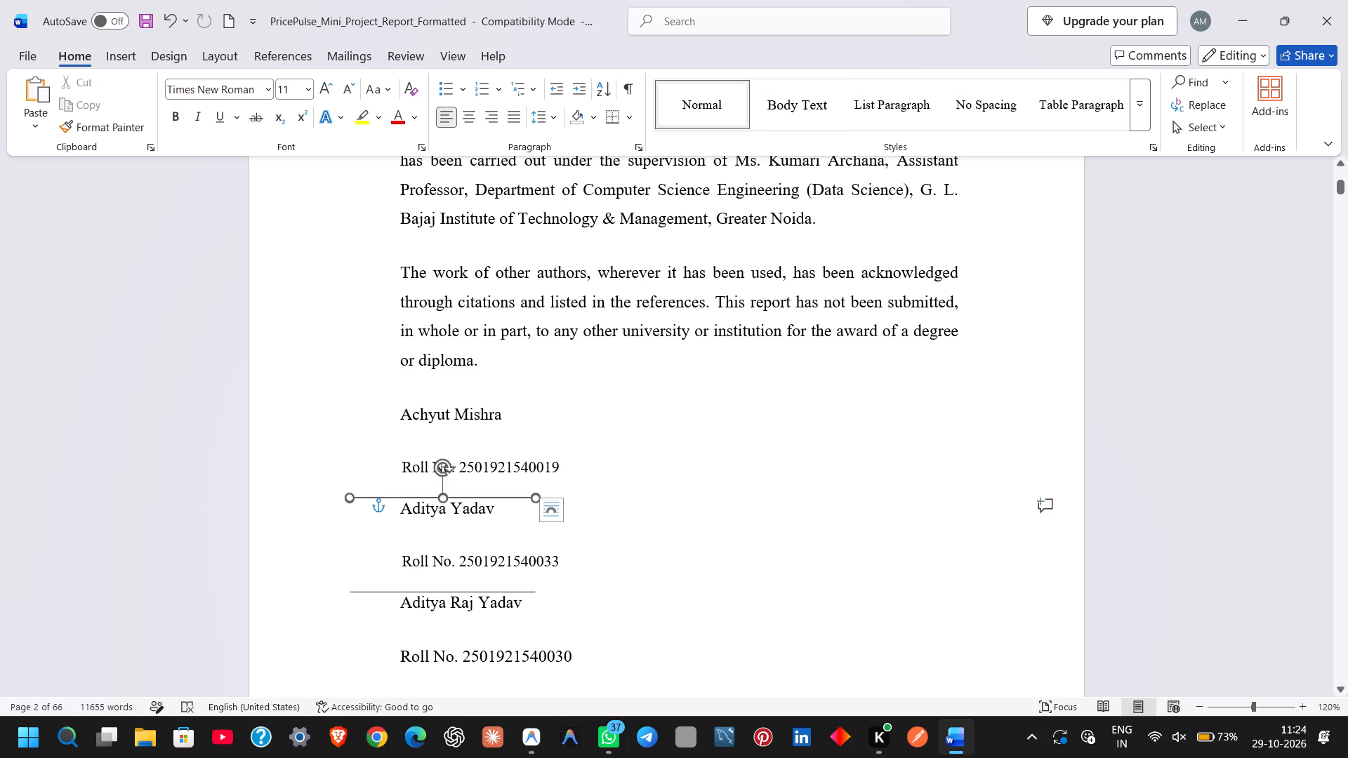
pyautogui.click(505, 498)
pyautogui.rightClick(505, 498)
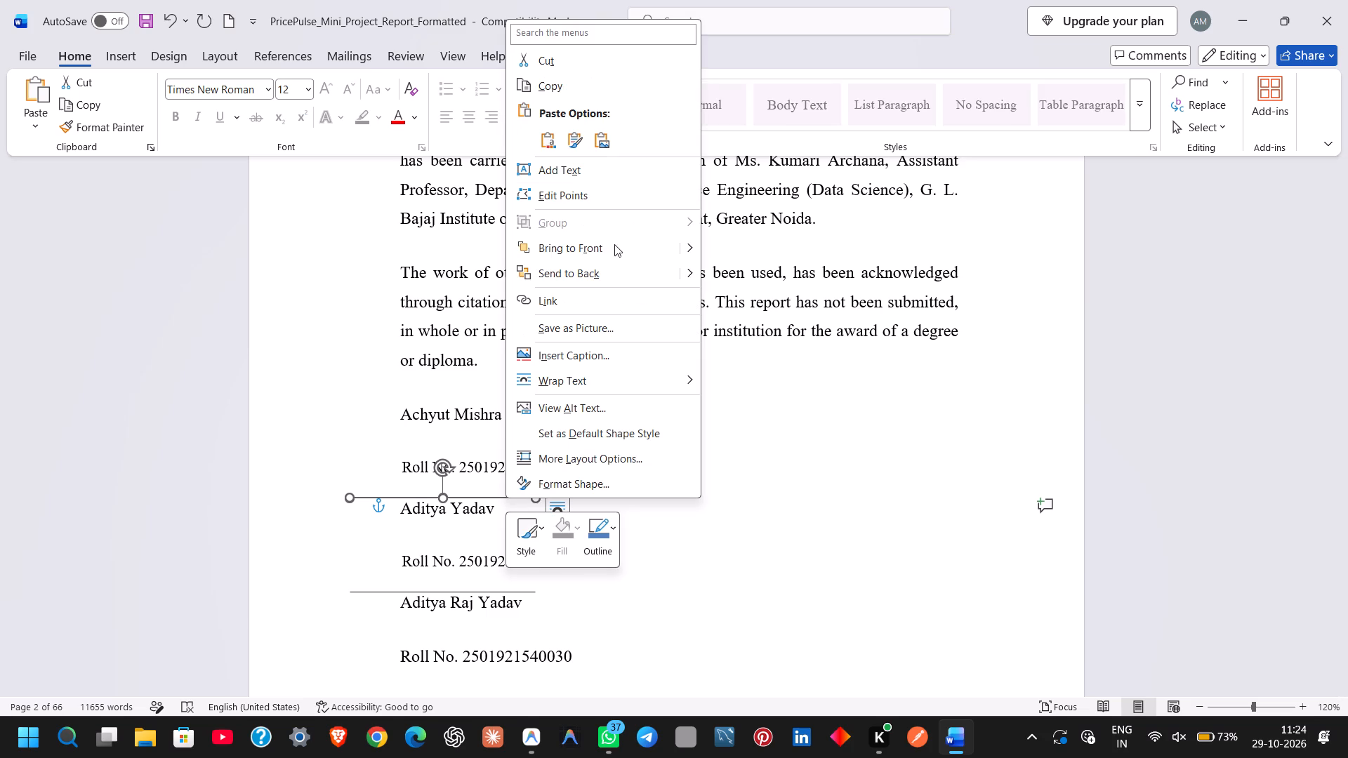
pyautogui.click(603, 72)
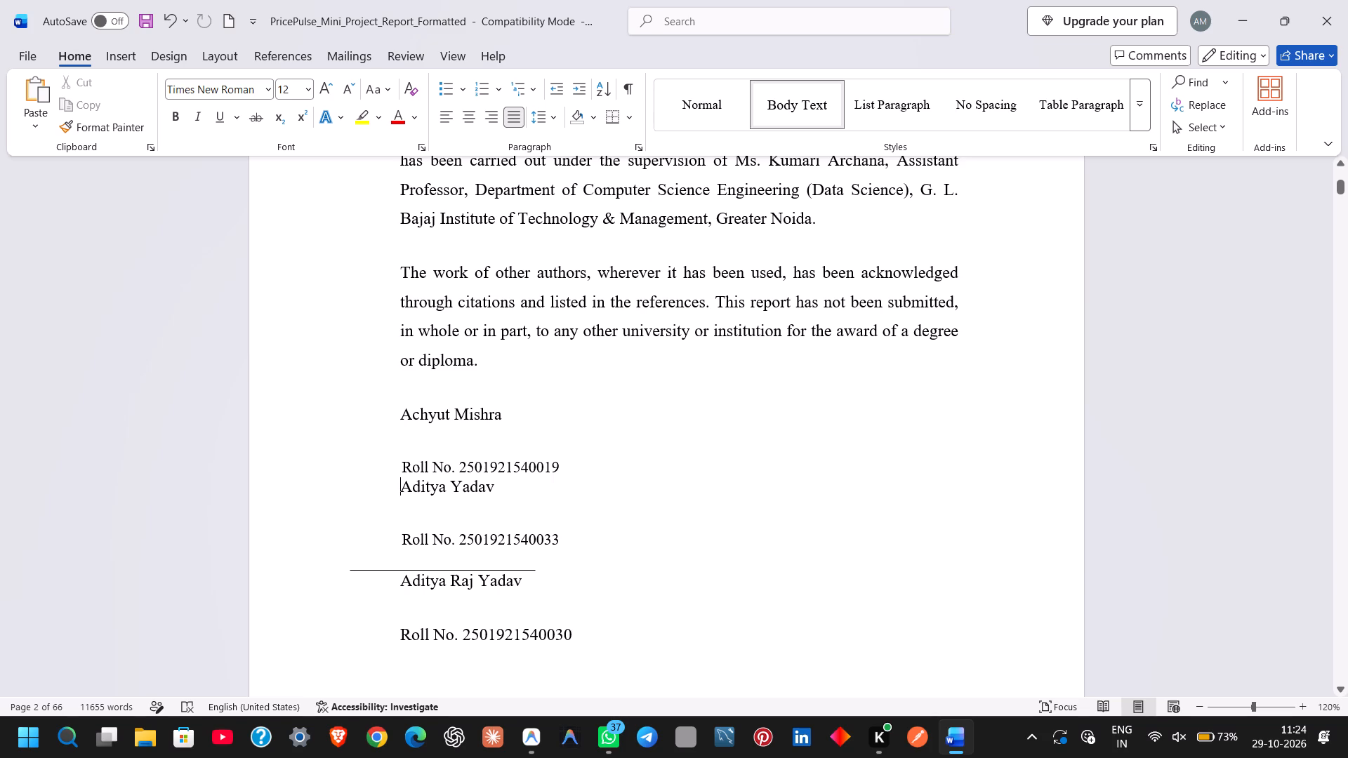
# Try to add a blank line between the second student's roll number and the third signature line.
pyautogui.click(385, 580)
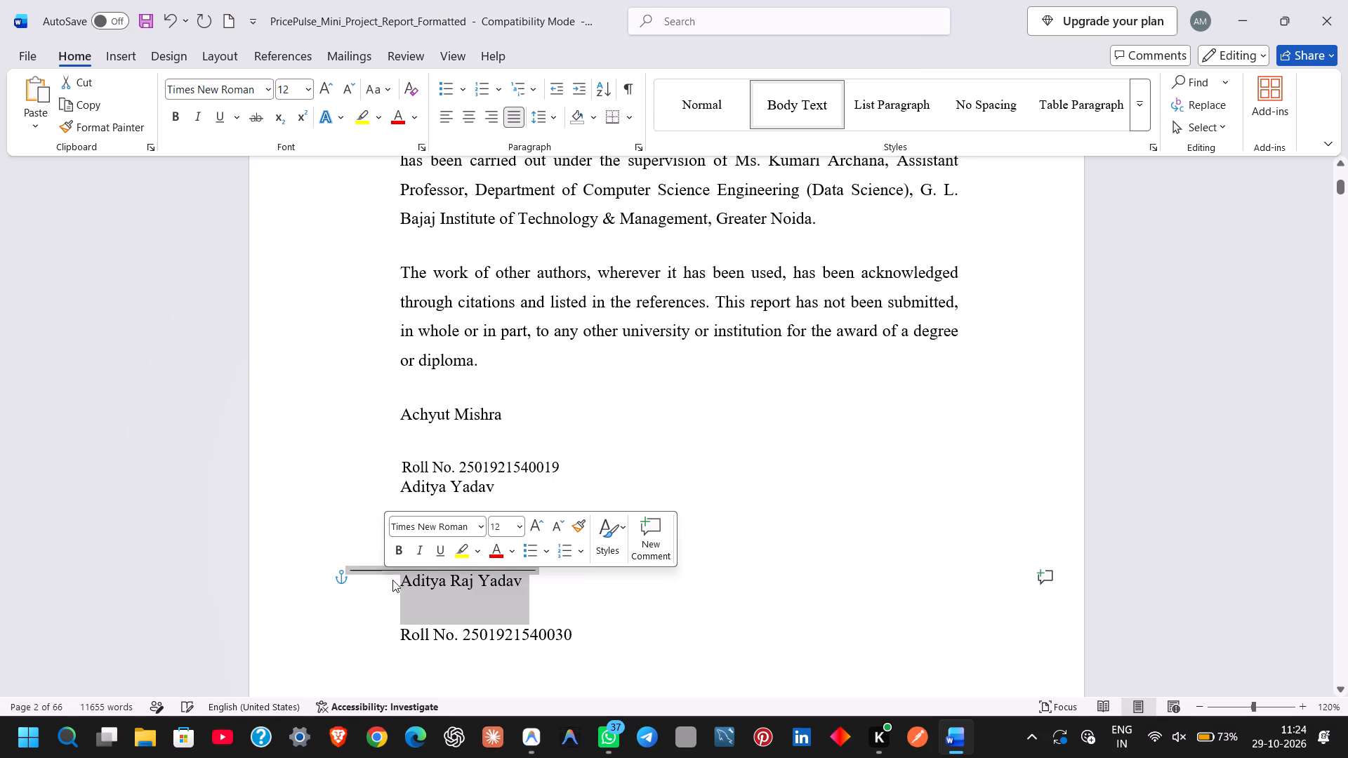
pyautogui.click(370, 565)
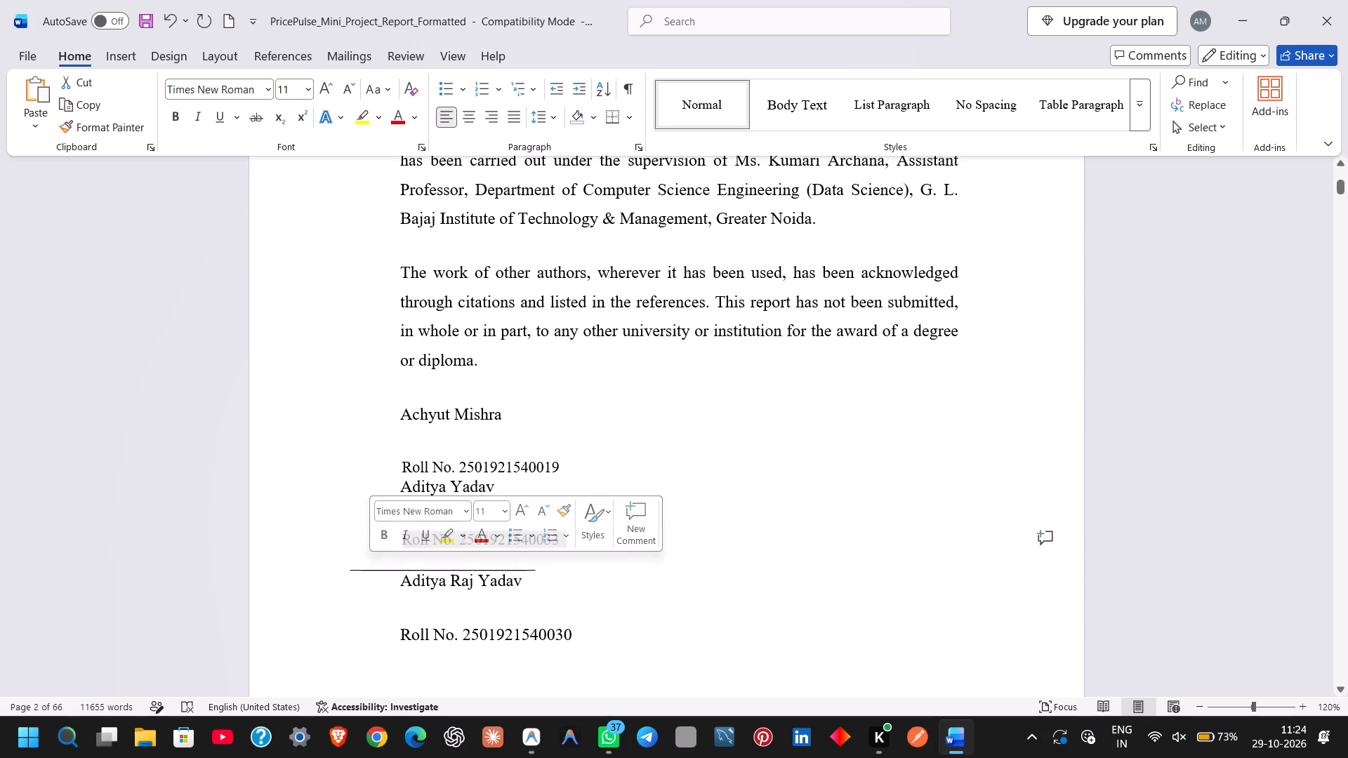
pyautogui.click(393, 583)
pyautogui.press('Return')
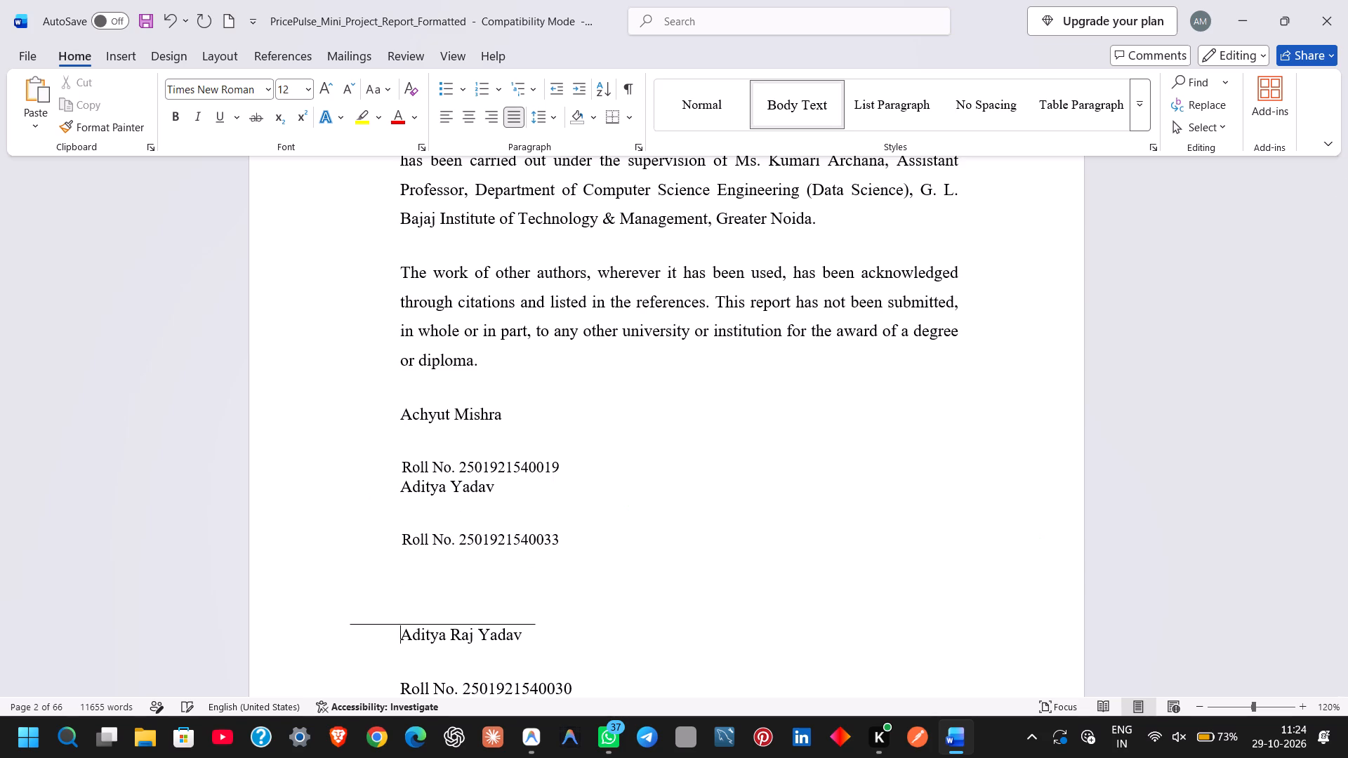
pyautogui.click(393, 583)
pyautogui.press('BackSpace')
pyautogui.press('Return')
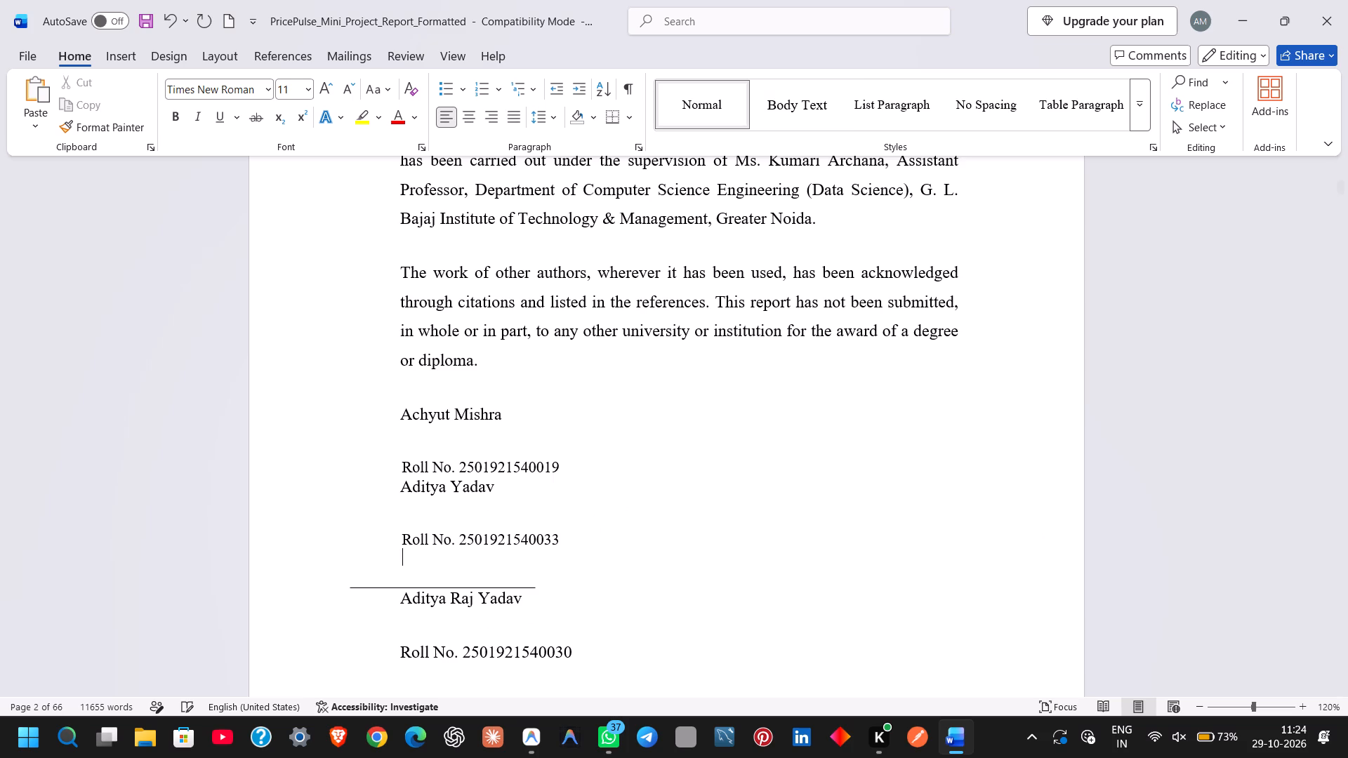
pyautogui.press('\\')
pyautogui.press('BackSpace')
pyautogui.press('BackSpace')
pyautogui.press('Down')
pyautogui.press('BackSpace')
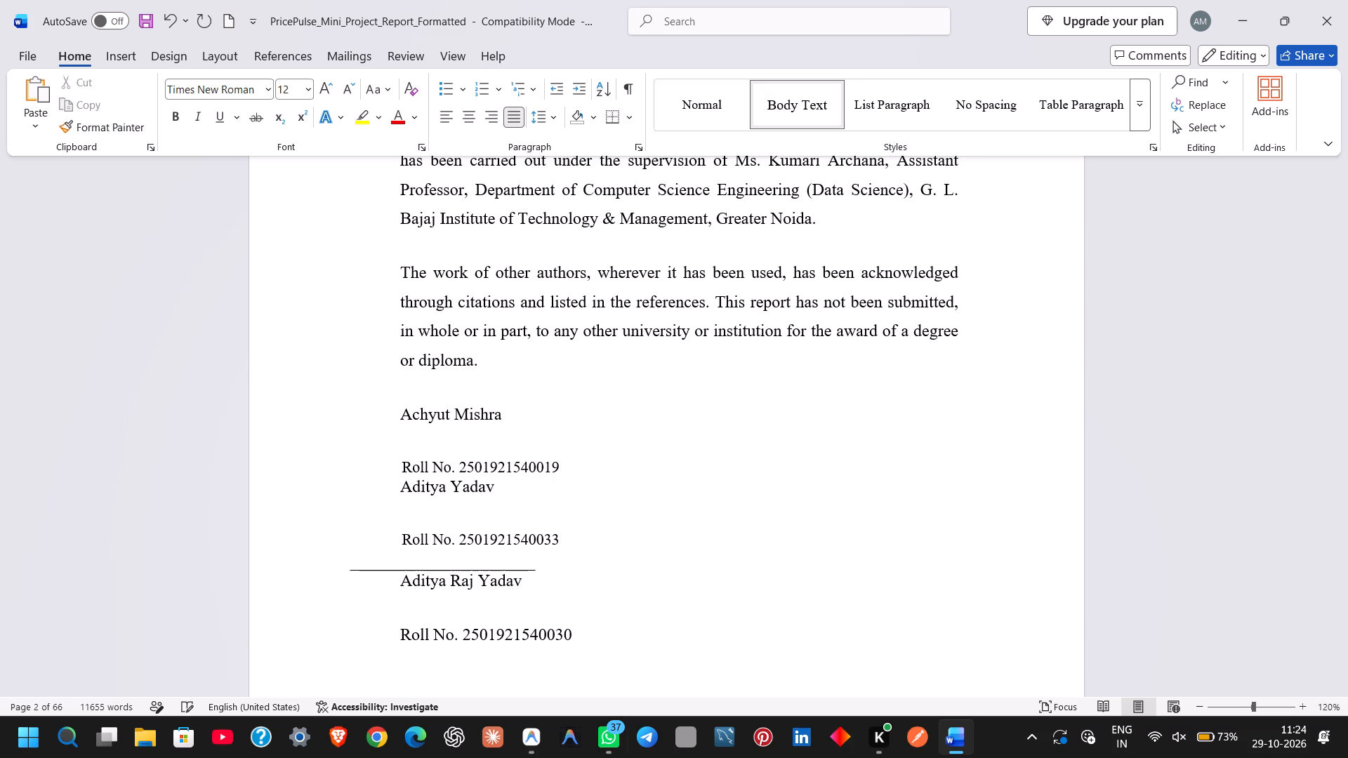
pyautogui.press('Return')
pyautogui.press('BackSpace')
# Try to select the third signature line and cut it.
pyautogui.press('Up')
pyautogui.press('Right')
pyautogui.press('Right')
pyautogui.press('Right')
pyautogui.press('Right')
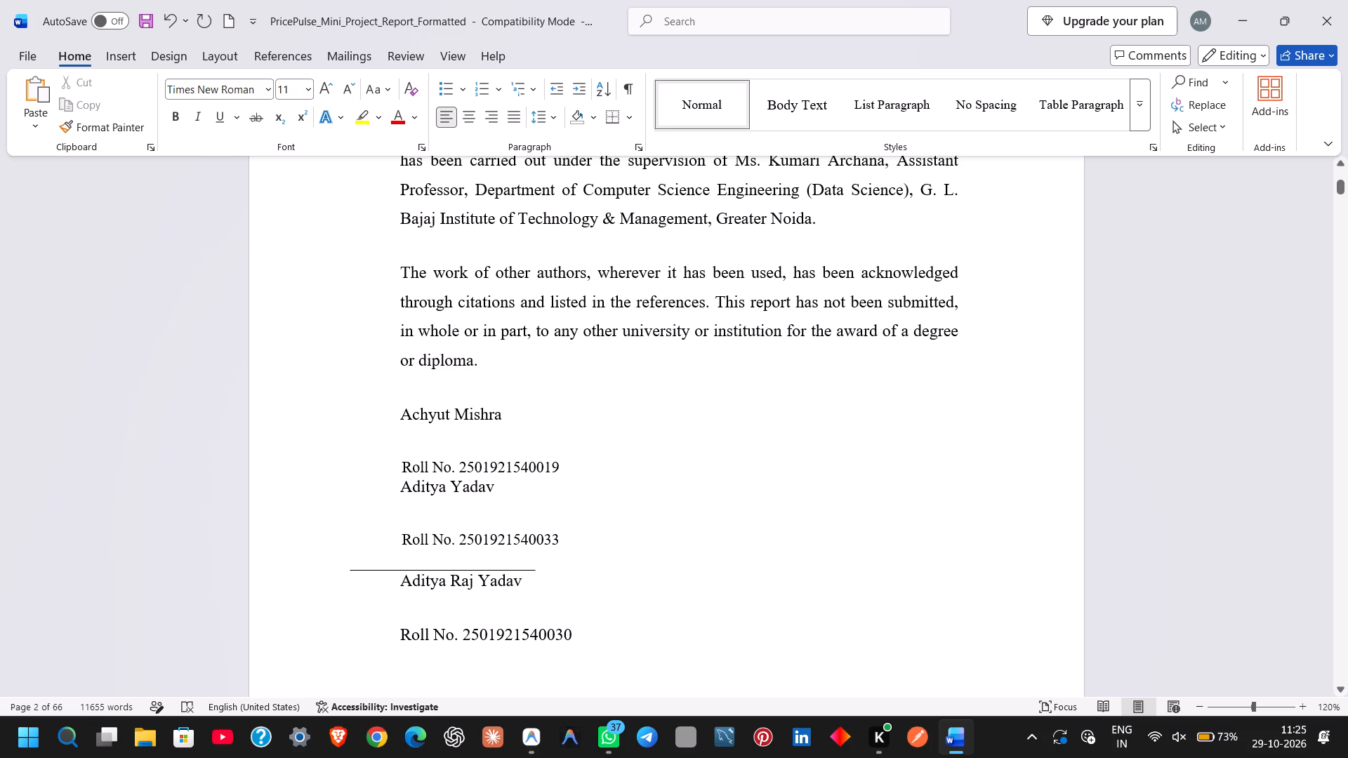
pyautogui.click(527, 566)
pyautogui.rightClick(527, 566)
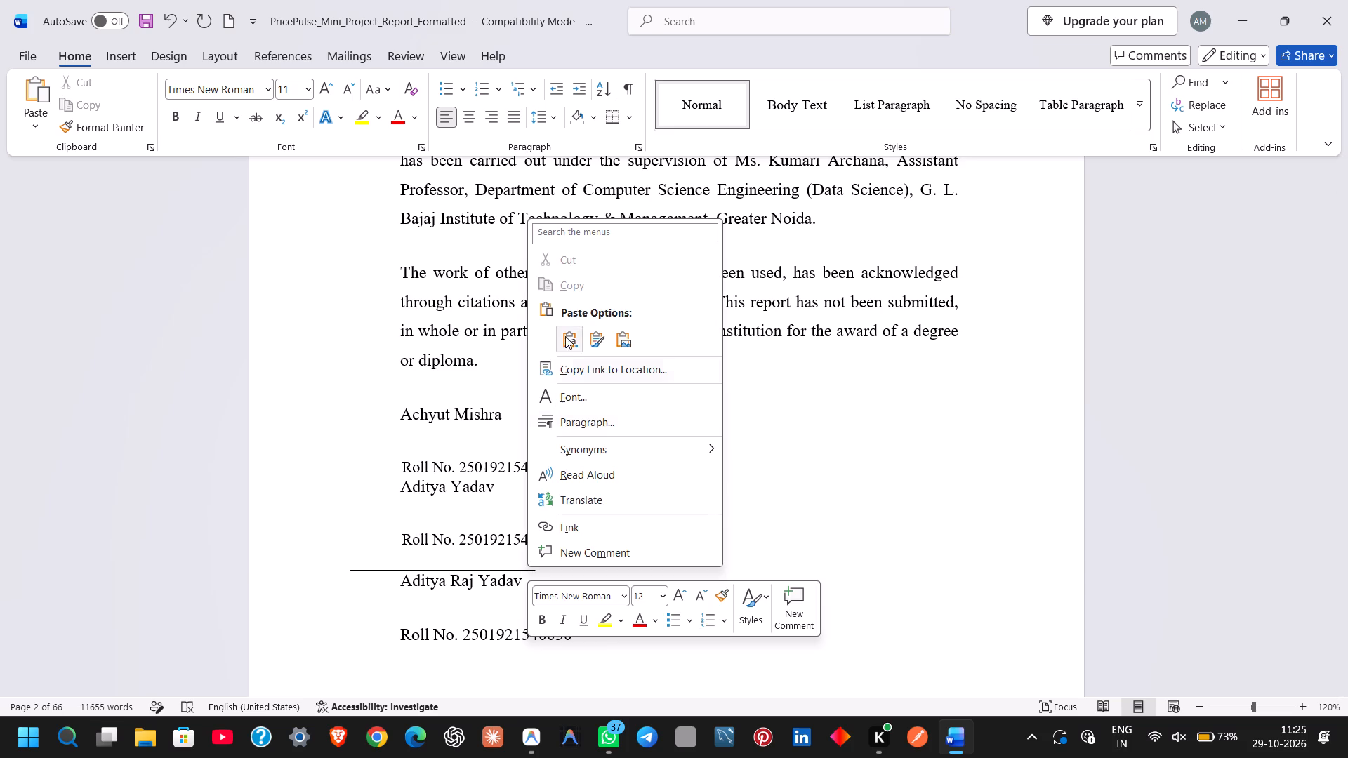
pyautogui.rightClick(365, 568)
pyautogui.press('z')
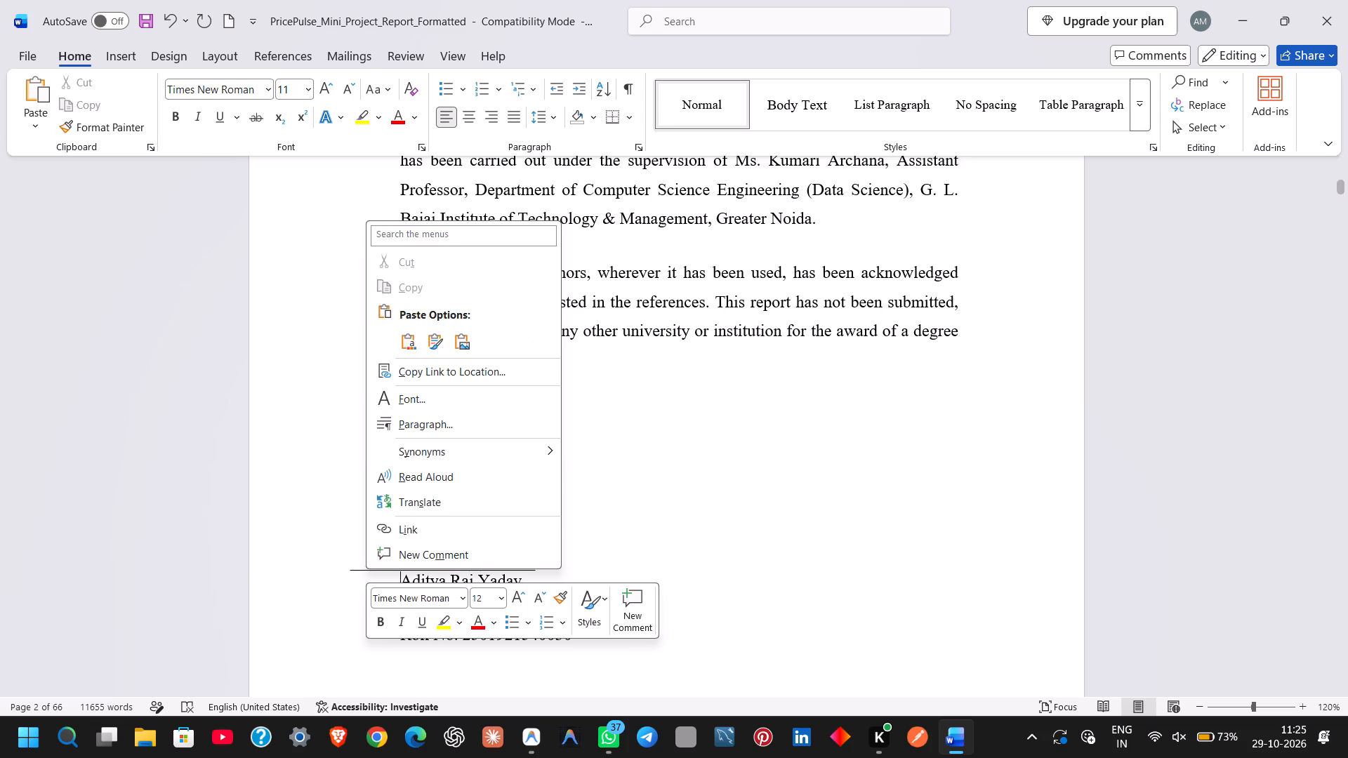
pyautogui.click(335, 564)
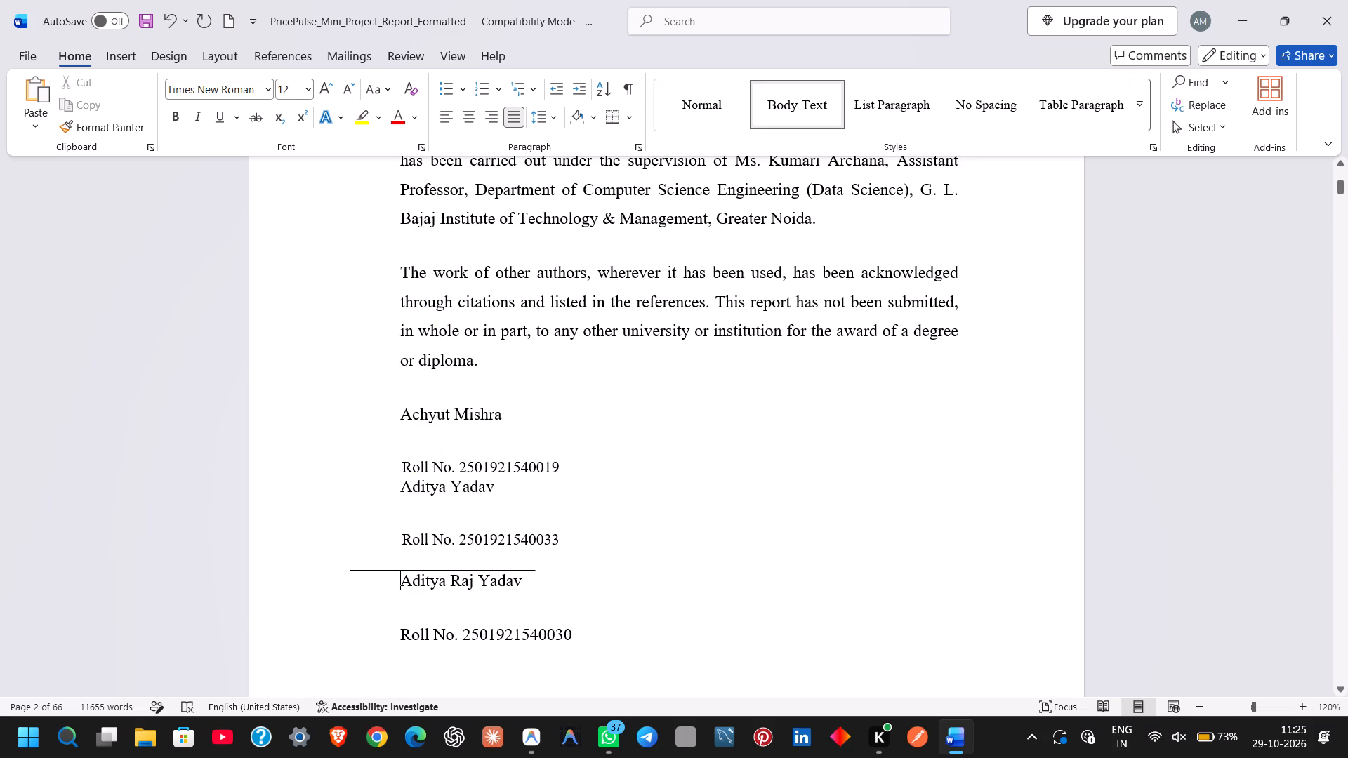
# Merge the first student's roll number into the name's paragraph and split it back onto its own body-text line.
pyautogui.click(395, 469)
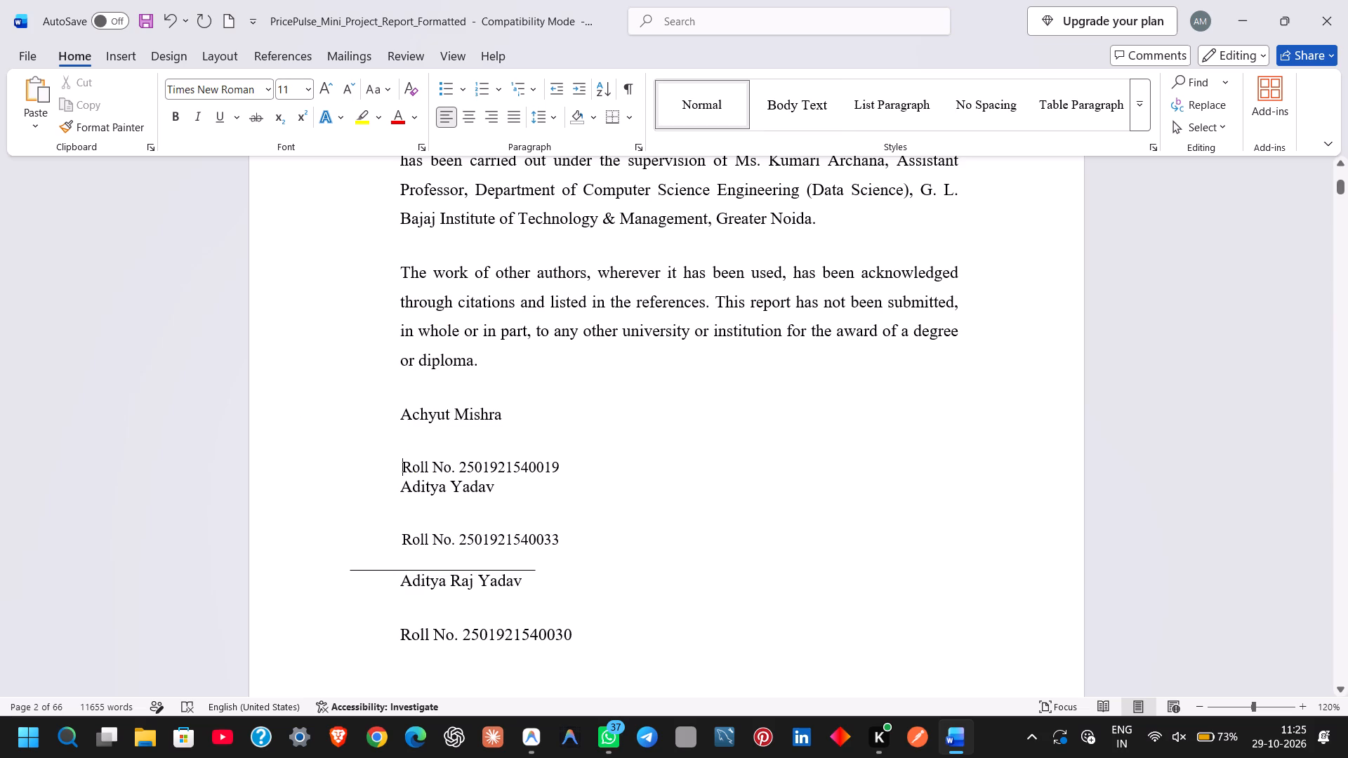
pyautogui.press('BackSpace')
pyautogui.press('BackSpace')
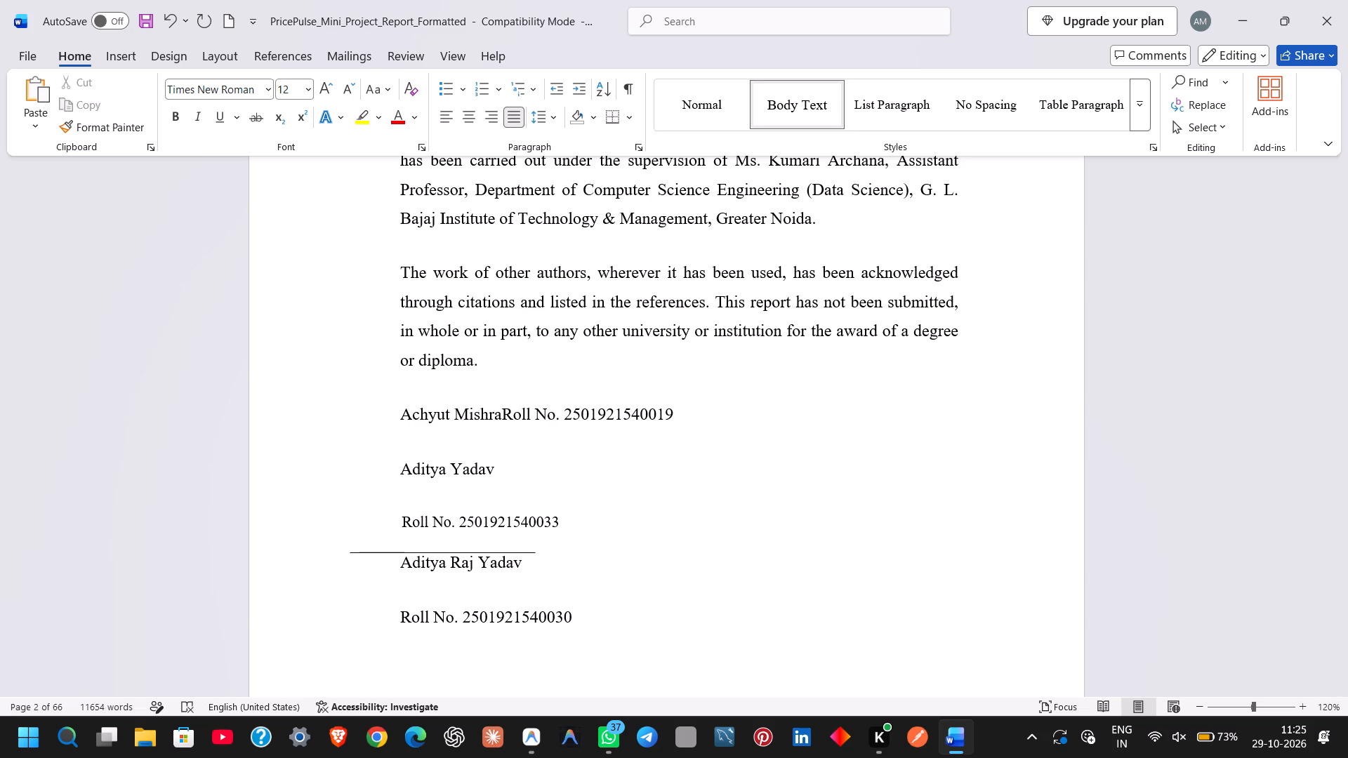
pyautogui.press('Return')
pyautogui.press('Down')
pyautogui.press('Down')
pyautogui.press('Down')
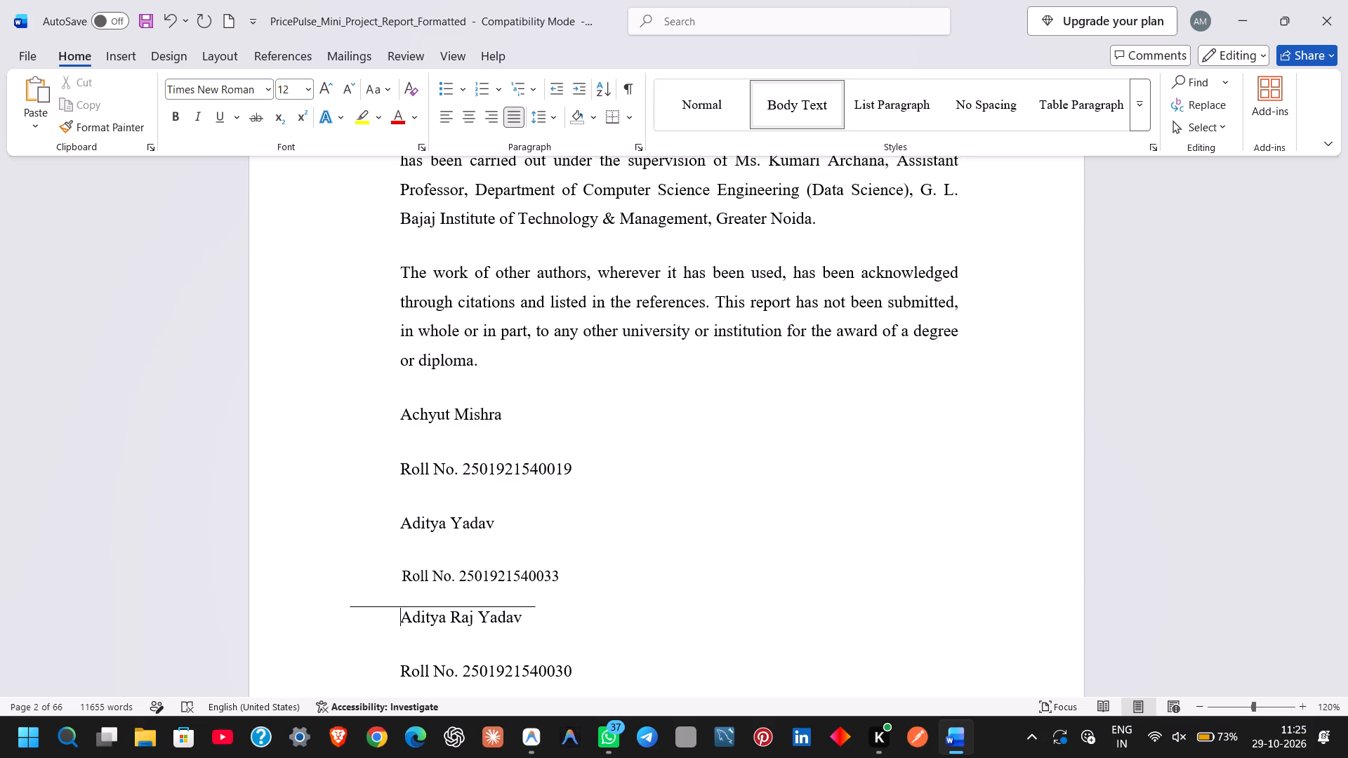
# Widen the gap between "Date:" and "Place: Greater Noida" with spaces, moving the place toward the page's right margin.
pyautogui.scroll(-3, 395, 469)
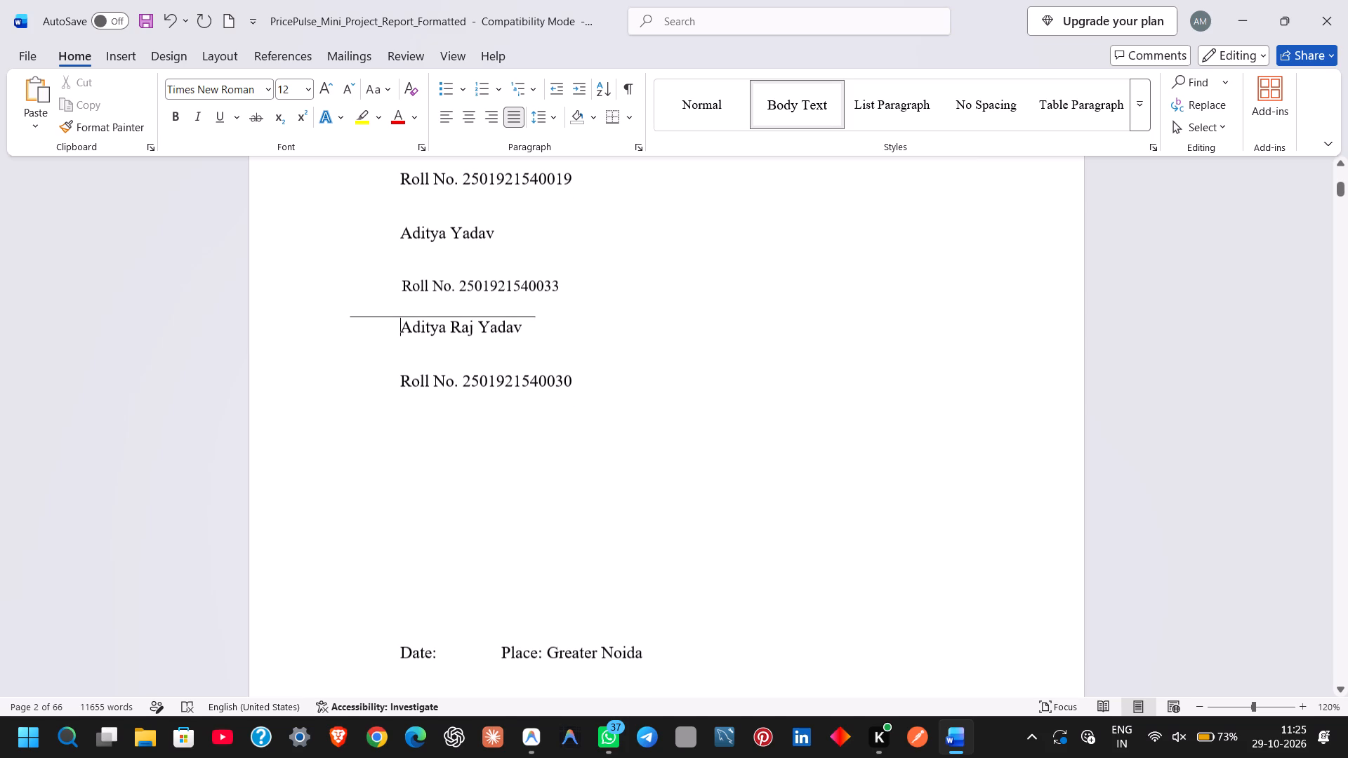
pyautogui.click(496, 638)
pyautogui.click(494, 657)
pyautogui.press('space')
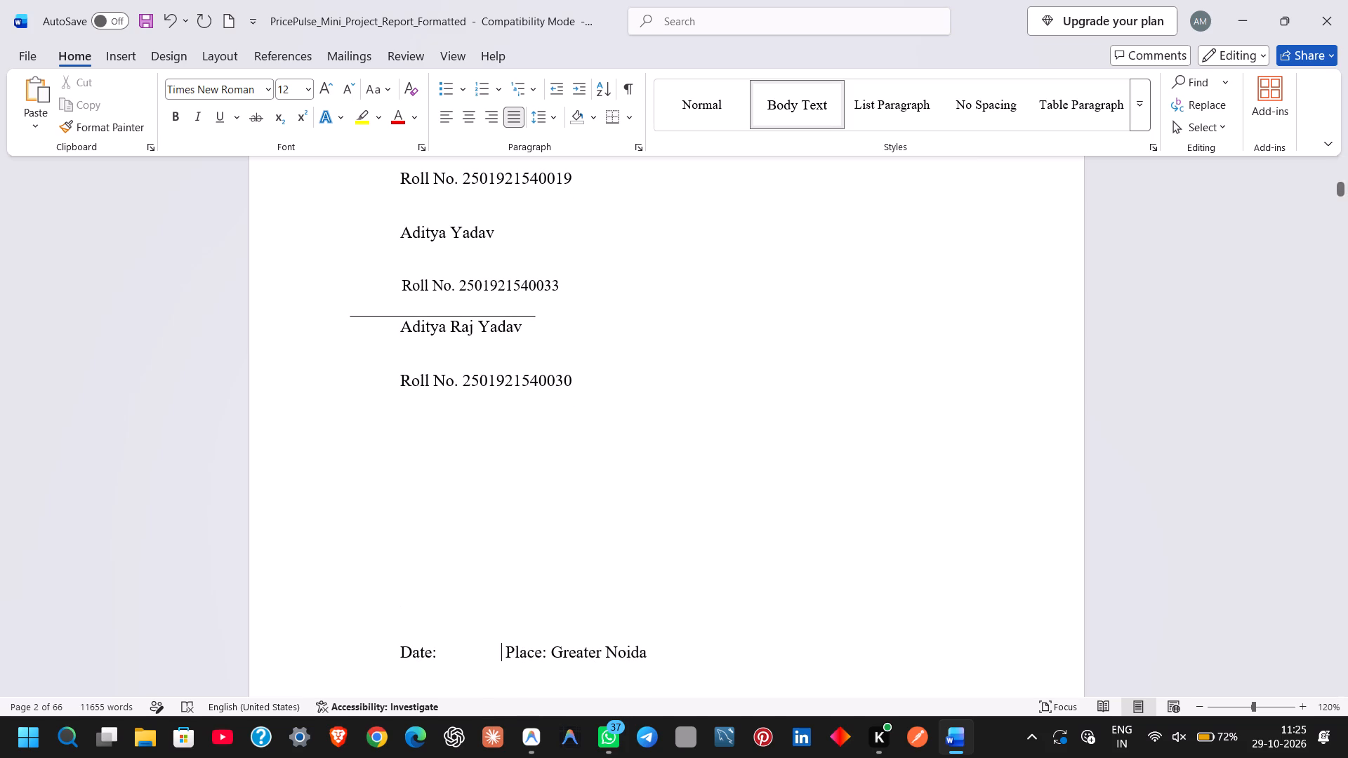
pyautogui.press('space')
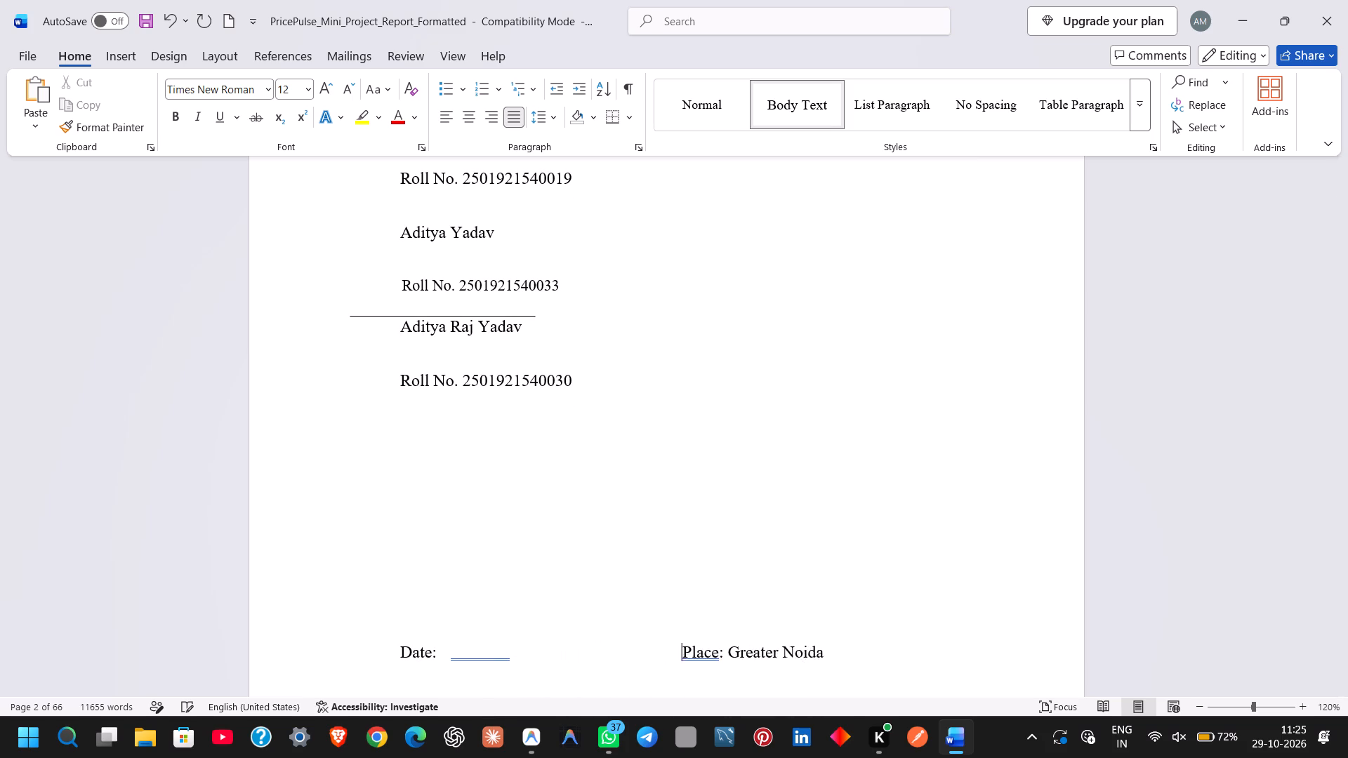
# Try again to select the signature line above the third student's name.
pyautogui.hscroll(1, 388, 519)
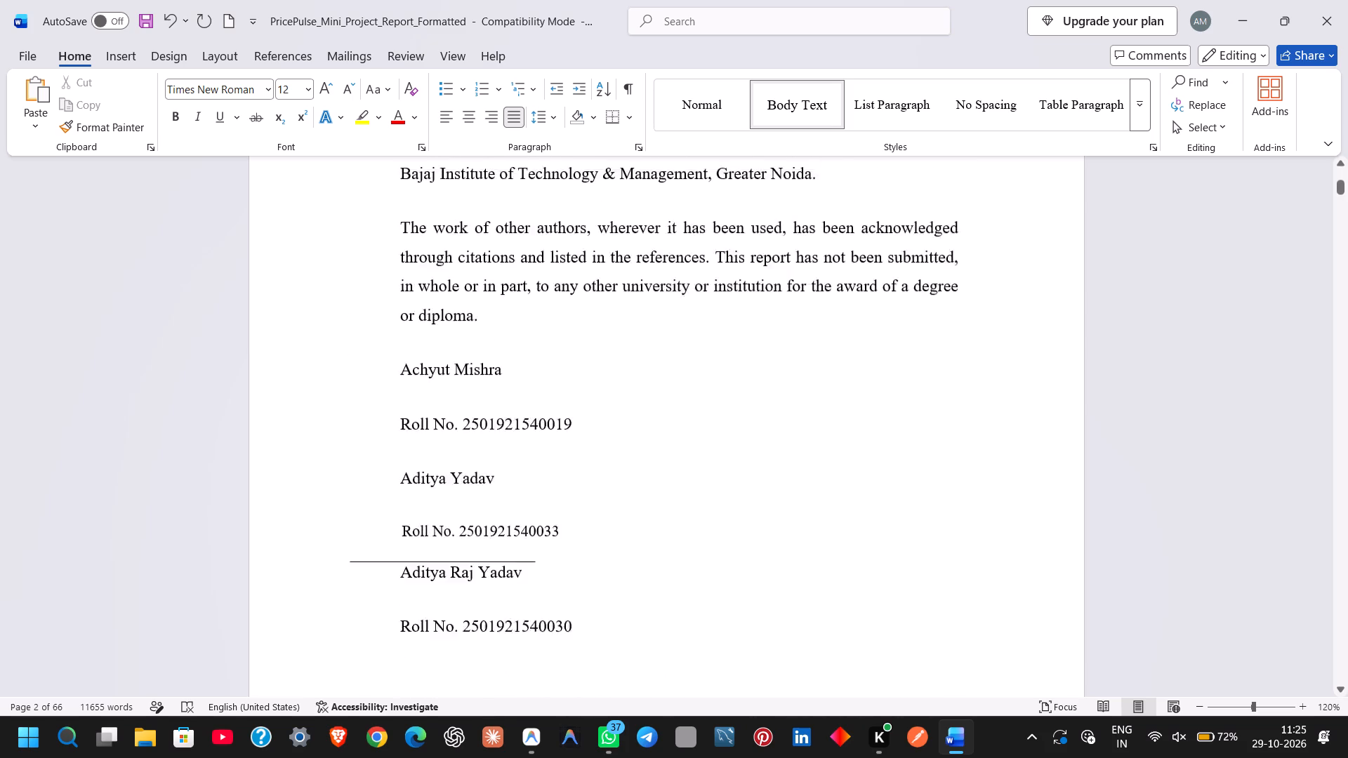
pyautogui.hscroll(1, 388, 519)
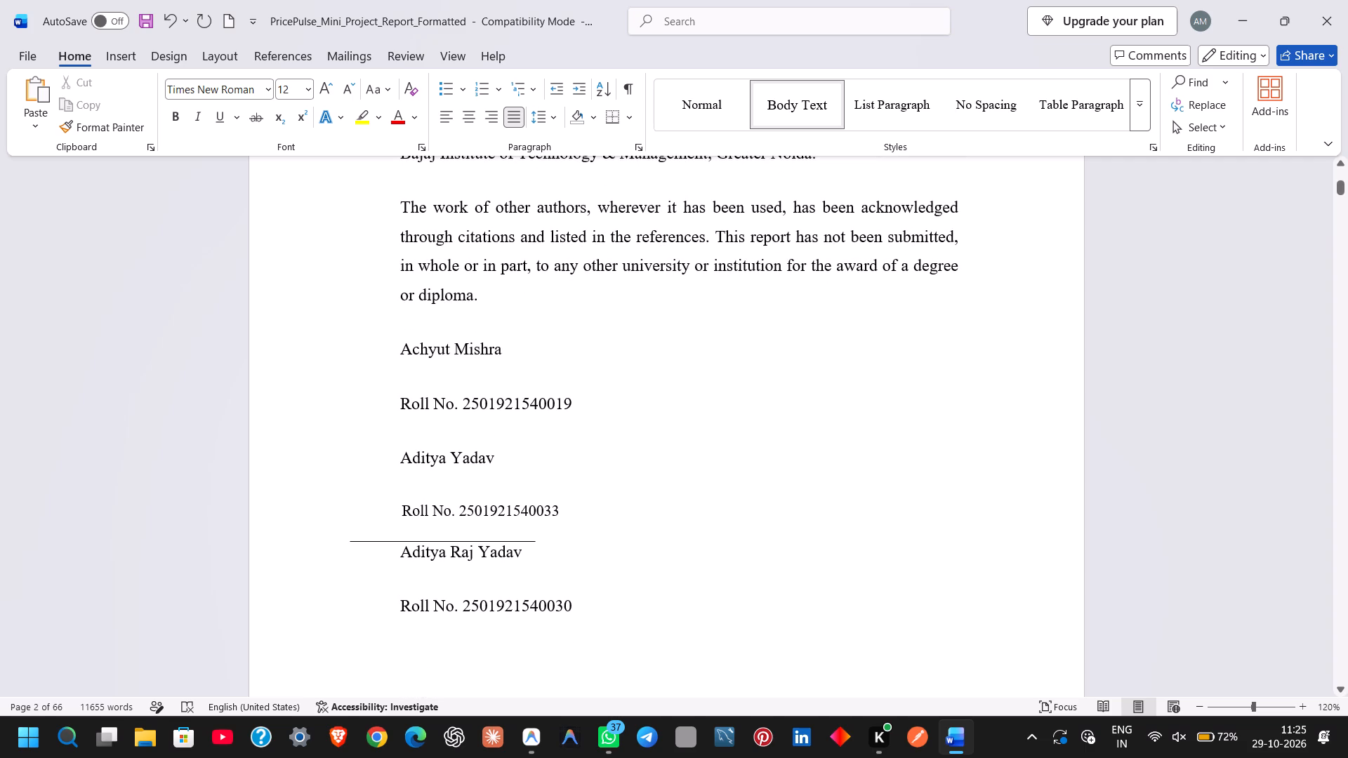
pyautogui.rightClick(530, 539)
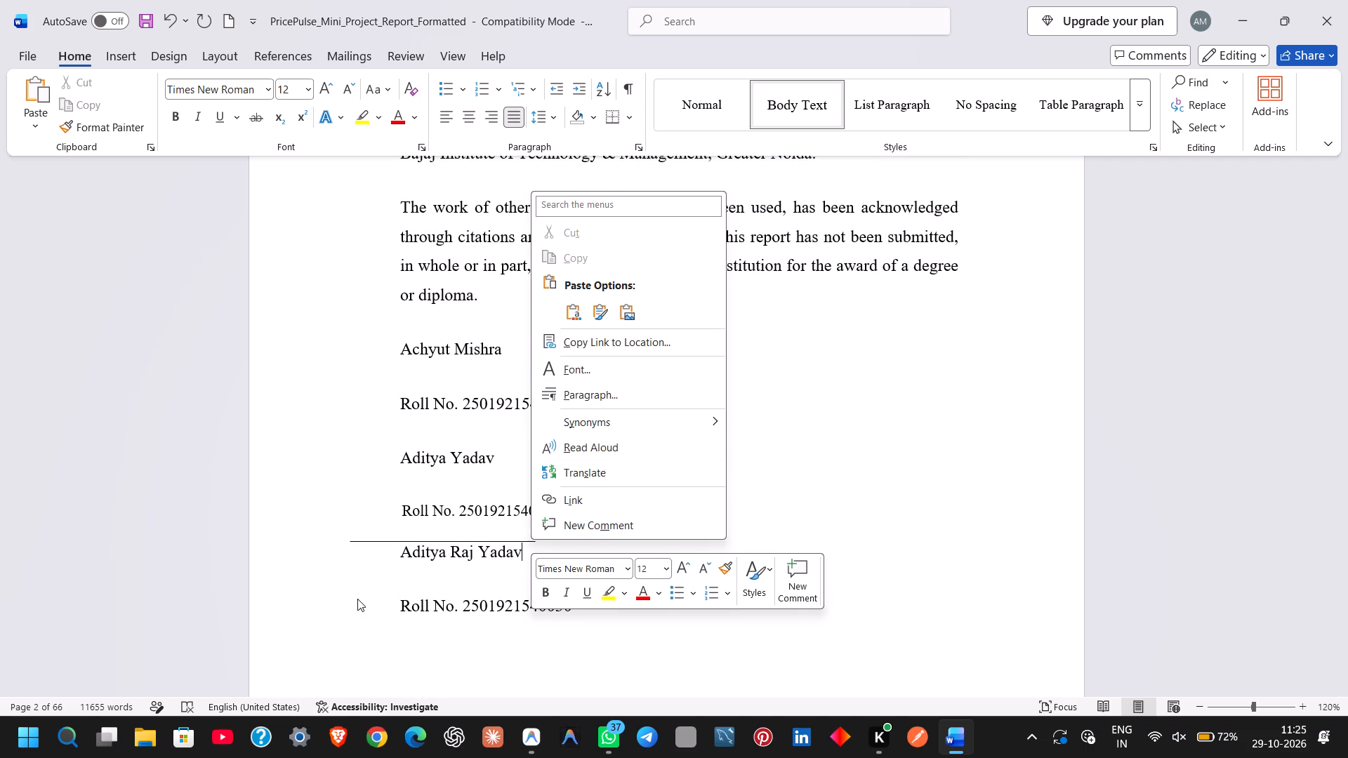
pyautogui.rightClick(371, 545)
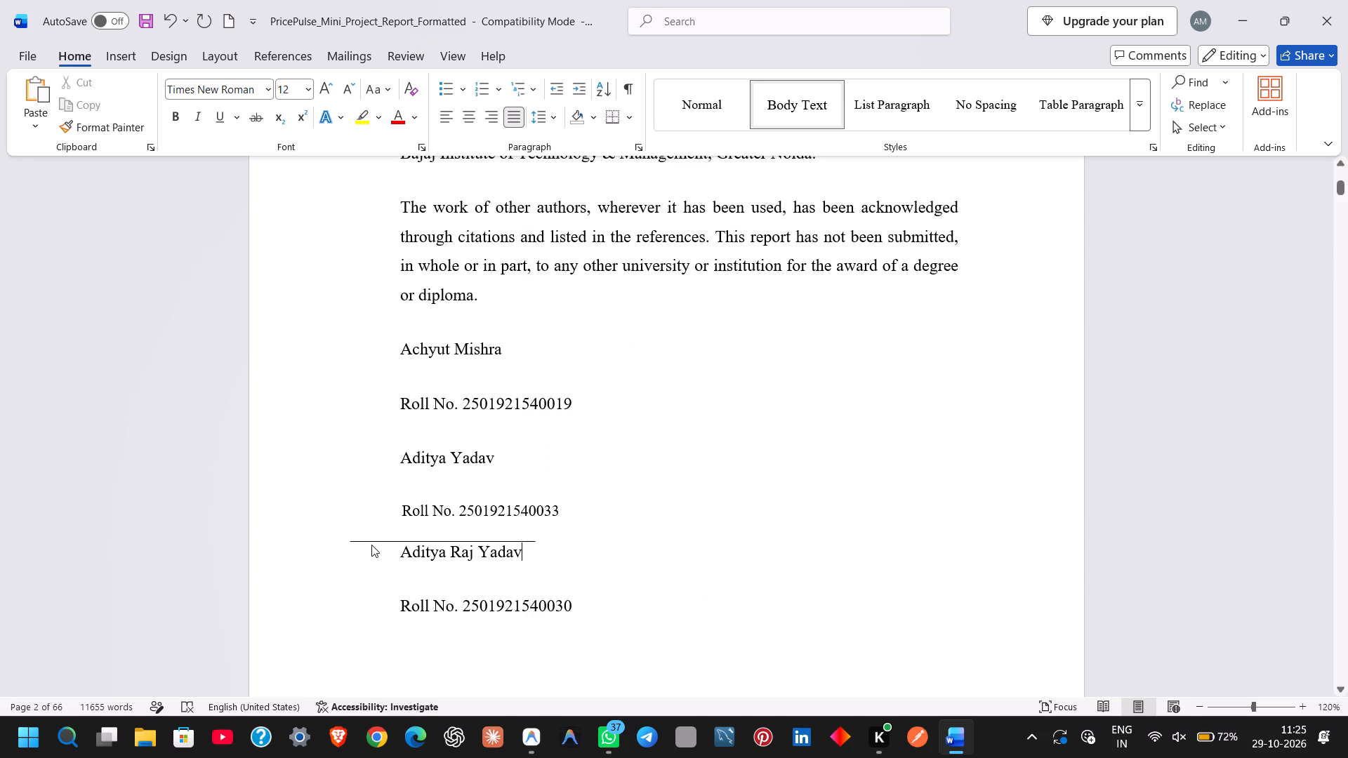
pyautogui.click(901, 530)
# Replace the space after "Head of" in page 3's signature block with a line break before "Department".
pyautogui.scroll(-2, 901, 530)
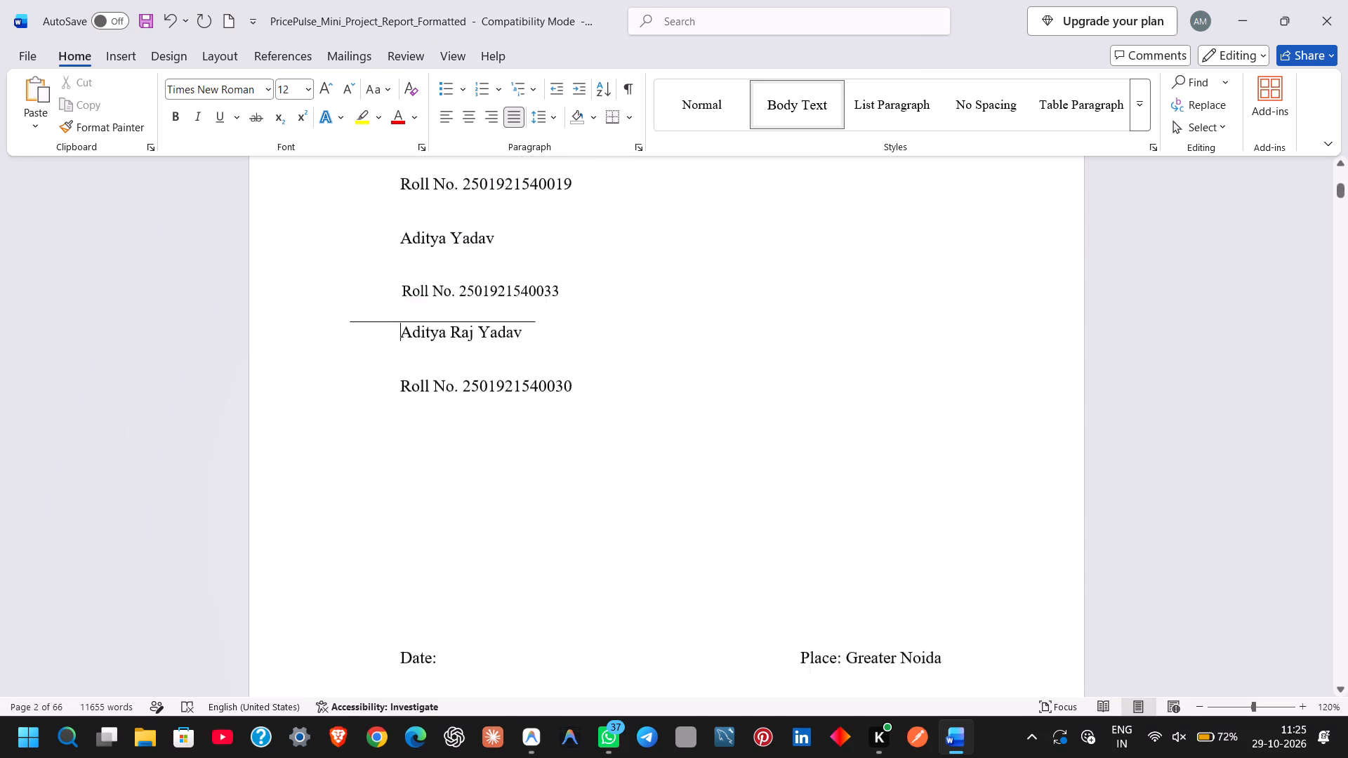
pyautogui.scroll(-5, 901, 530)
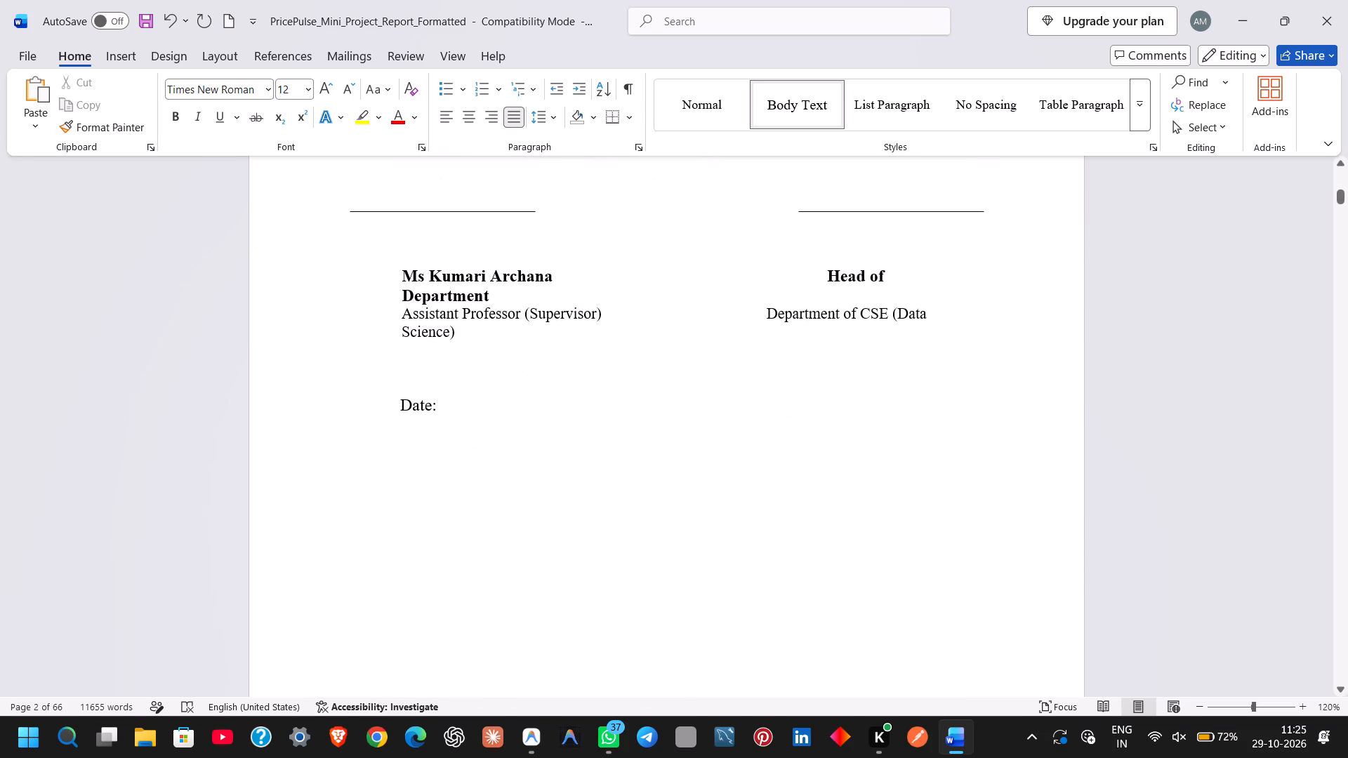
pyautogui.click(892, 270)
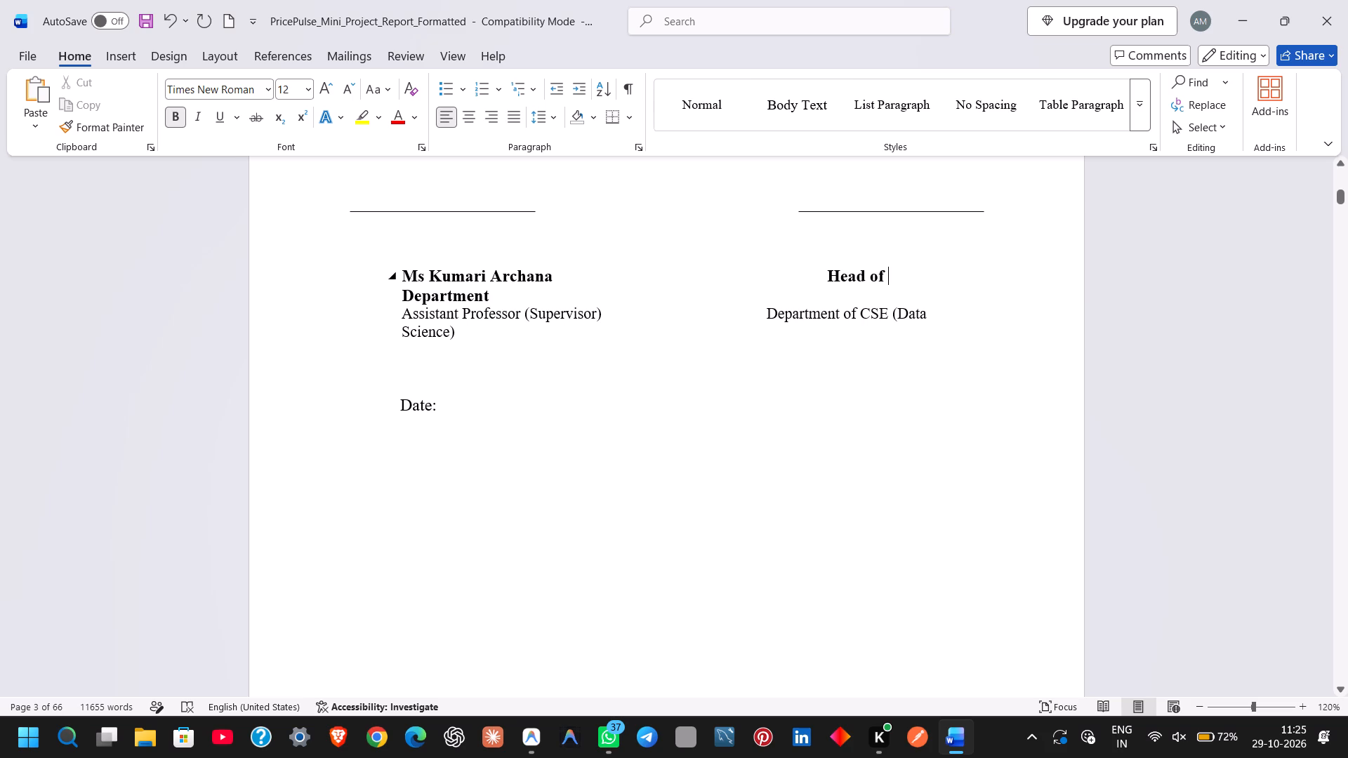
pyautogui.press('BackSpace')
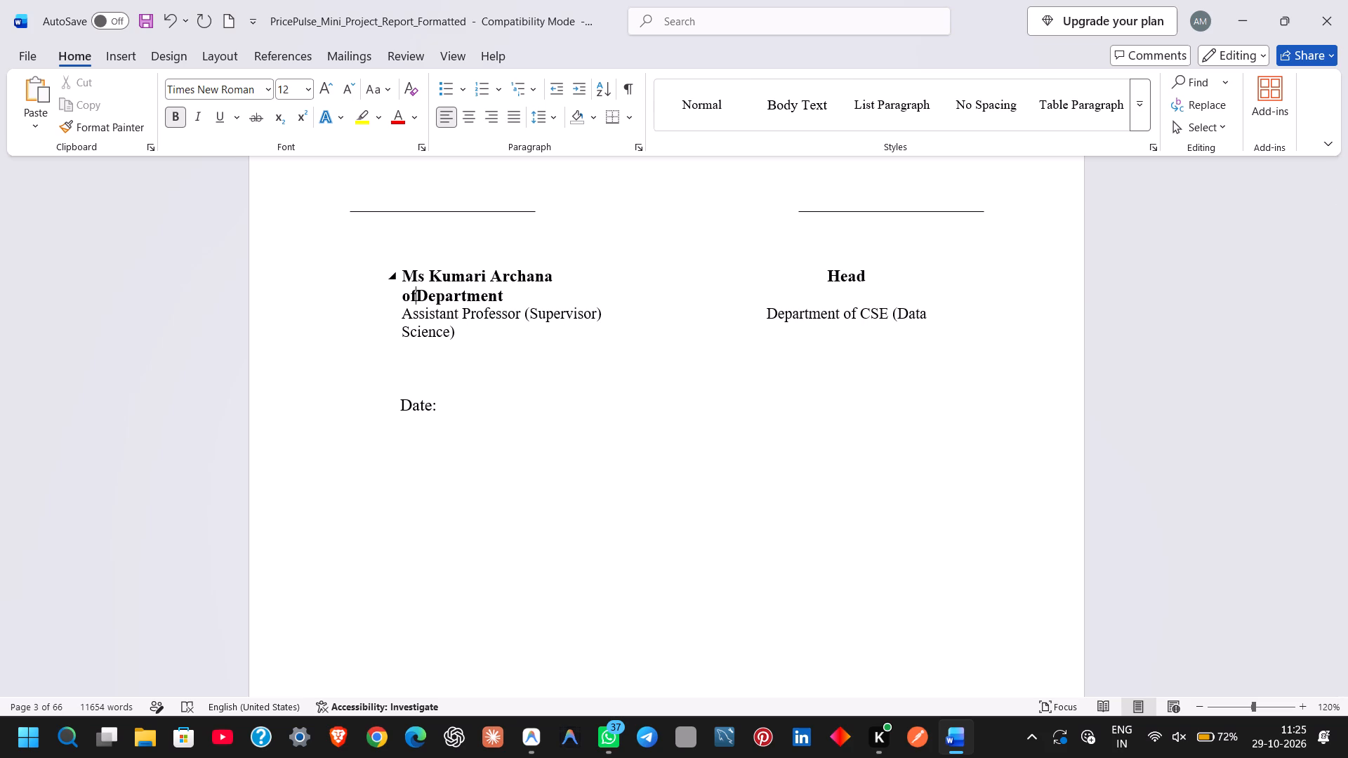
pyautogui.press('Return')
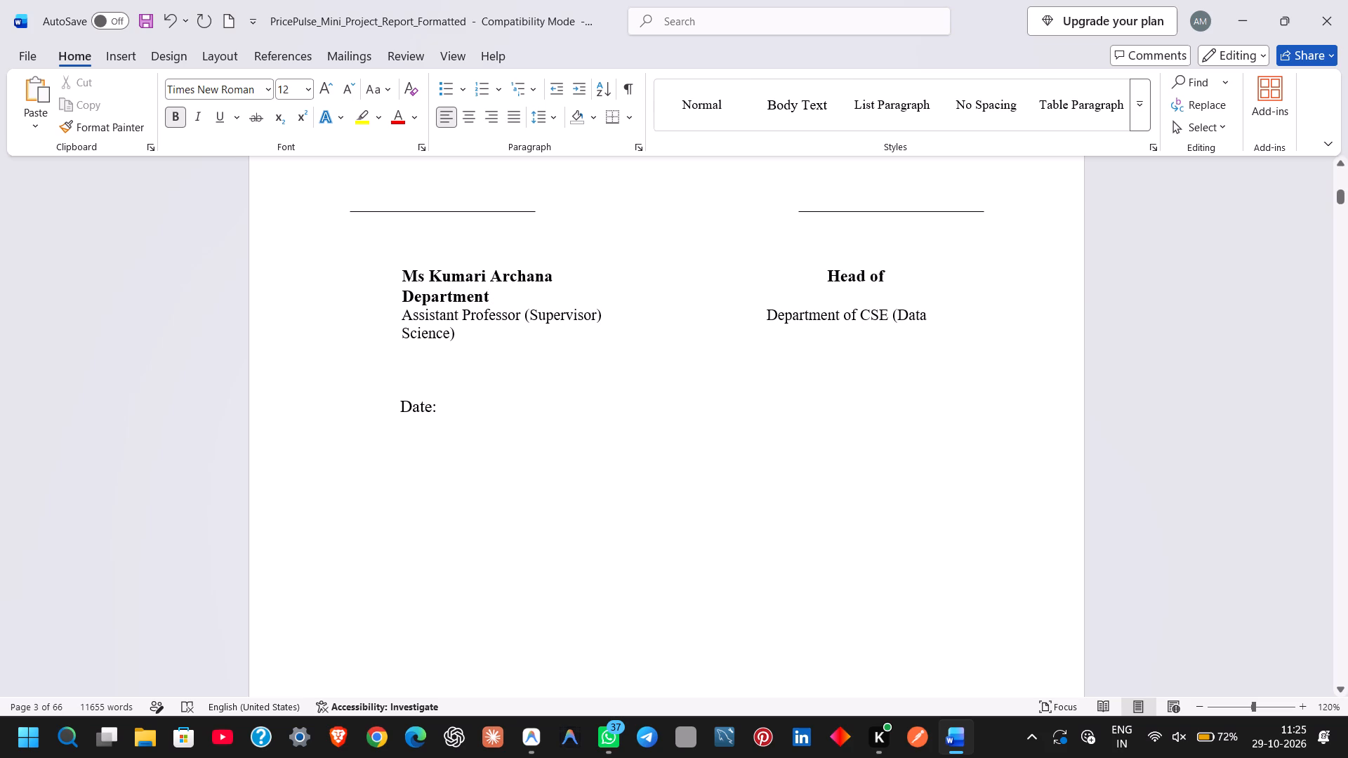
# Shorten the gap after "Assistant Professor (Supervisor)" on page 3 so "Department of CSE (Data Science)" fits on the same line.
pyautogui.click(762, 320)
pyautogui.press('BackSpace')
pyautogui.press('BackSpace')
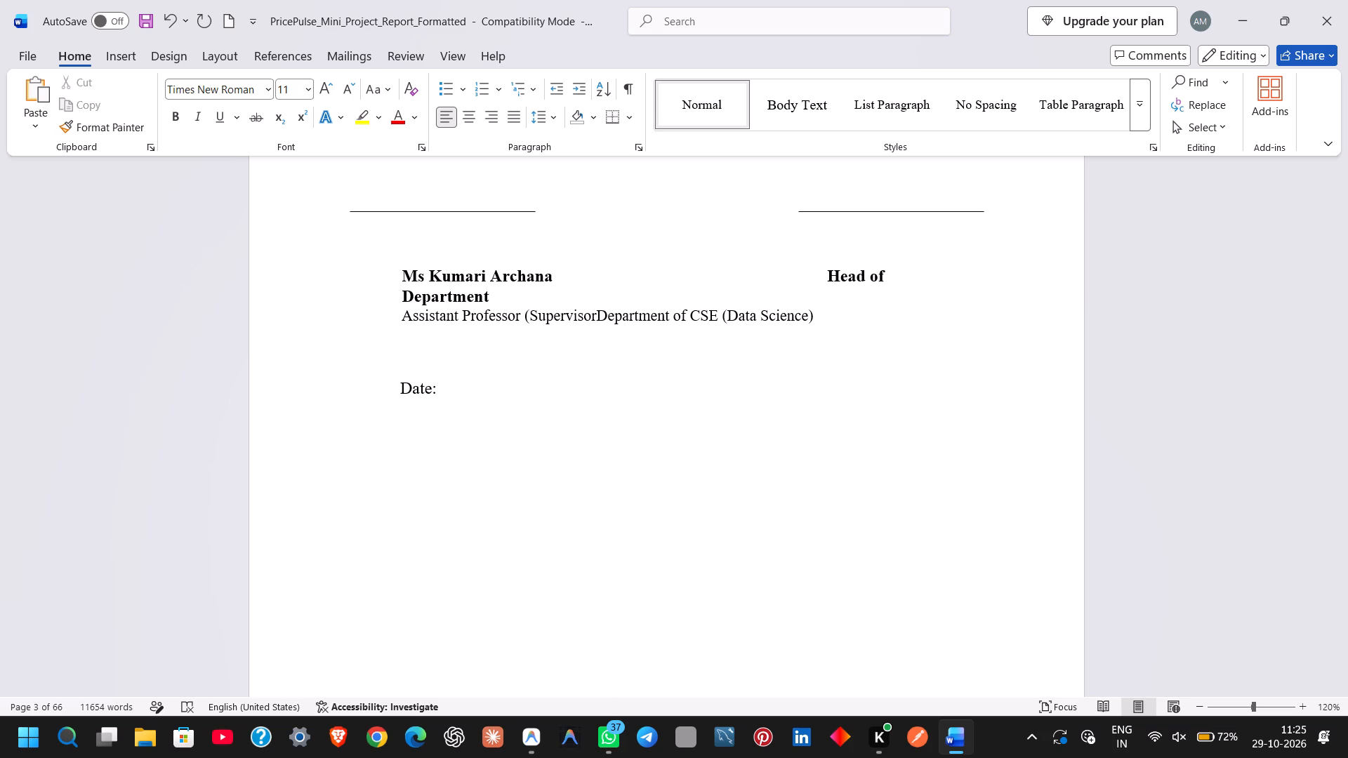
pyautogui.hotkey('shift', ')')
pyautogui.press('space')
pyautogui.press('space')
pyautogui.press('space')
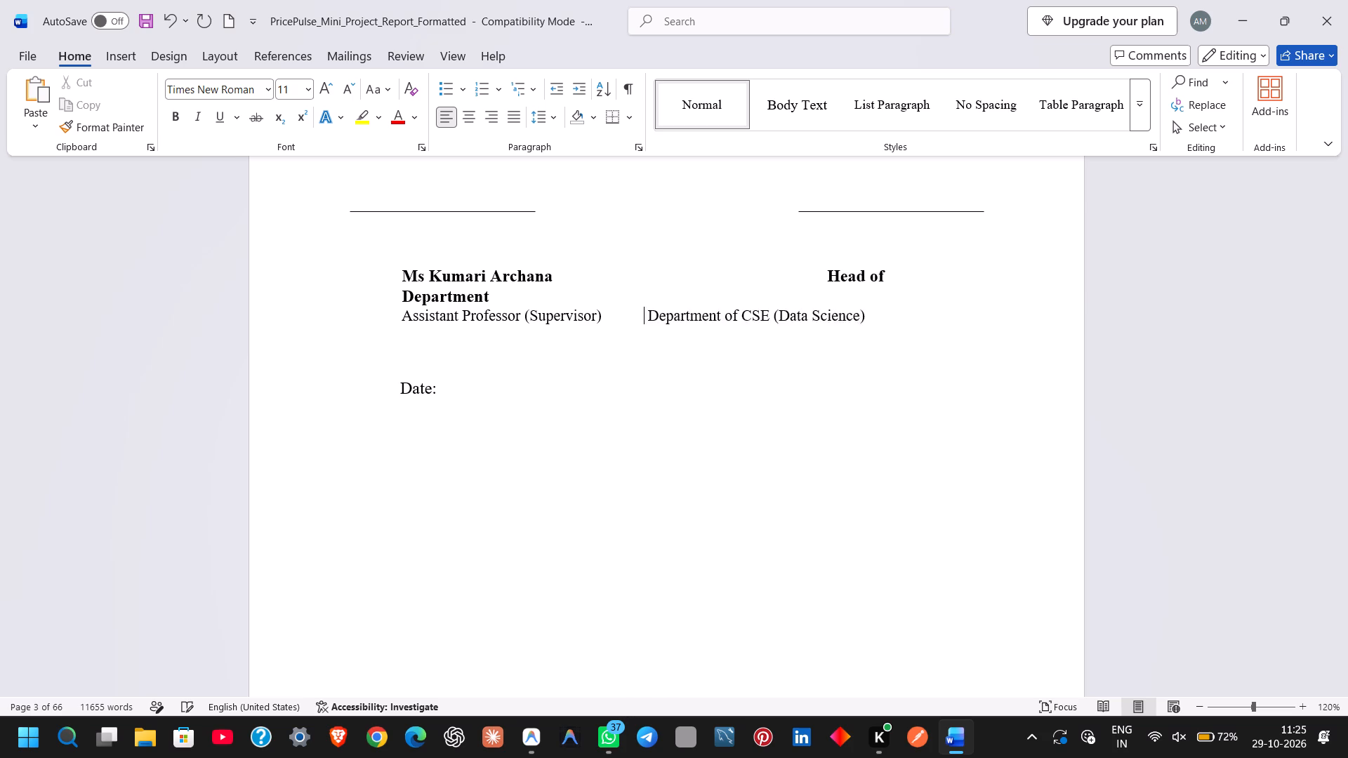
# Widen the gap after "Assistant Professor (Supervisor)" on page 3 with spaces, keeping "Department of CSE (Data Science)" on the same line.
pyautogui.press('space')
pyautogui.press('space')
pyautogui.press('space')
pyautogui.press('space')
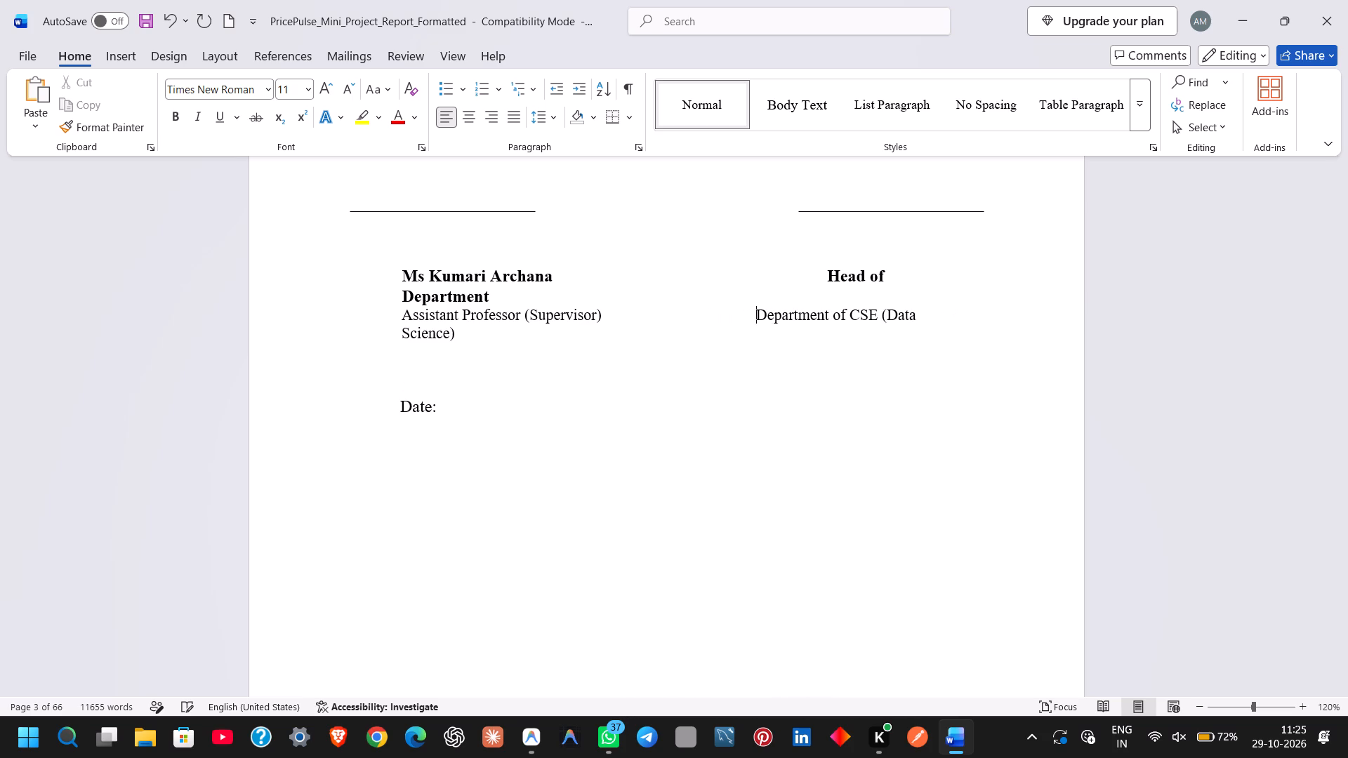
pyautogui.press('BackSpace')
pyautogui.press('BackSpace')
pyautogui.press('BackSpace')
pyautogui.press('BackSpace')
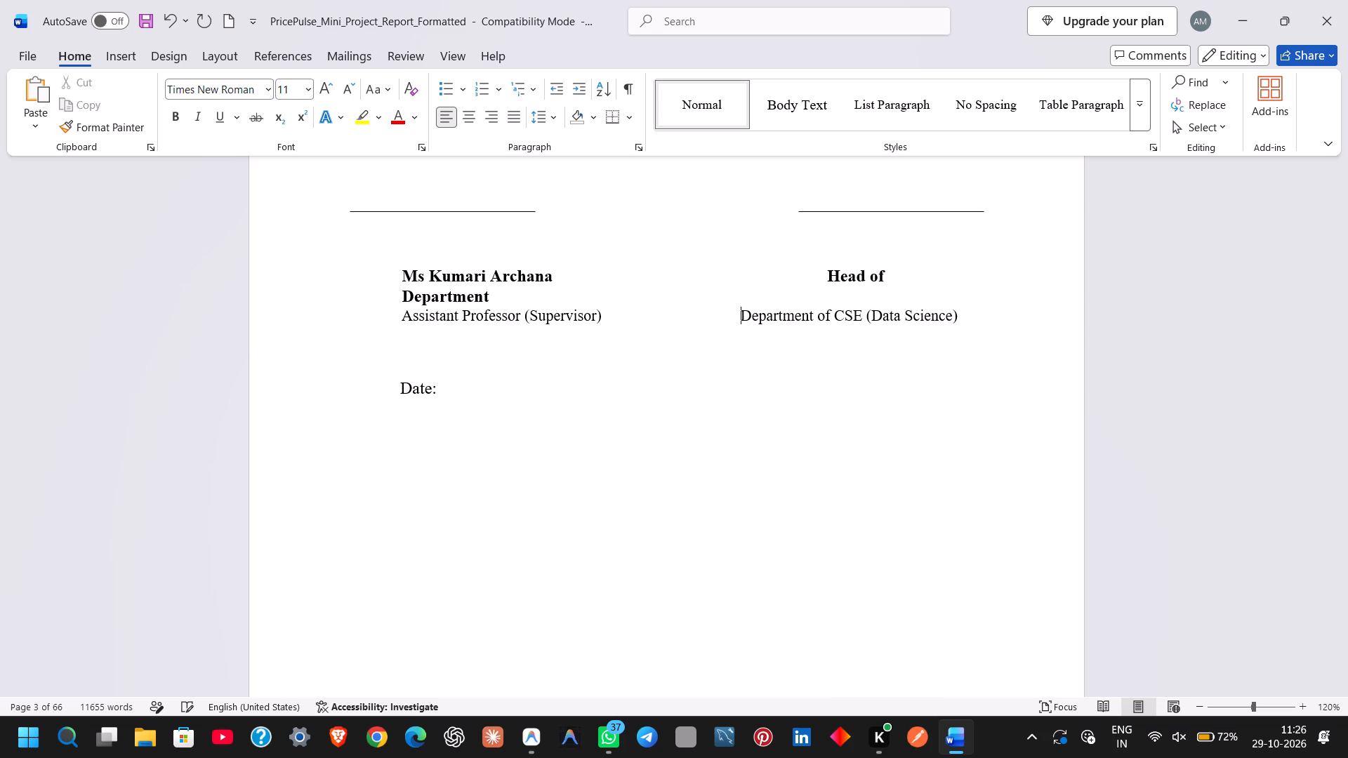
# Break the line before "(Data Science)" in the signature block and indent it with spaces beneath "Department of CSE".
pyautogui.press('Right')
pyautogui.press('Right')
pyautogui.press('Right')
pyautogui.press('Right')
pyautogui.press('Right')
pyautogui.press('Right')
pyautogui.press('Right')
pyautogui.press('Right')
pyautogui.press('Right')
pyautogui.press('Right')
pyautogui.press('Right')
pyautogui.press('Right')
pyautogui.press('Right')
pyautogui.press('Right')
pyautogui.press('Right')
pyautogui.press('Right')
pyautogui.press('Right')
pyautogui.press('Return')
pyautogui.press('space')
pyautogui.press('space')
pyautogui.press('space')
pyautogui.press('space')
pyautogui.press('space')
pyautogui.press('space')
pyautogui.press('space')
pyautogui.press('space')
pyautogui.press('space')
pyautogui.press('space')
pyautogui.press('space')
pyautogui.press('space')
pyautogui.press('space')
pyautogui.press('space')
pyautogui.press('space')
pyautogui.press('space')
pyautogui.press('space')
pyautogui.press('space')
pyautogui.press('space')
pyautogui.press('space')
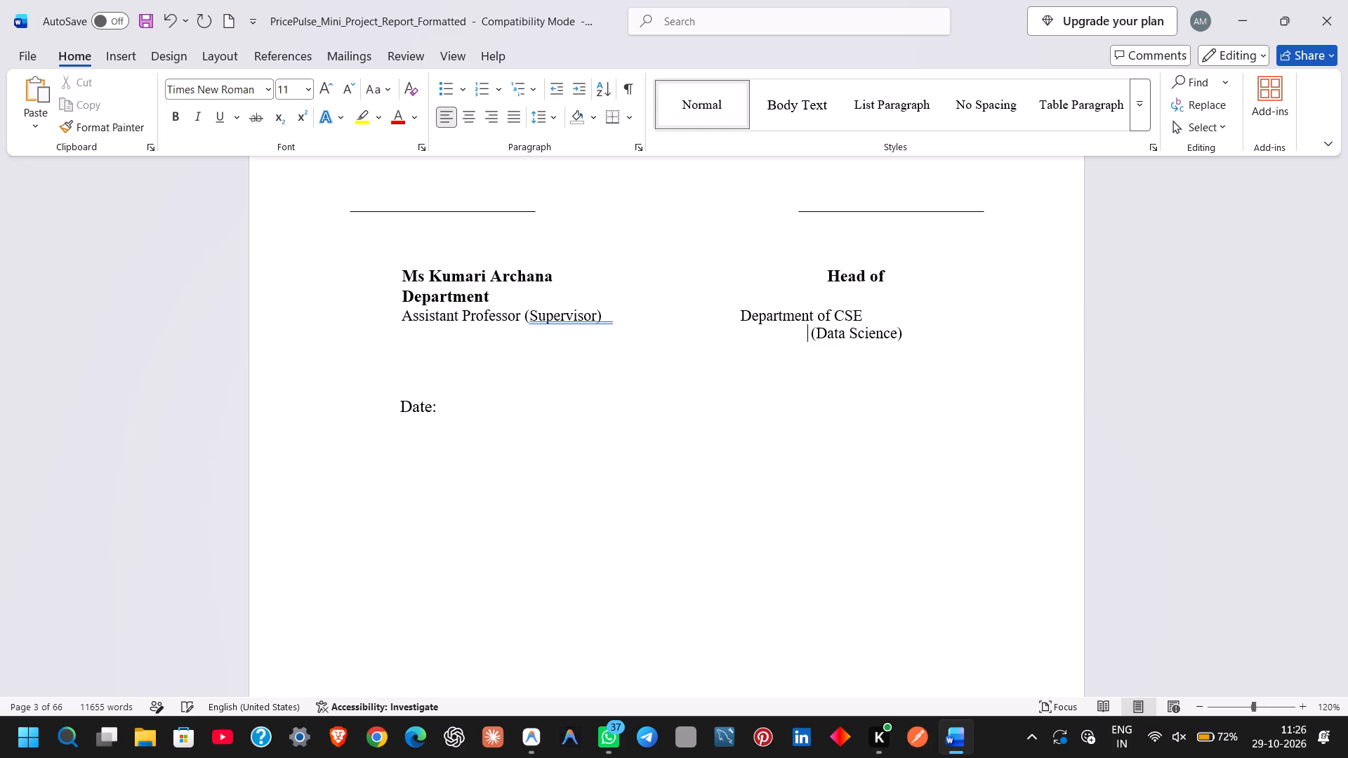
# Replace the gap between the supervisor's name and "Head of" with spaces.
pyautogui.click(896, 284)
pyautogui.click(815, 265)
pyautogui.click(826, 277)
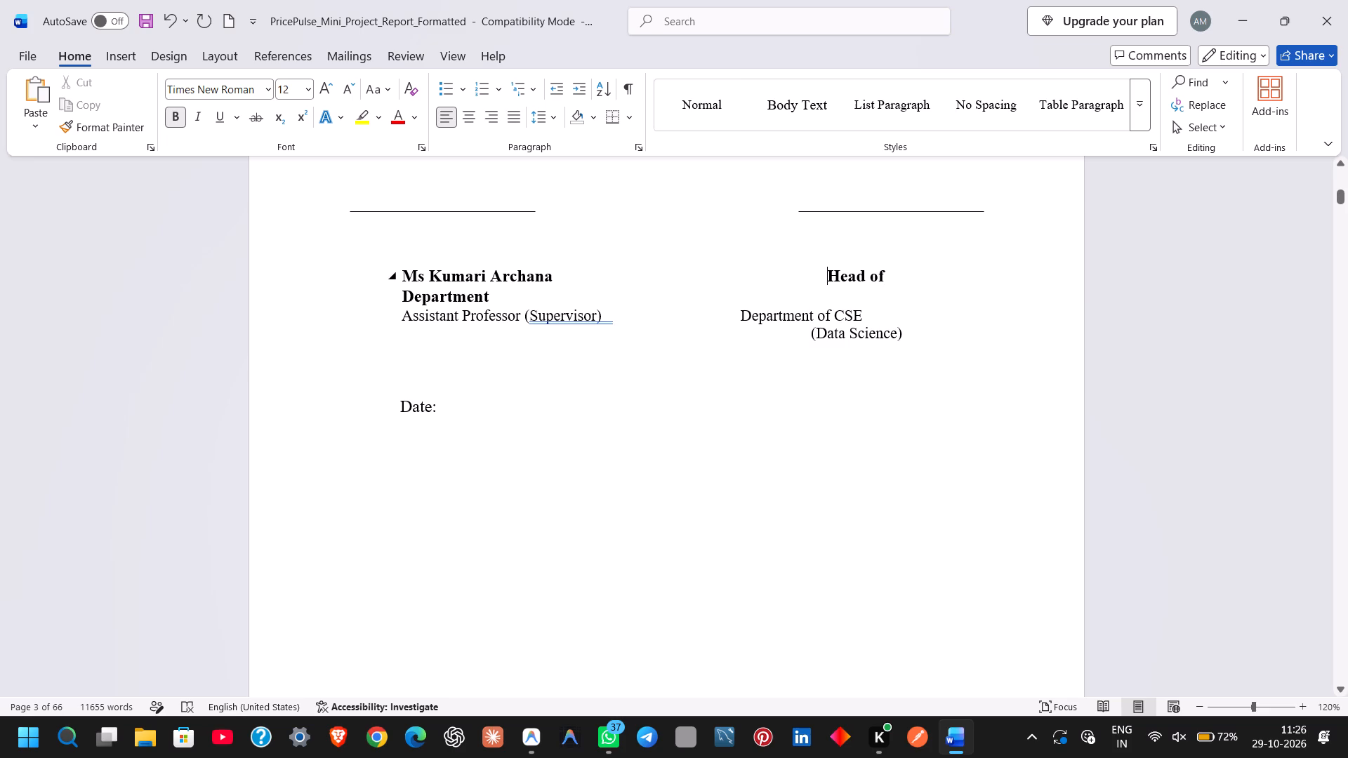
pyautogui.press('BackSpace')
pyautogui.press('space')
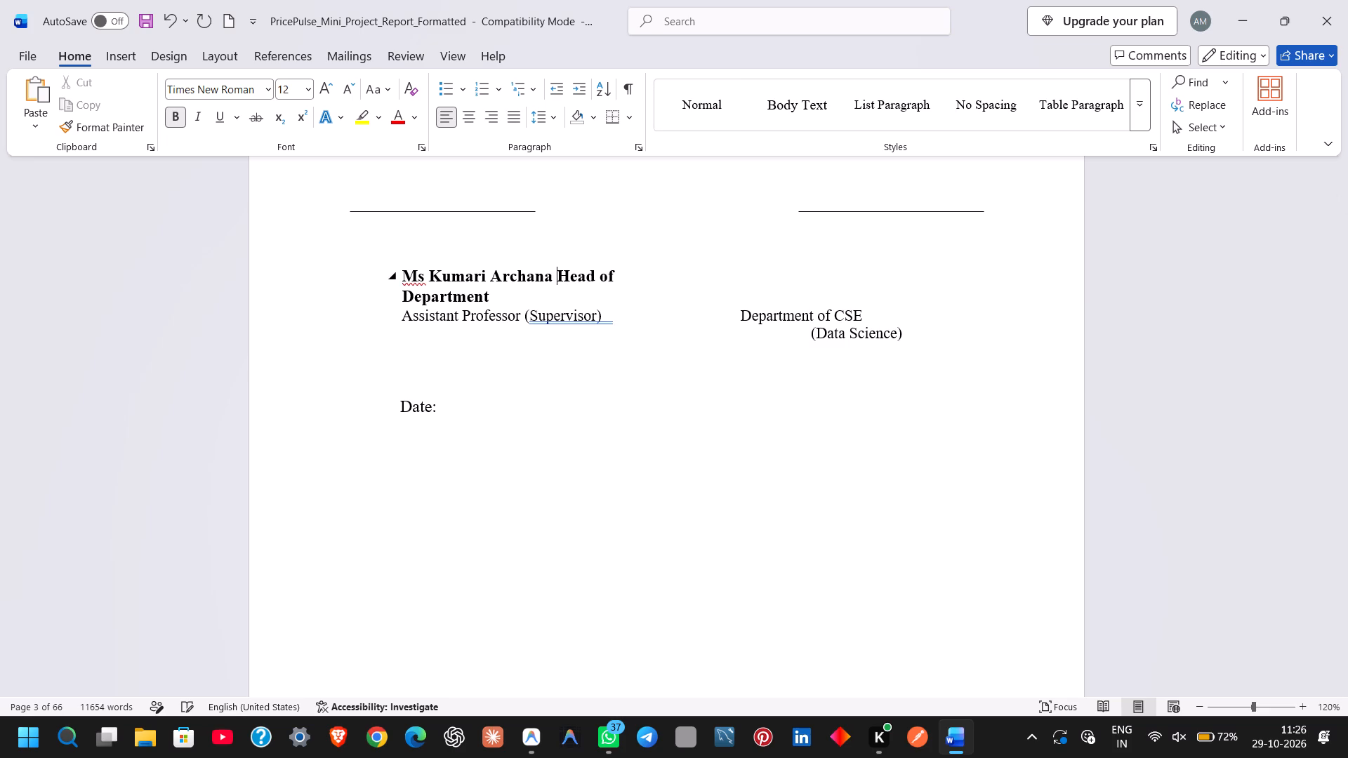
pyautogui.press('space')
pyautogui.press('space')
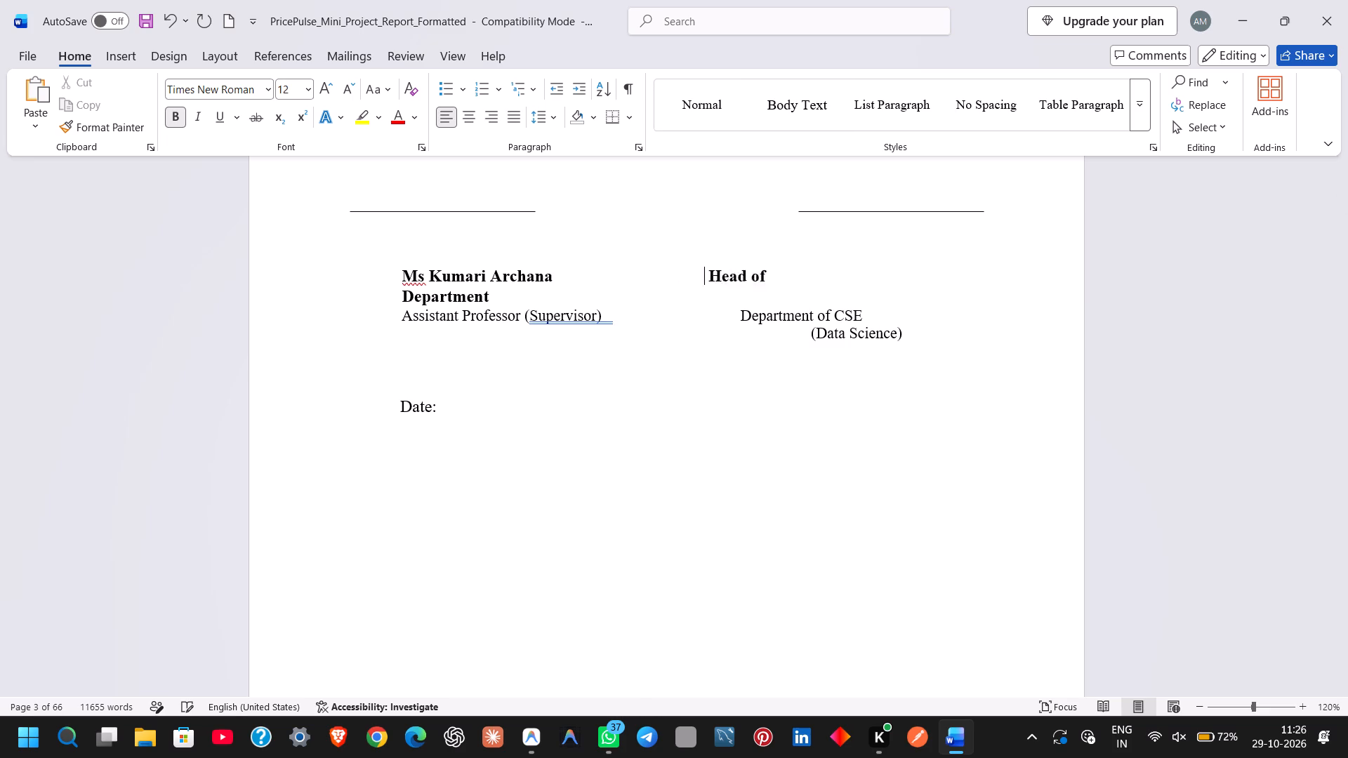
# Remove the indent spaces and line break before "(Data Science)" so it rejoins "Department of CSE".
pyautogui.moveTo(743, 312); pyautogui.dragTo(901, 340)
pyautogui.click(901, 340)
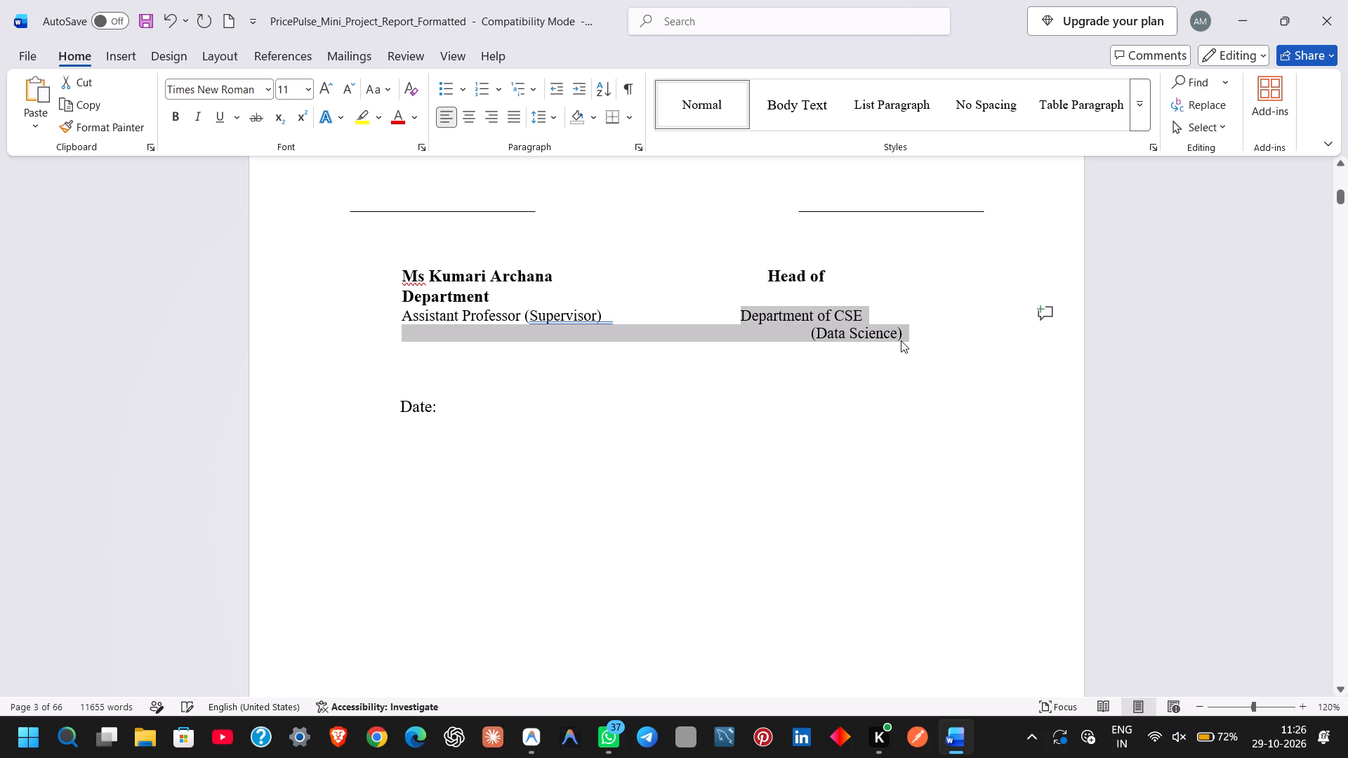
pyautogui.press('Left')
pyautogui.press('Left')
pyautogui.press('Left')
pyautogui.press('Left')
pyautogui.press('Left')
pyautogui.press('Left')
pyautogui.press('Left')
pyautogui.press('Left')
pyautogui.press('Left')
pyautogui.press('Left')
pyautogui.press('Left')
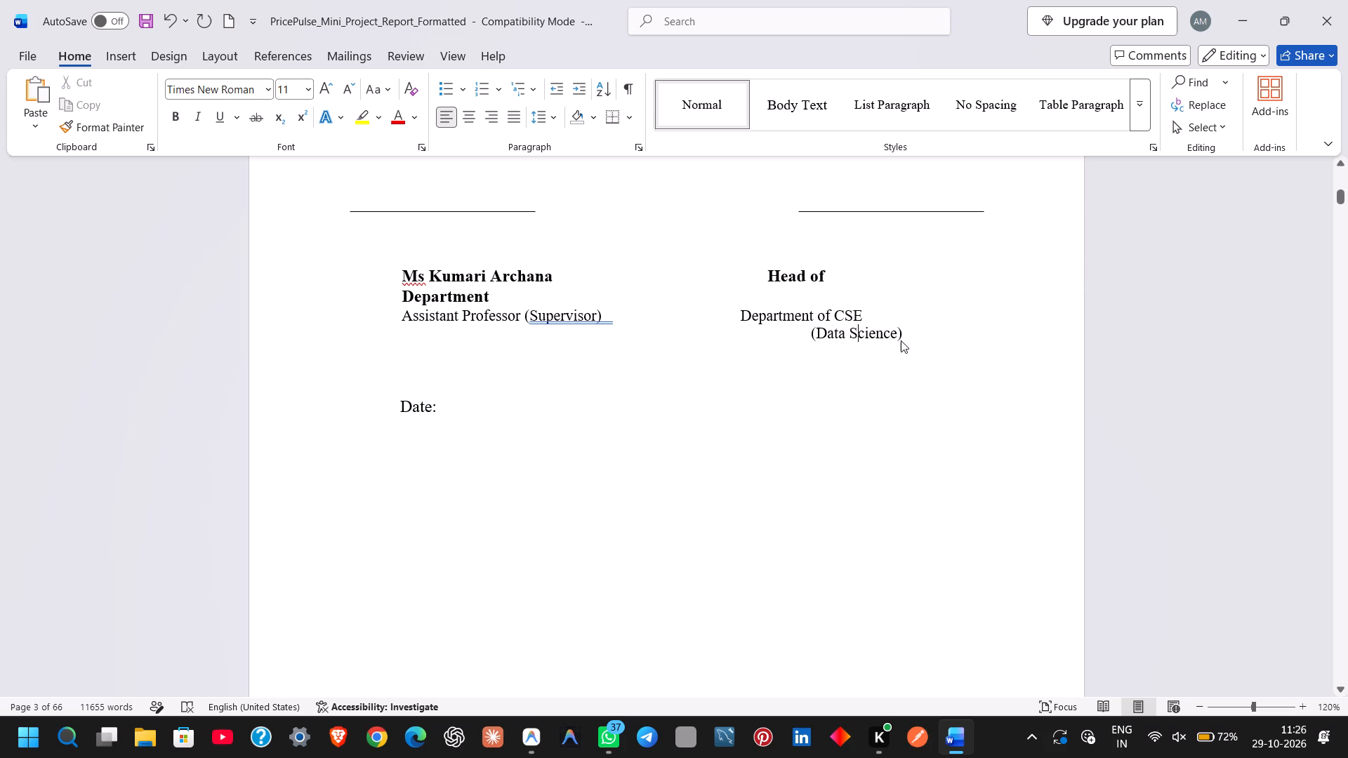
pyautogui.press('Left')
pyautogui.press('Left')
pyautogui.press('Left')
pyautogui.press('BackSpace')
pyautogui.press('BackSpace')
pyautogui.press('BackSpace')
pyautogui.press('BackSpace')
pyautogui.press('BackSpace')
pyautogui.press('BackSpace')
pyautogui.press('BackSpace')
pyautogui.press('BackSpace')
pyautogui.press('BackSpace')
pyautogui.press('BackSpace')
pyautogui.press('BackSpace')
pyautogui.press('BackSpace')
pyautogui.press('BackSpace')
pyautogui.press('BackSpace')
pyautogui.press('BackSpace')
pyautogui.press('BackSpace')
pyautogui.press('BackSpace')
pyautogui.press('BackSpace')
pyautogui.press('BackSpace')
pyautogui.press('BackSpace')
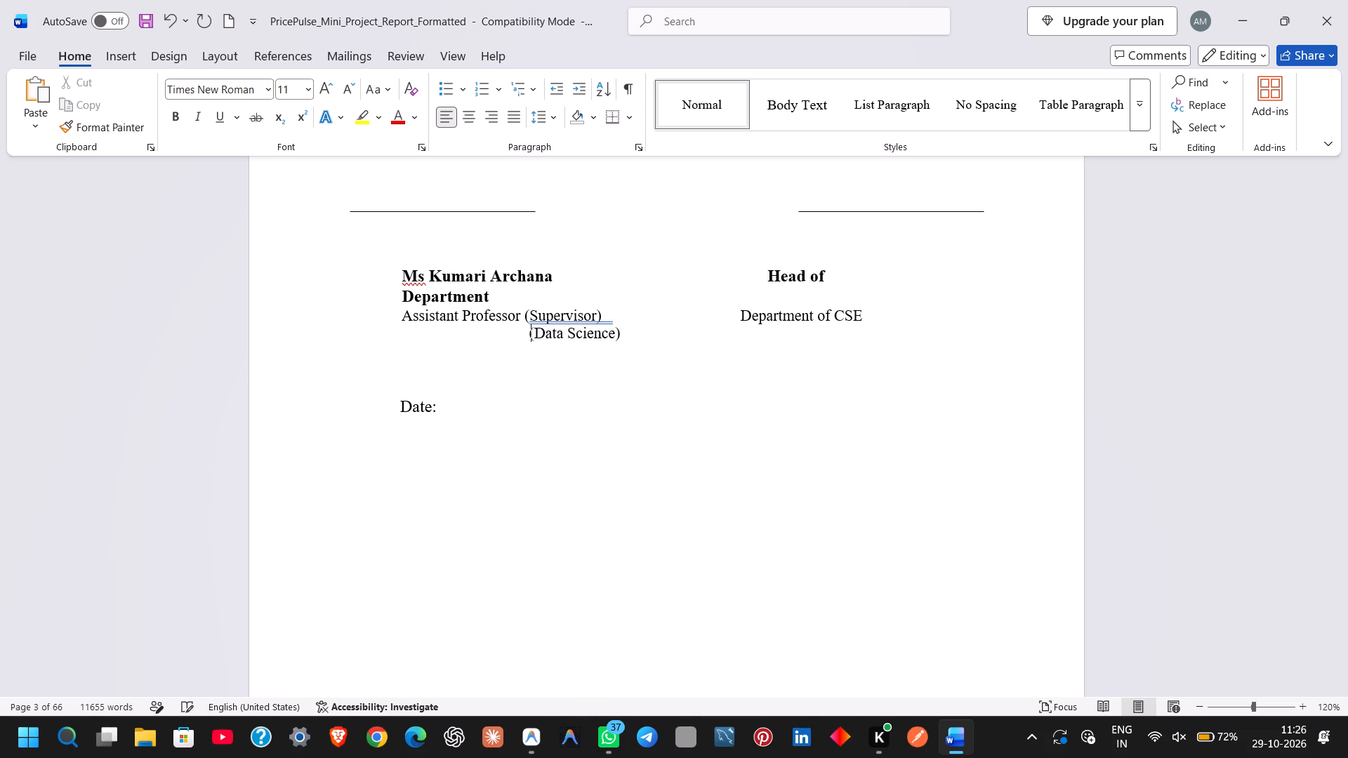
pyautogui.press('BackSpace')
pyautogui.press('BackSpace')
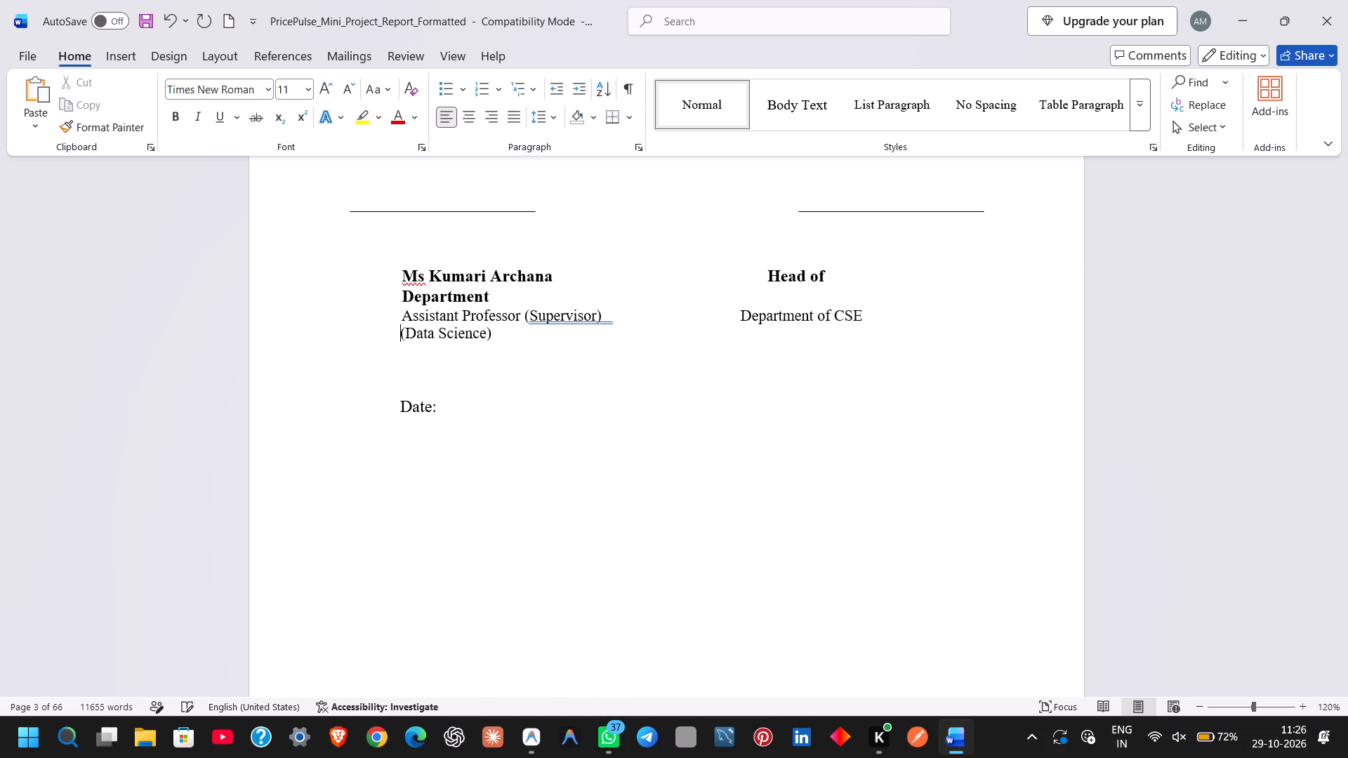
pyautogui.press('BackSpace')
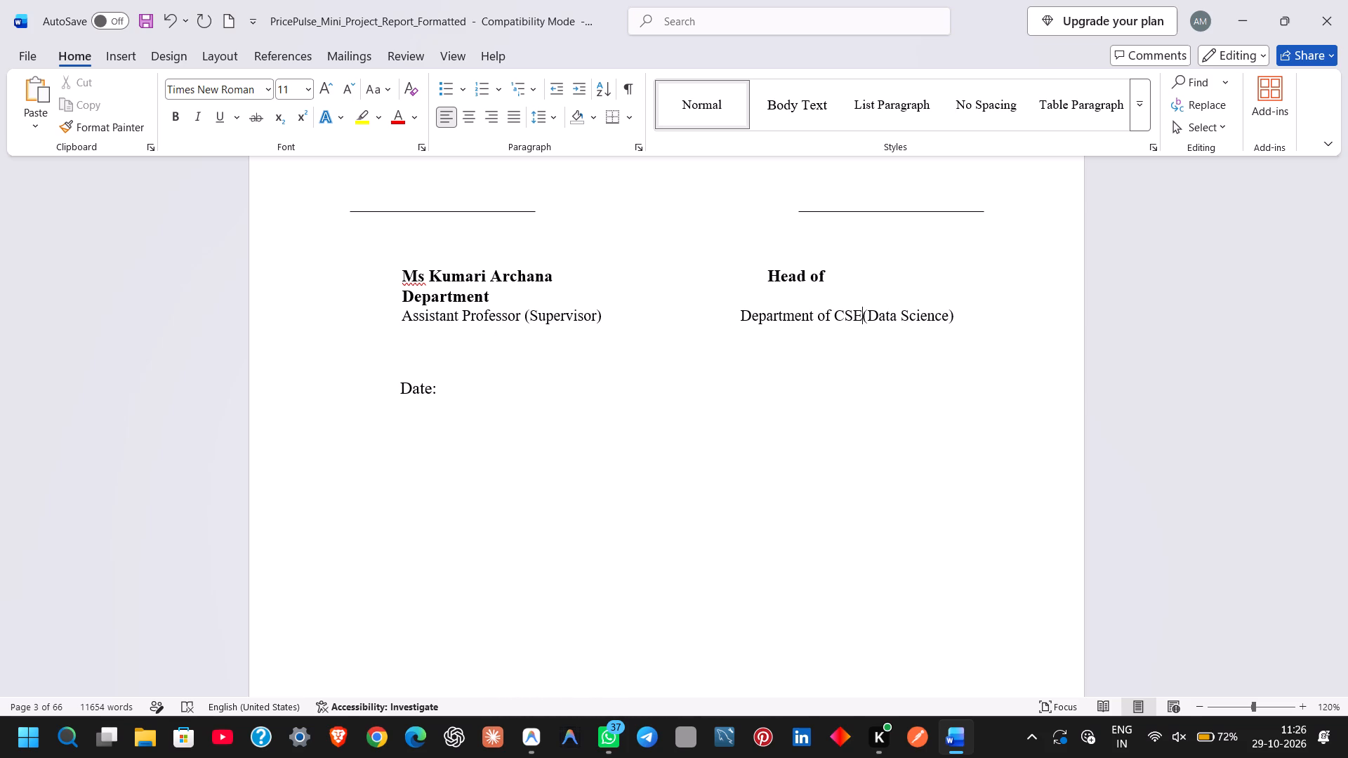
# Move "Department of CSE(Data Science)" from the Assistant Professor line to directly after "Head of".
pyautogui.moveTo(741, 307); pyautogui.dragTo(934, 319)
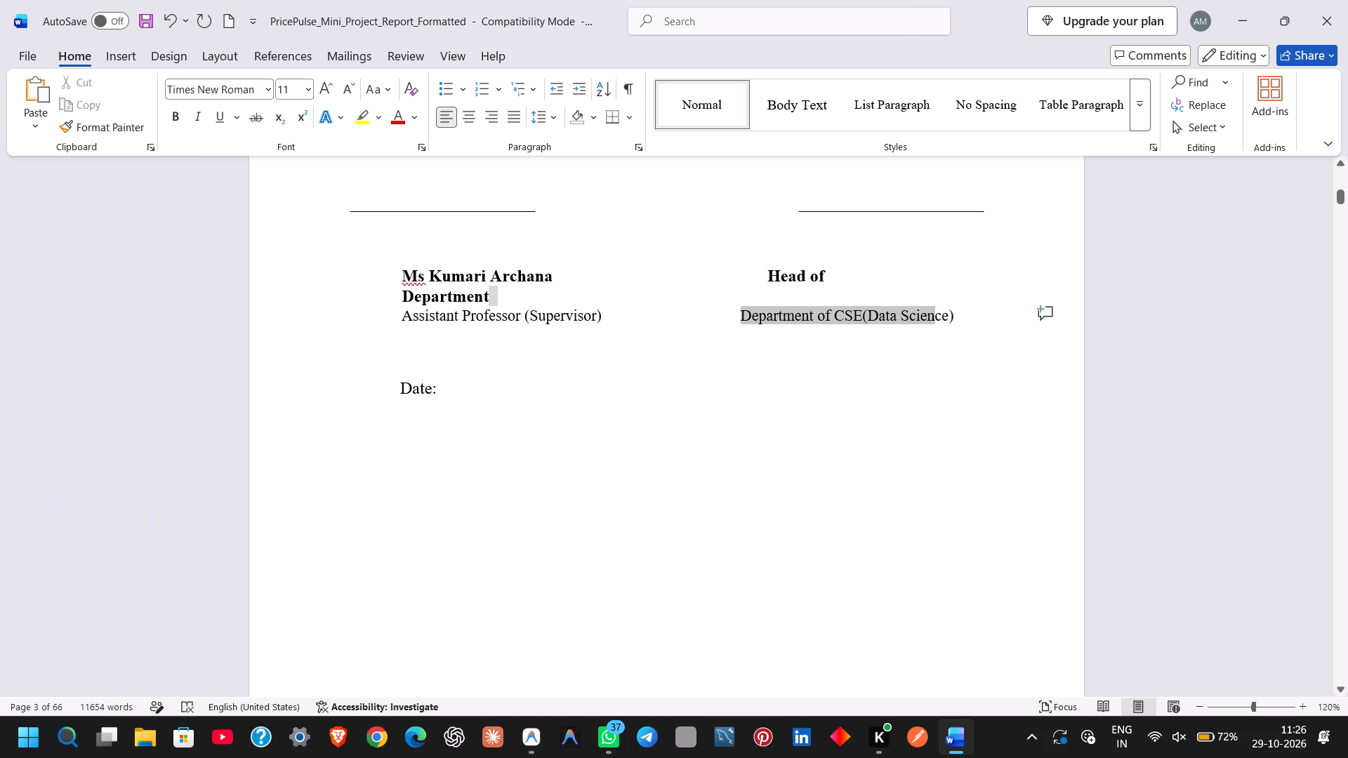
pyautogui.moveTo(934, 319); pyautogui.dragTo(965, 318)
pyautogui.hotkey('ctrl', 'x')
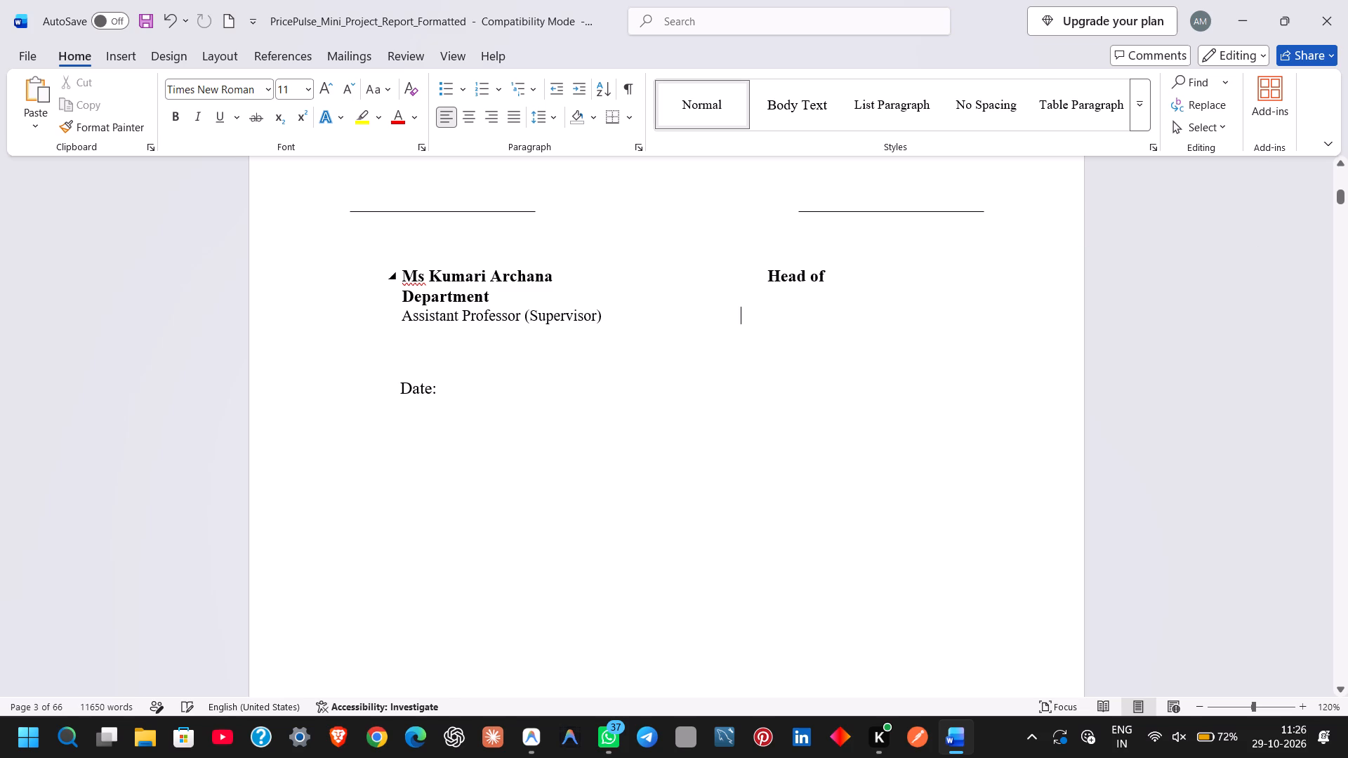
pyautogui.click(839, 275)
pyautogui.hotkey('ctrl', 'v')
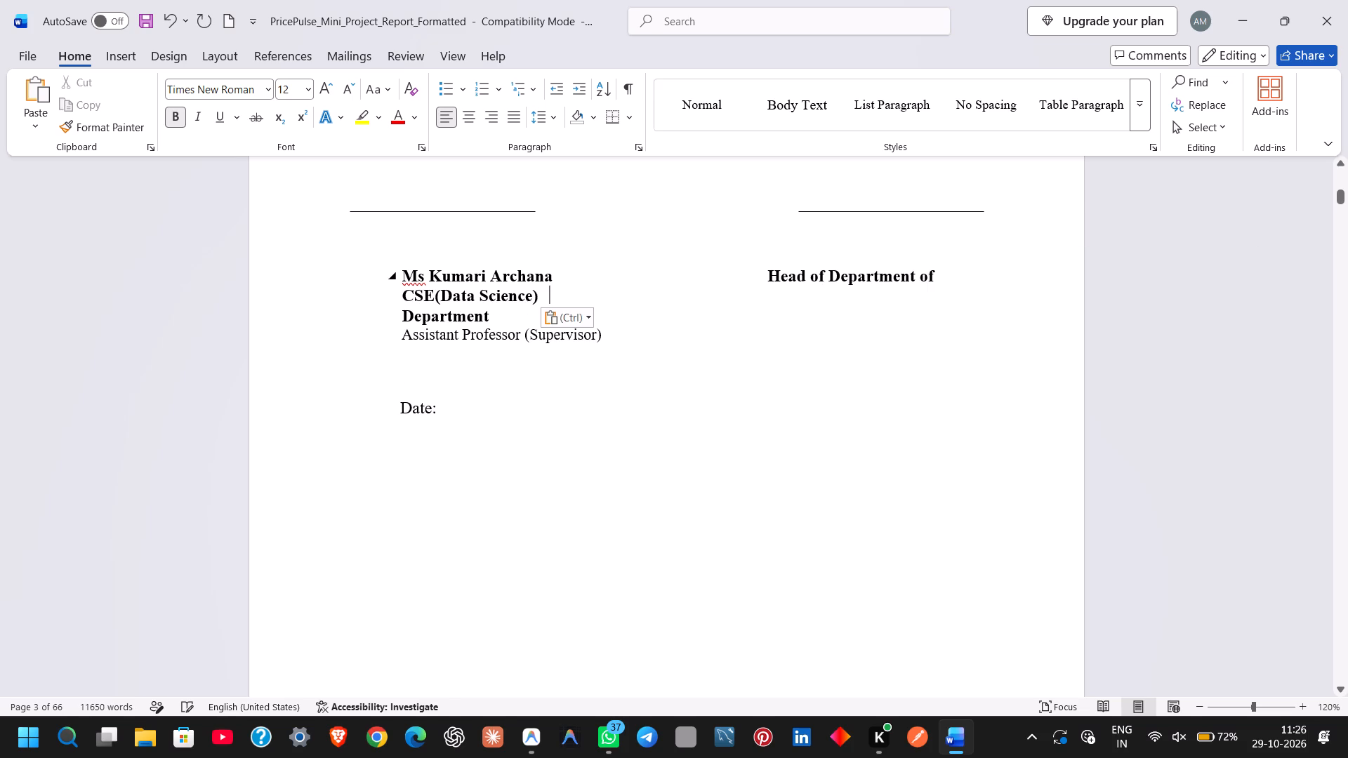
# Shorten the gap between the supervisor's name and "Head of Department of CSE(Data Science)" to fit more of the title on that line.
pyautogui.click(769, 275)
pyautogui.press('BackSpace')
pyautogui.press('BackSpace')
pyautogui.press('BackSpace')
pyautogui.press('BackSpace')
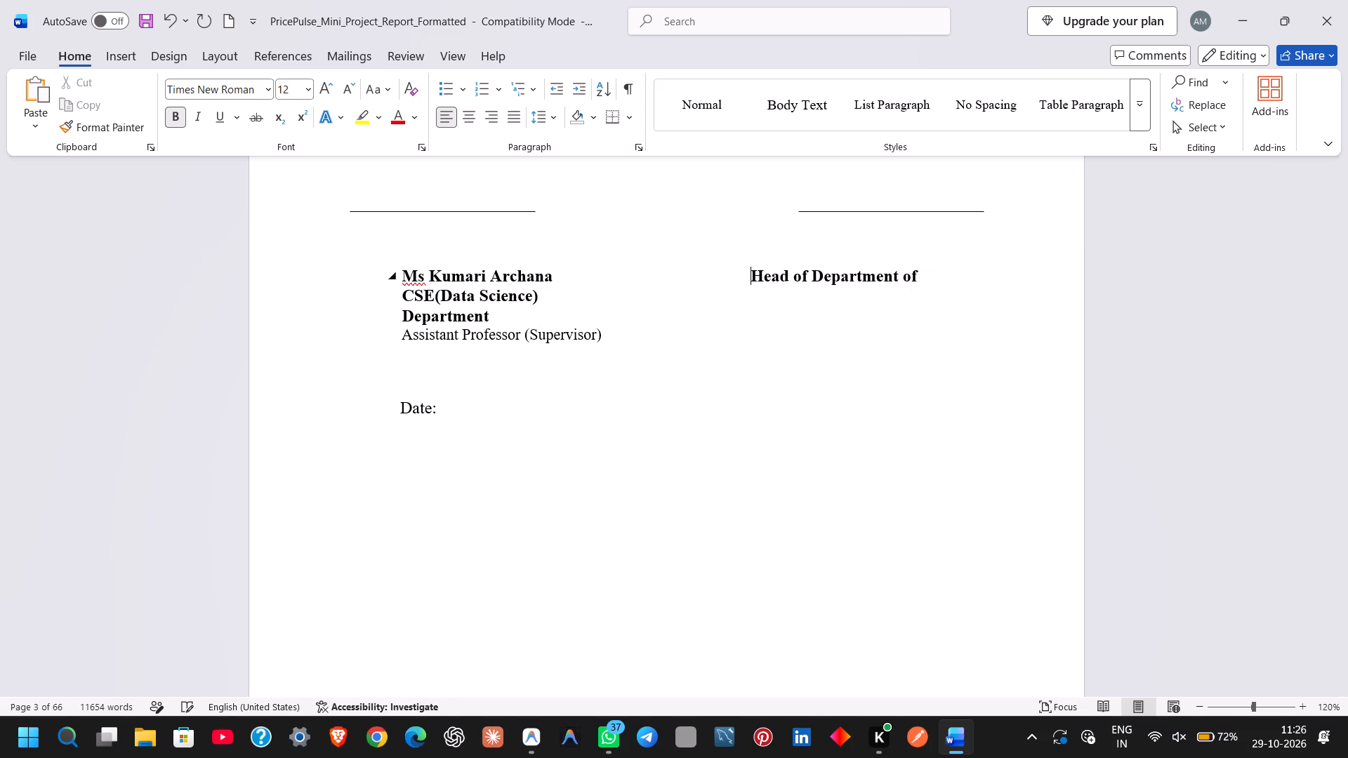
pyautogui.press('BackSpace')
pyautogui.press('BackSpace')
pyautogui.press('BackSpace')
pyautogui.press('BackSpace')
pyautogui.press('BackSpace')
pyautogui.press('BackSpace')
pyautogui.press('BackSpace')
pyautogui.press('BackSpace')
pyautogui.press('BackSpace')
pyautogui.press('BackSpace')
pyautogui.press('BackSpace')
pyautogui.press('BackSpace')
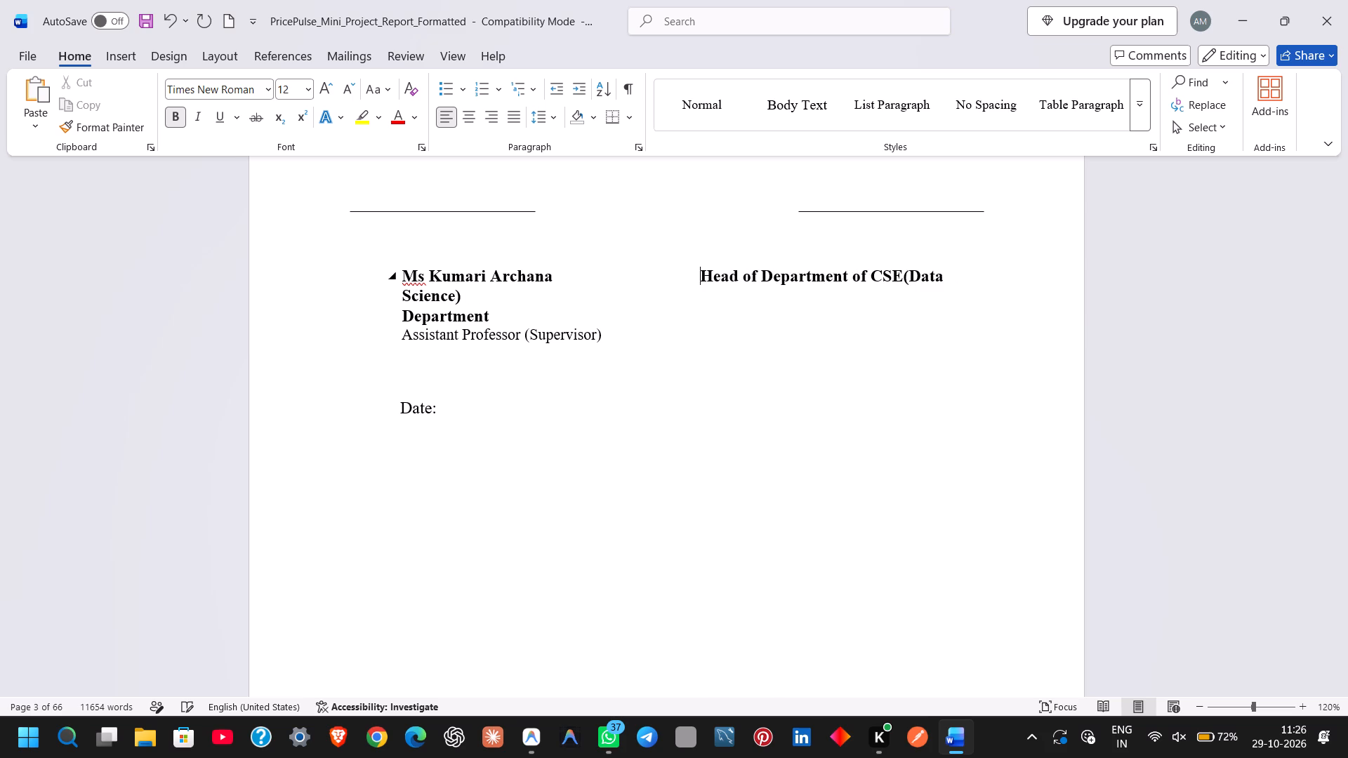
pyautogui.press('BackSpace')
pyautogui.press('BackSpace')
pyautogui.press('BackSpace')
pyautogui.press('BackSpace')
pyautogui.press('BackSpace')
pyautogui.press('BackSpace')
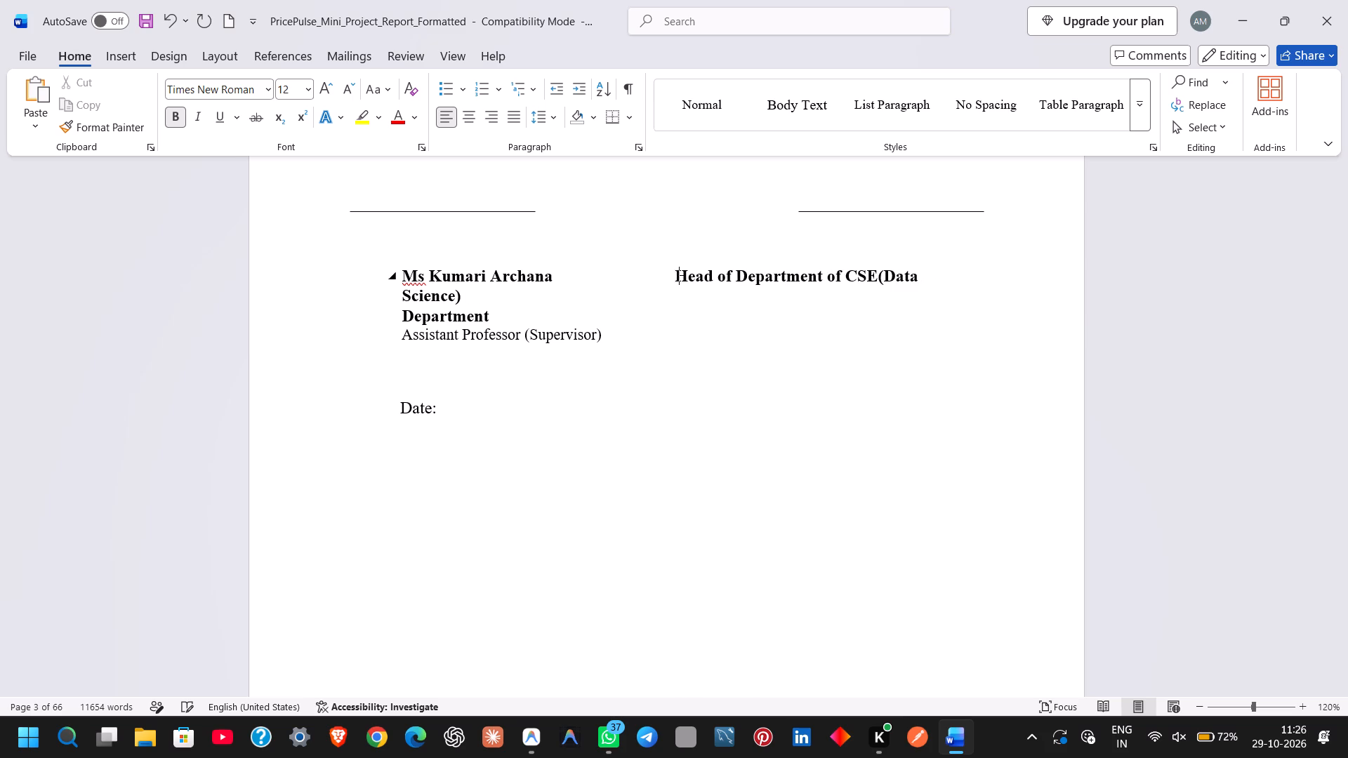
pyautogui.press('BackSpace')
pyautogui.press('BackSpace')
pyautogui.press('BackSpace')
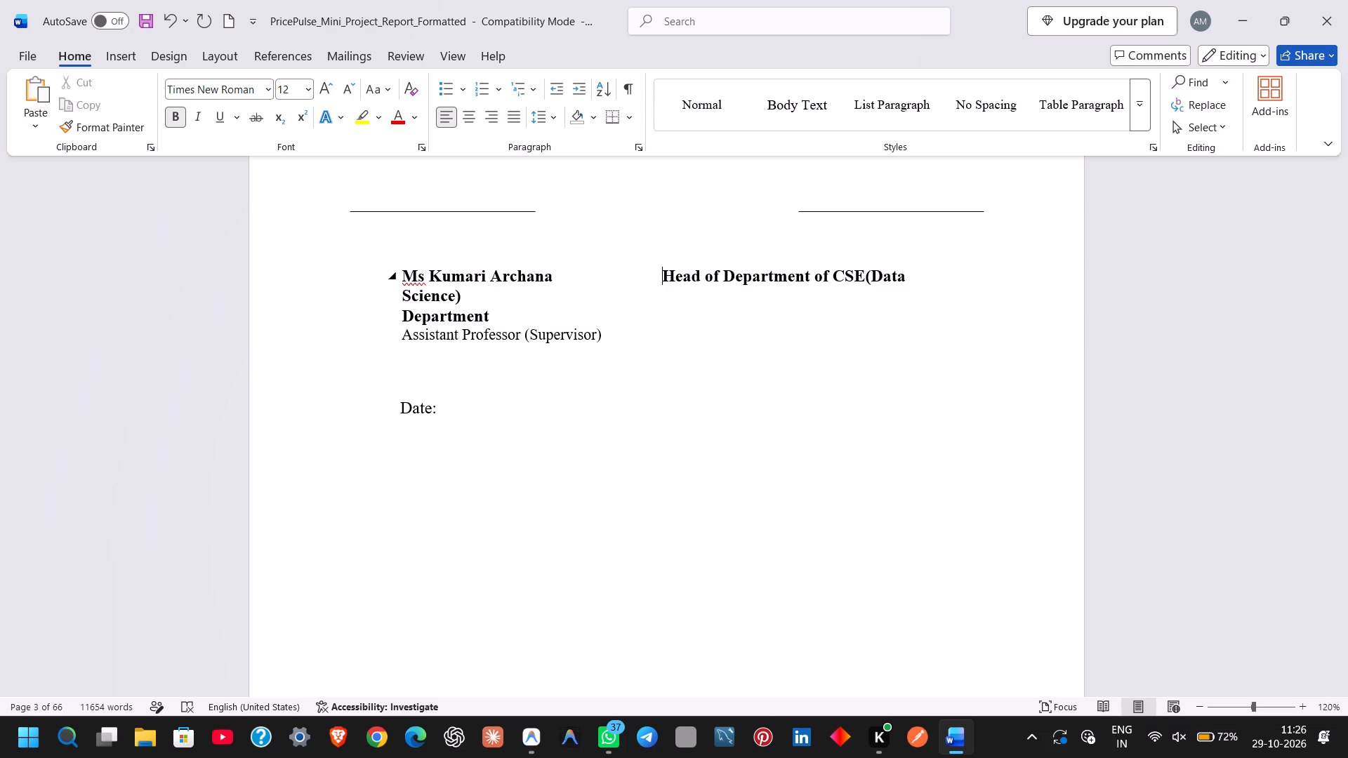
# Replace "CSE(Data Science)" at the end of the Head of Department title with "CS(DS)".
pyautogui.click(866, 275)
pyautogui.click(480, 305)
pyautogui.press('Up')
pyautogui.press('BackSpace')
pyautogui.press('BackSpace')
pyautogui.press('BackSpace')
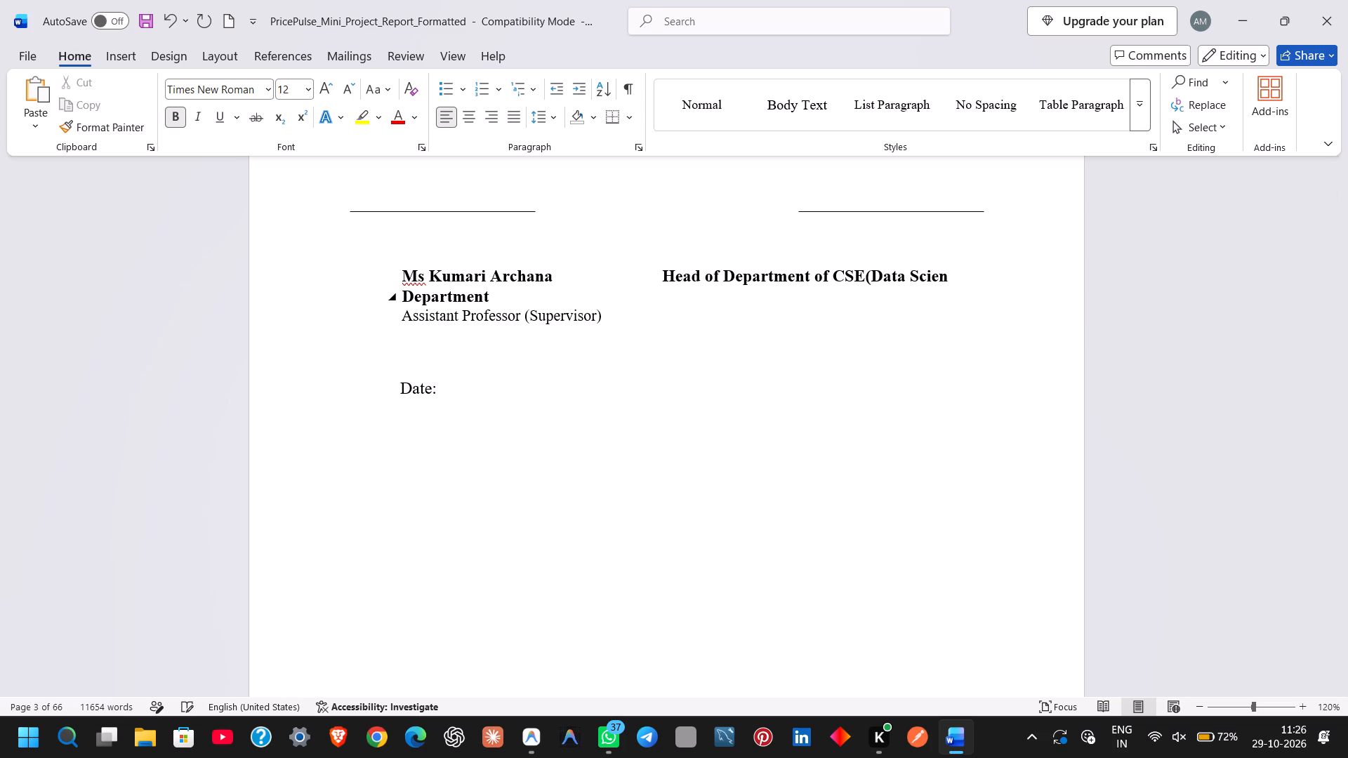
pyautogui.press('BackSpace')
pyautogui.press('BackSpace')
pyautogui.press('BackSpace')
pyautogui.press('BackSpace')
pyautogui.press('BackSpace')
pyautogui.press('BackSpace')
pyautogui.press('BackSpace')
pyautogui.press('BackSpace')
pyautogui.press('BackSpace')
pyautogui.press('BackSpace')
pyautogui.press('BackSpace')
pyautogui.press('BackSpace')
pyautogui.hotkey('shift', '(')
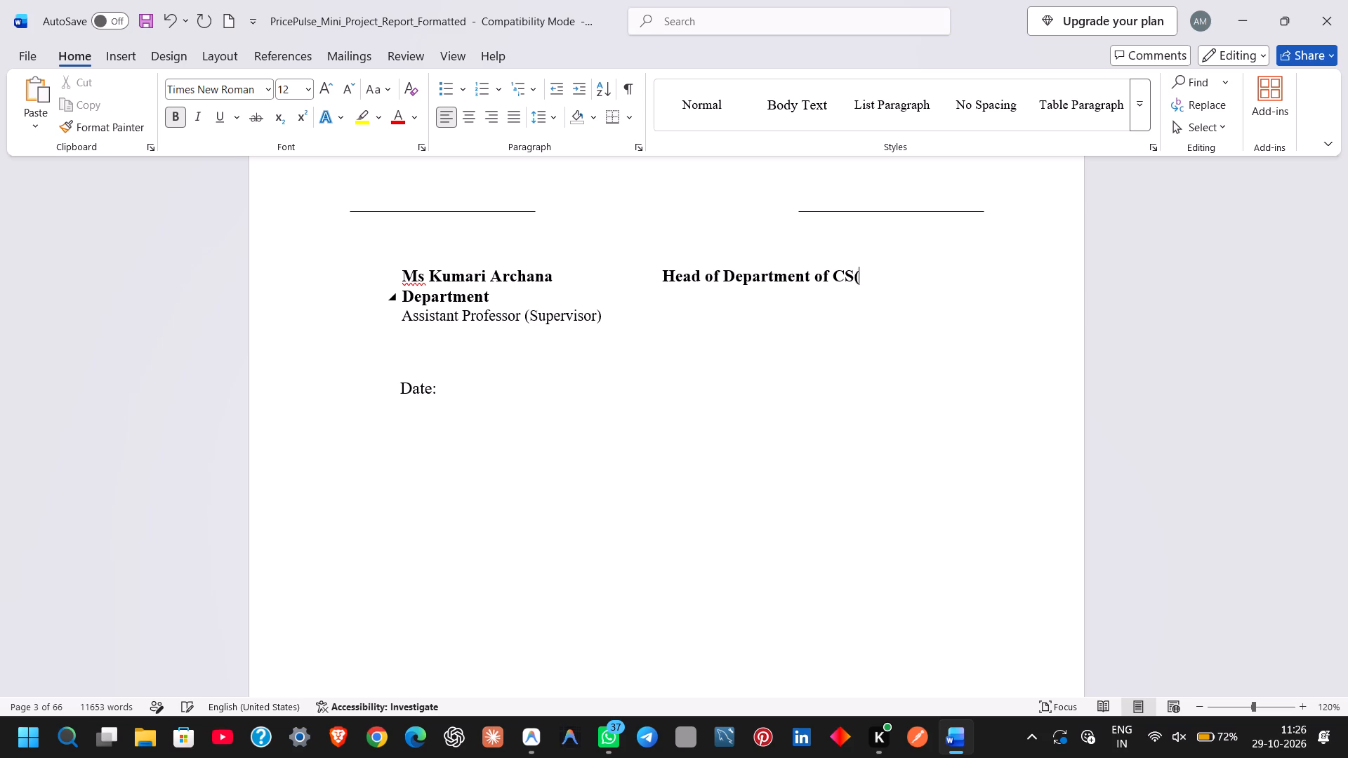
pyautogui.write('ds')
pyautogui.press('BackSpace')
pyautogui.press('BackSpace')
pyautogui.write('DS')
pyautogui.press('Delete')
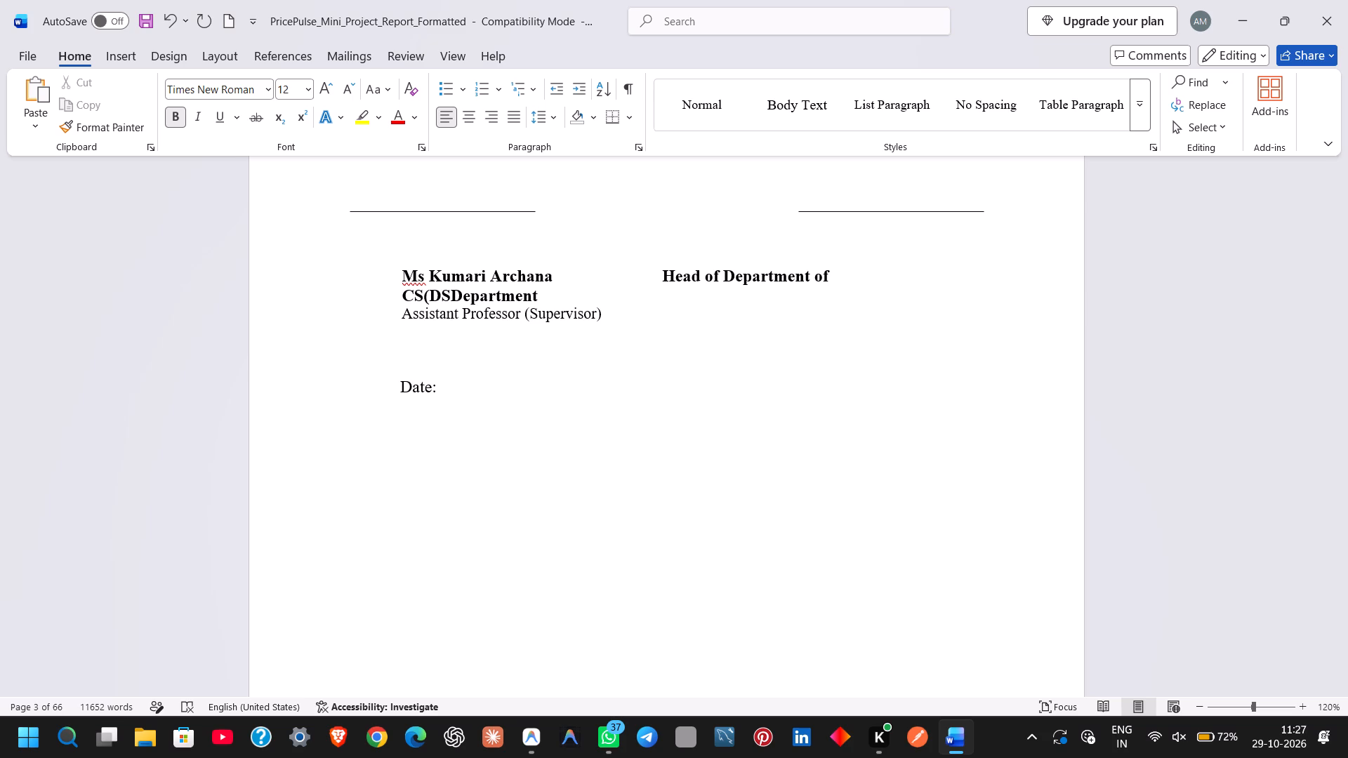
pyautogui.hotkey('ctrl', 'z')
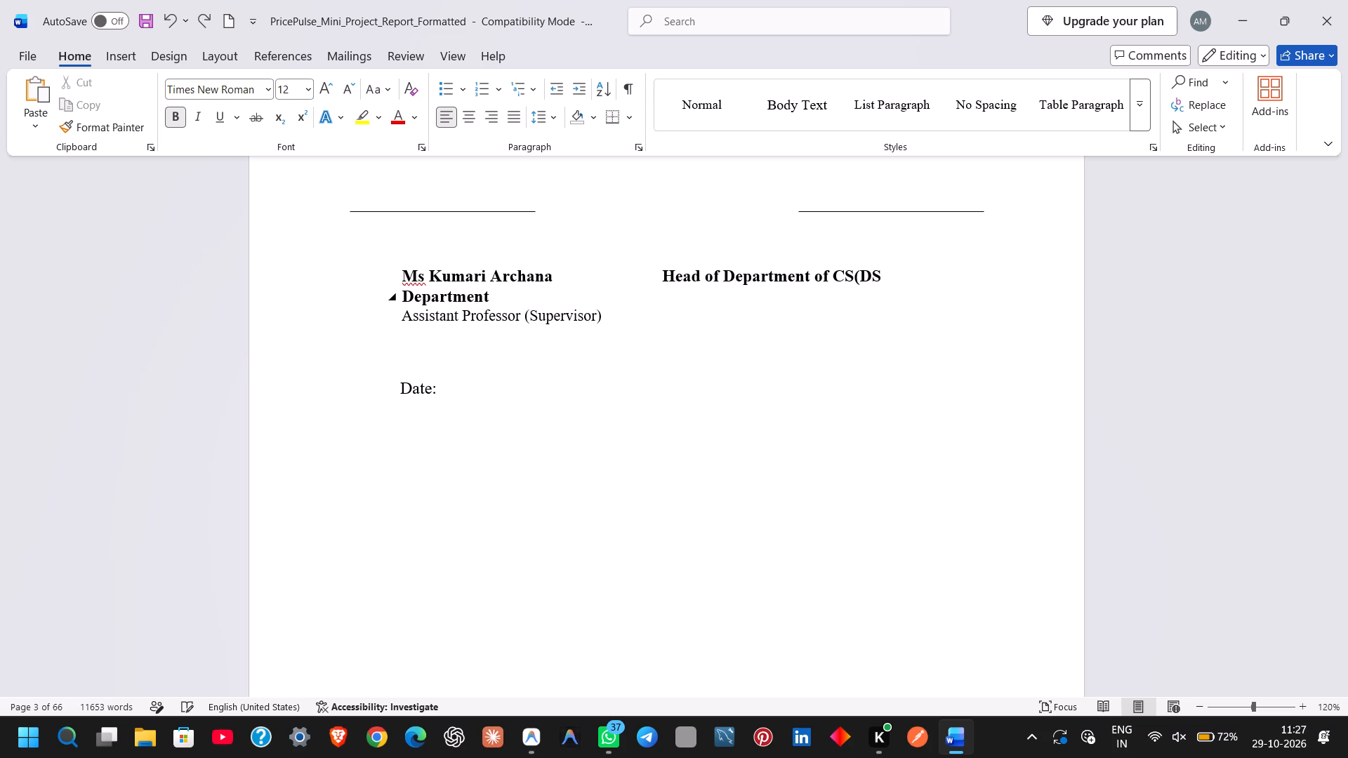
pyautogui.hotkey('shift', ')')
# Widen the gap before "Head of Department of CS(DS)" with spaces, shifting it toward its signature line.
pyautogui.click(651, 261)
pyautogui.click(657, 271)
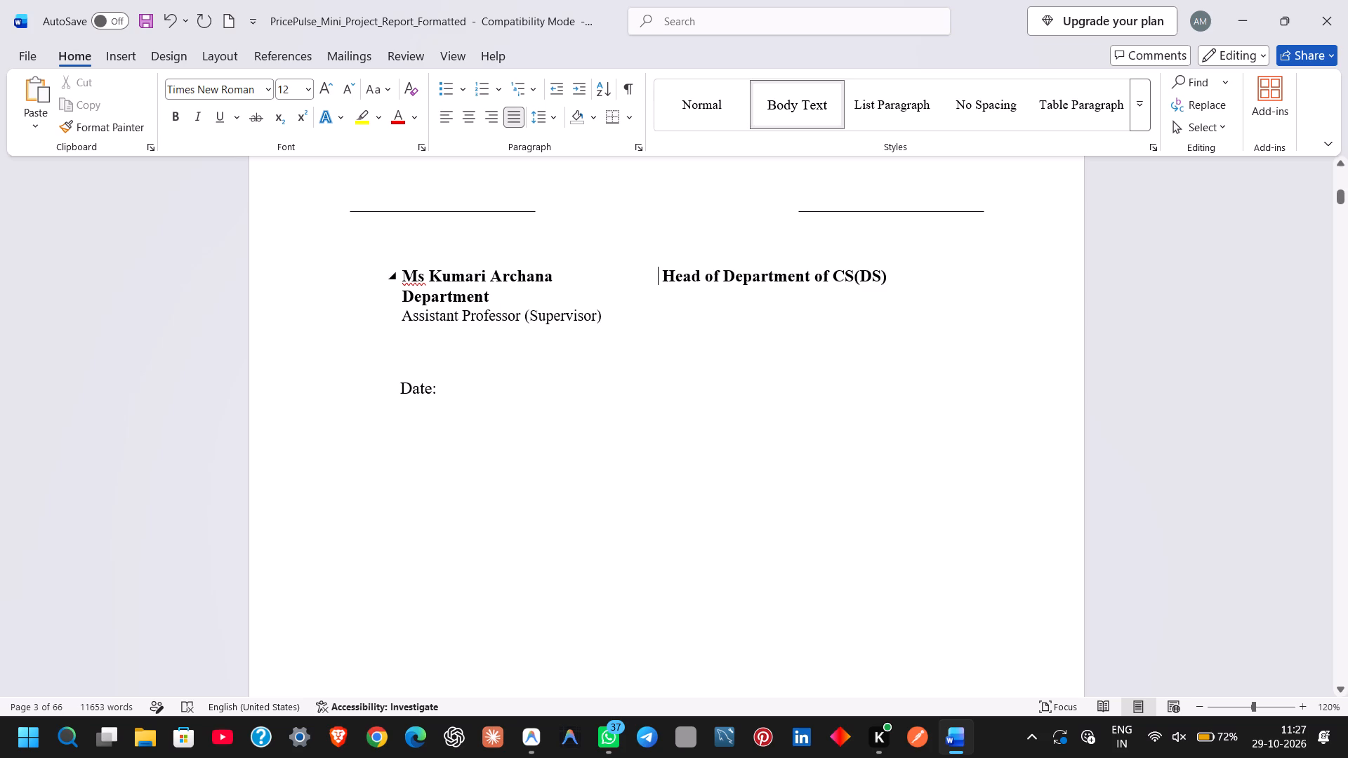
pyautogui.press('space')
pyautogui.press('space')
pyautogui.press('space')
pyautogui.press('space')
pyautogui.press('space')
pyautogui.press('space')
pyautogui.press('space')
pyautogui.press('space')
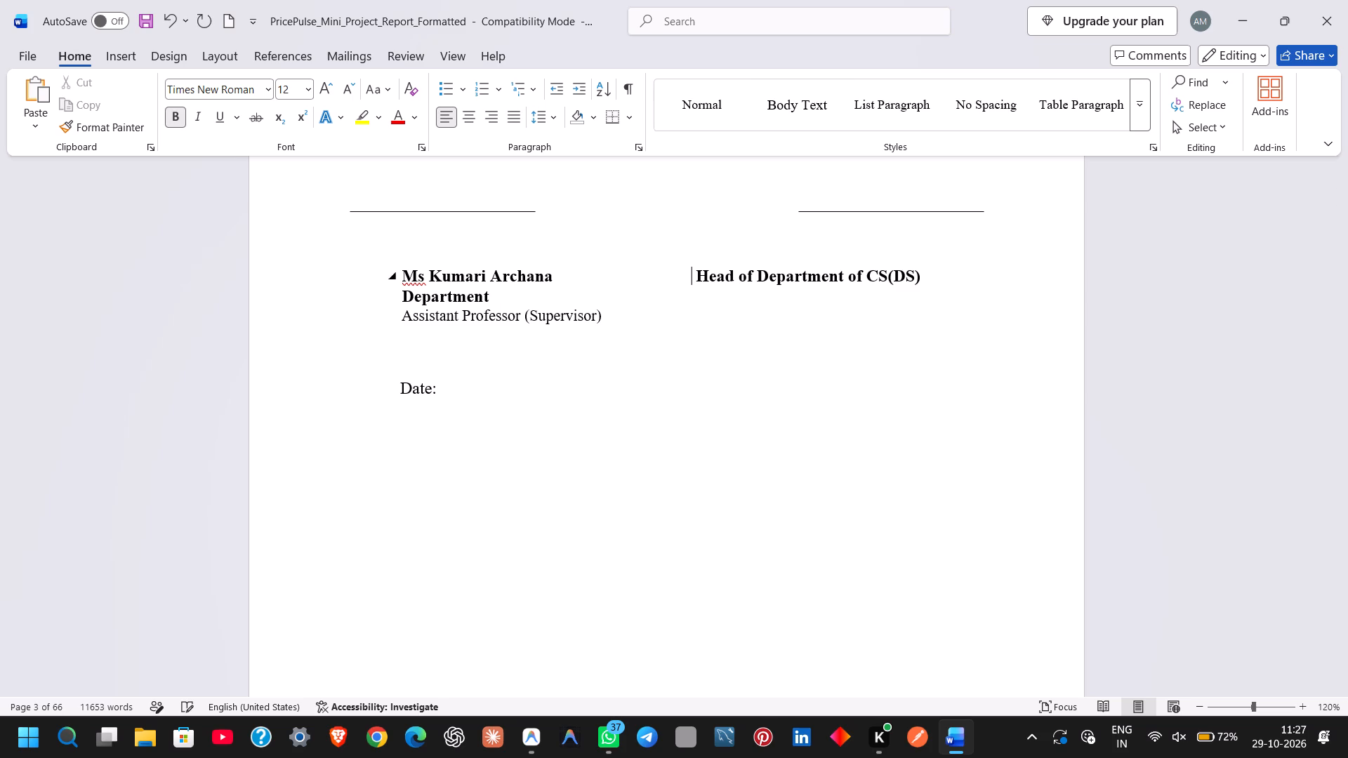
# Widen the gap before "Head of Department of CS(DS)" further with spaces, moving the title closer to beneath its signature line.
pyautogui.press('space')
pyautogui.press('space')
pyautogui.press('space')
pyautogui.press('space')
pyautogui.press('space')
pyautogui.press('space')
pyautogui.press('space')
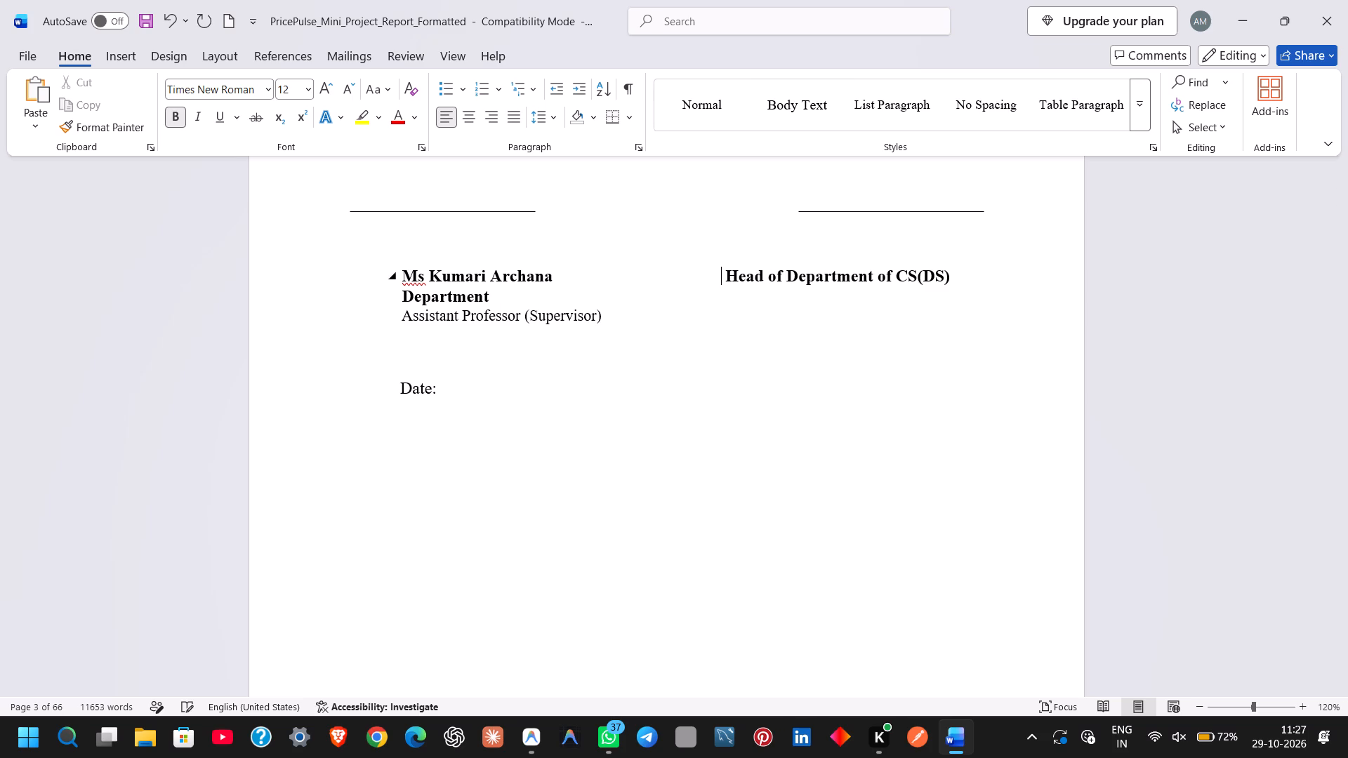
pyautogui.press('space')
pyautogui.press('space')
pyautogui.press('BackSpace')
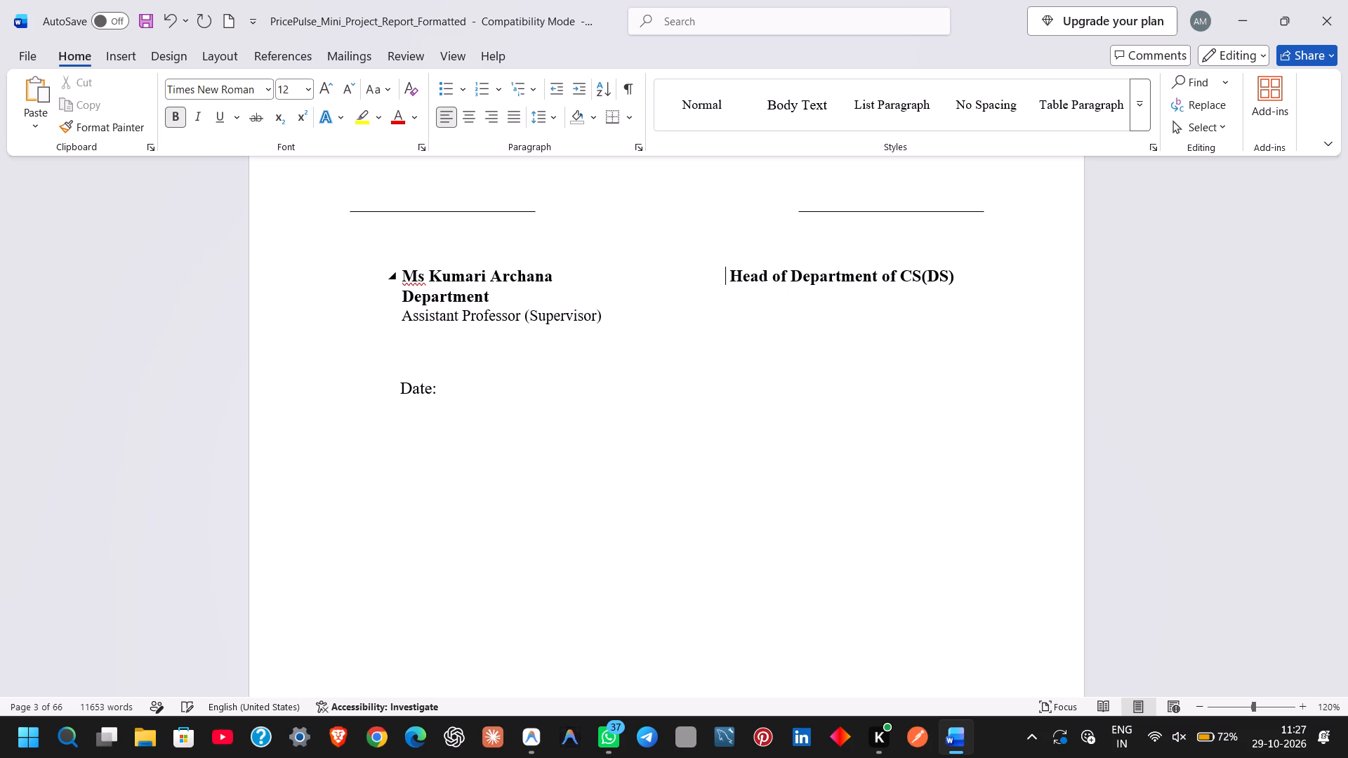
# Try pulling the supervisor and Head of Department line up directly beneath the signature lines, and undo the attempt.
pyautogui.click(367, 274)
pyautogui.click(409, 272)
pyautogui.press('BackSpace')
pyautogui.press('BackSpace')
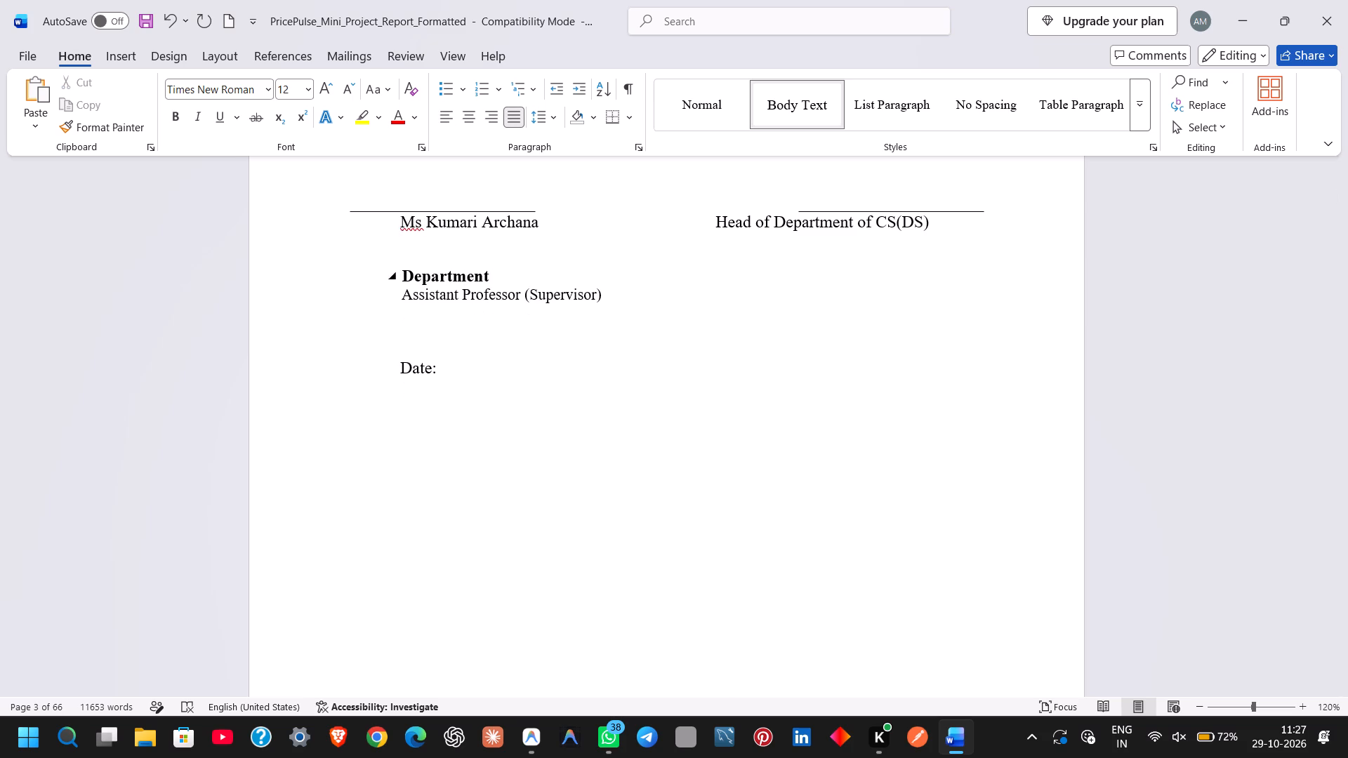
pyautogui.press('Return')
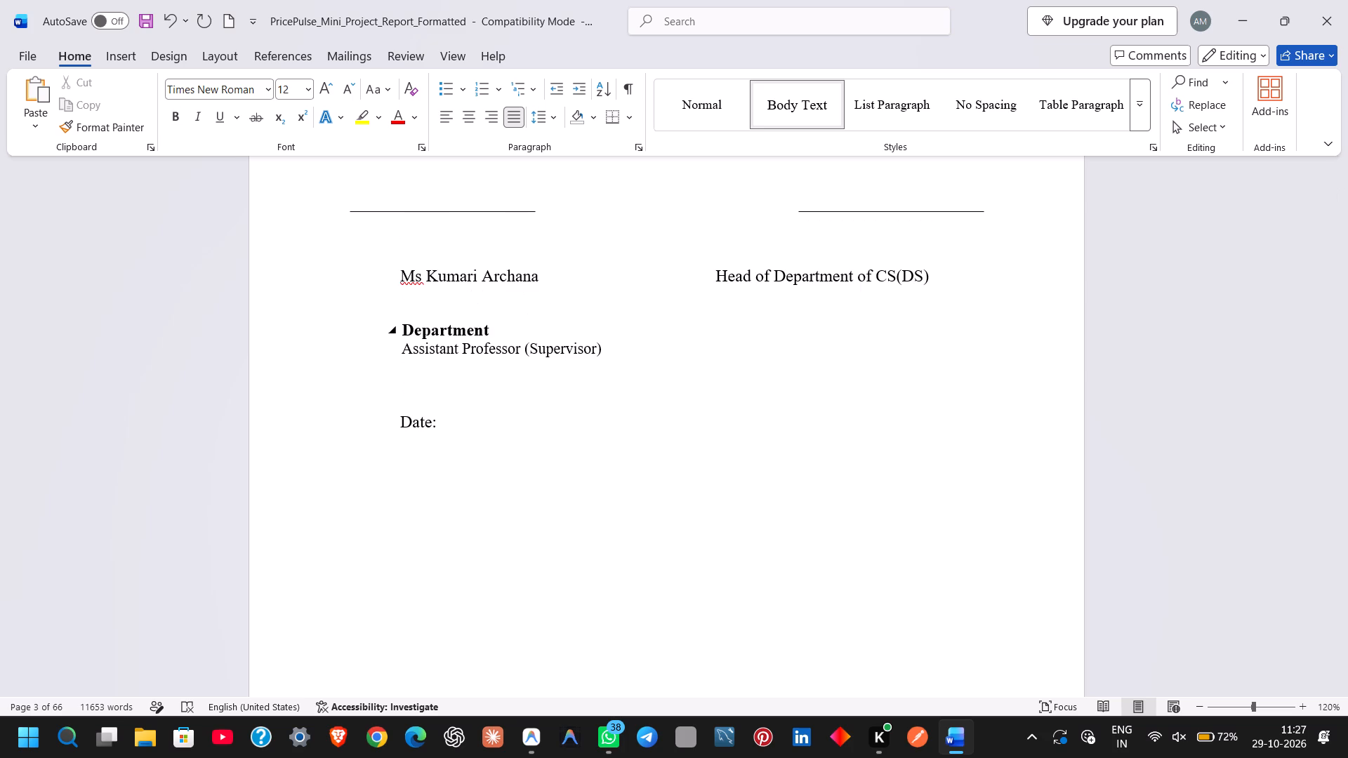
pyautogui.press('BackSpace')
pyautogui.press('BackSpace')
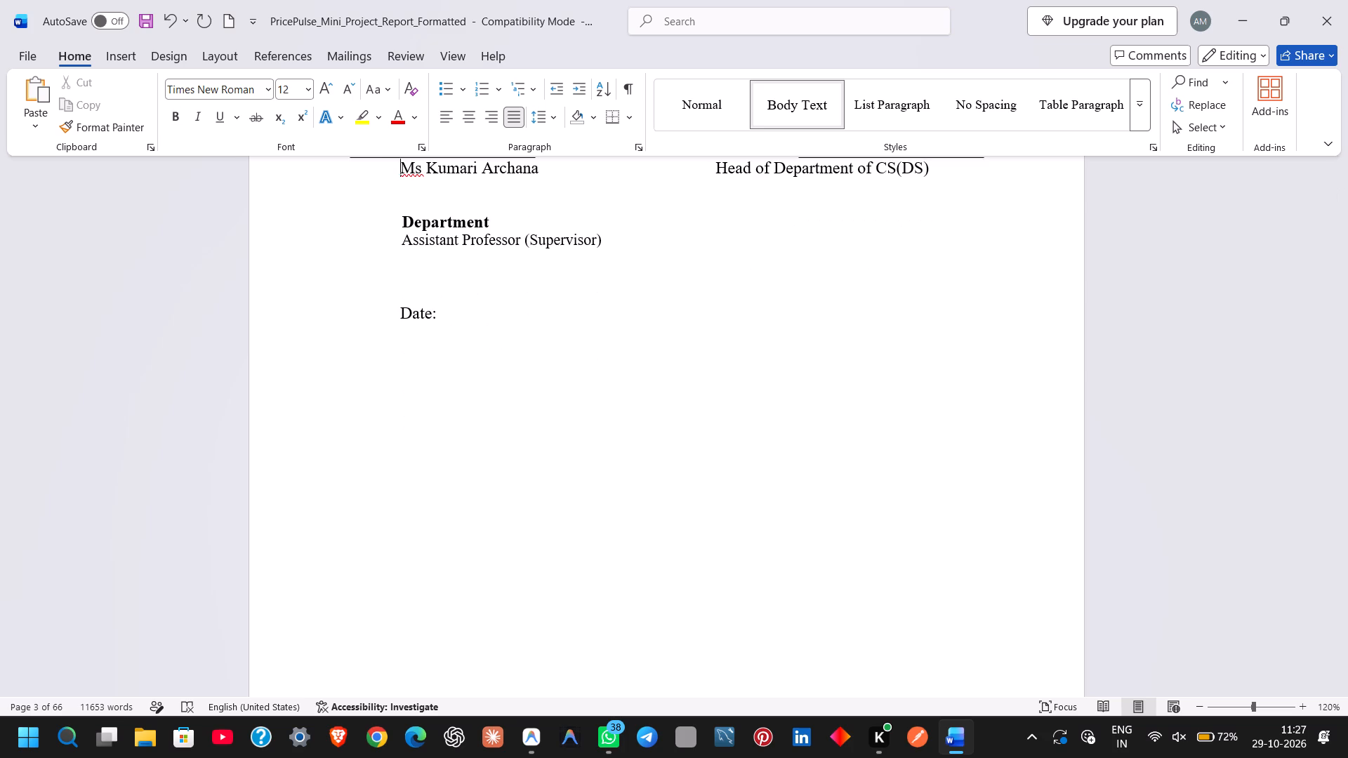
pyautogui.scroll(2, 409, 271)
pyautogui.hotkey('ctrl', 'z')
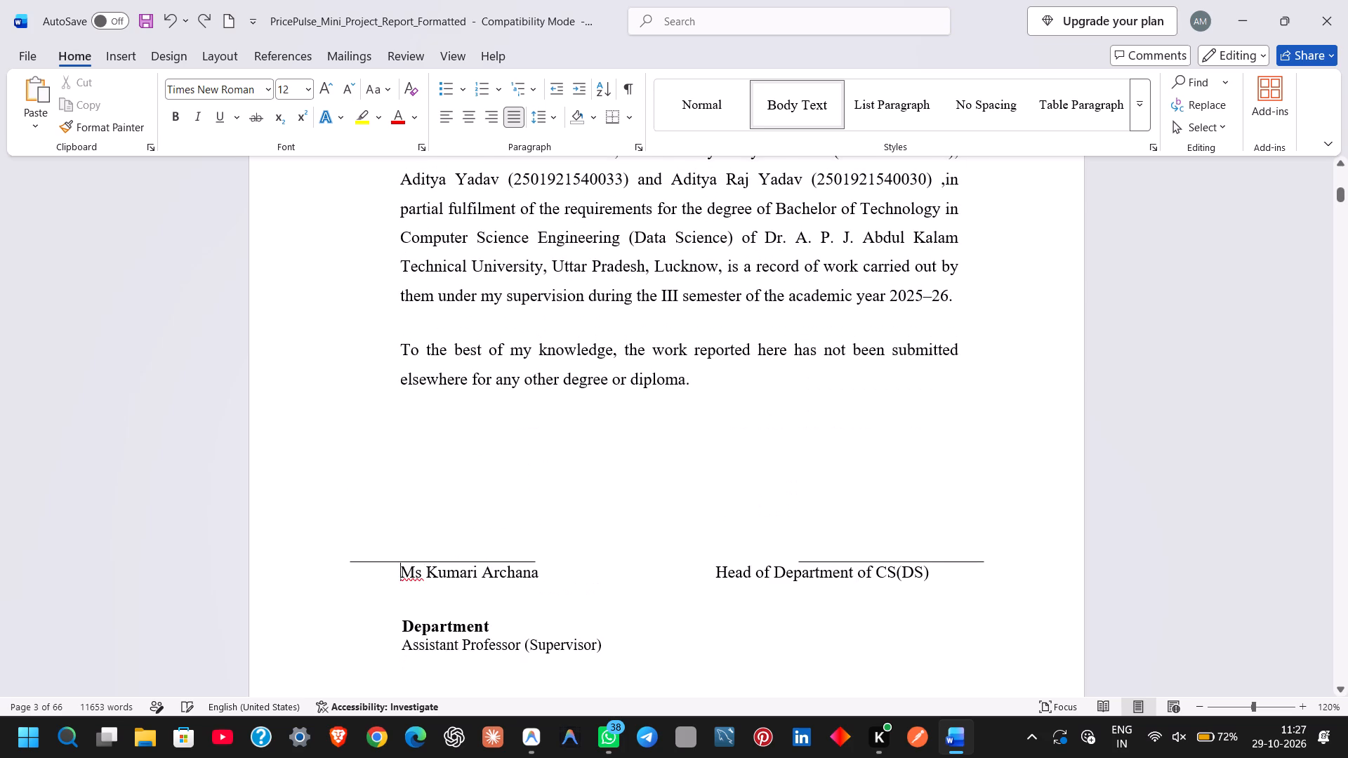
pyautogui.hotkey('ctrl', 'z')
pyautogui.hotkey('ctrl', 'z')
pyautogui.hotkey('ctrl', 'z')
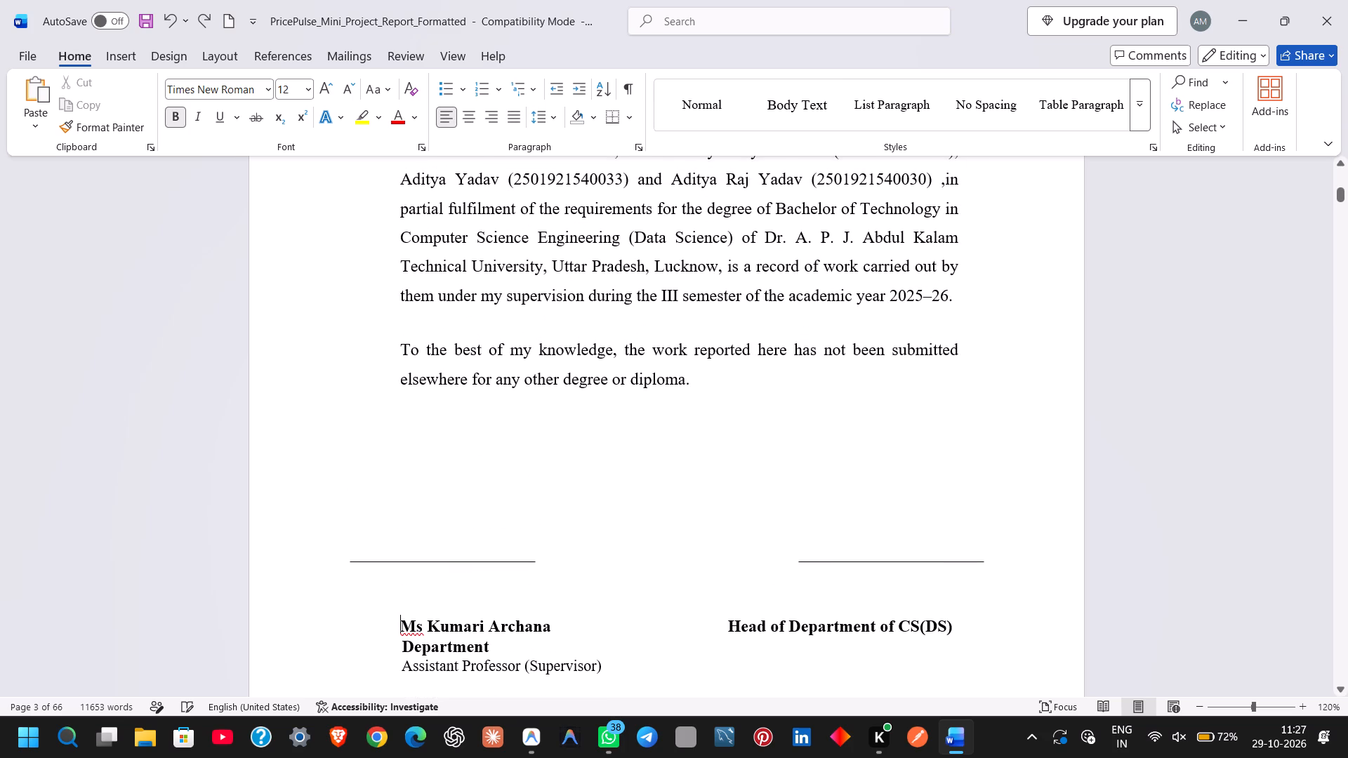
# Review the layout of the front pages, from the title page and Declaration through the Certificate and Acknowledgement.
pyautogui.scroll(-1, 516, 293)
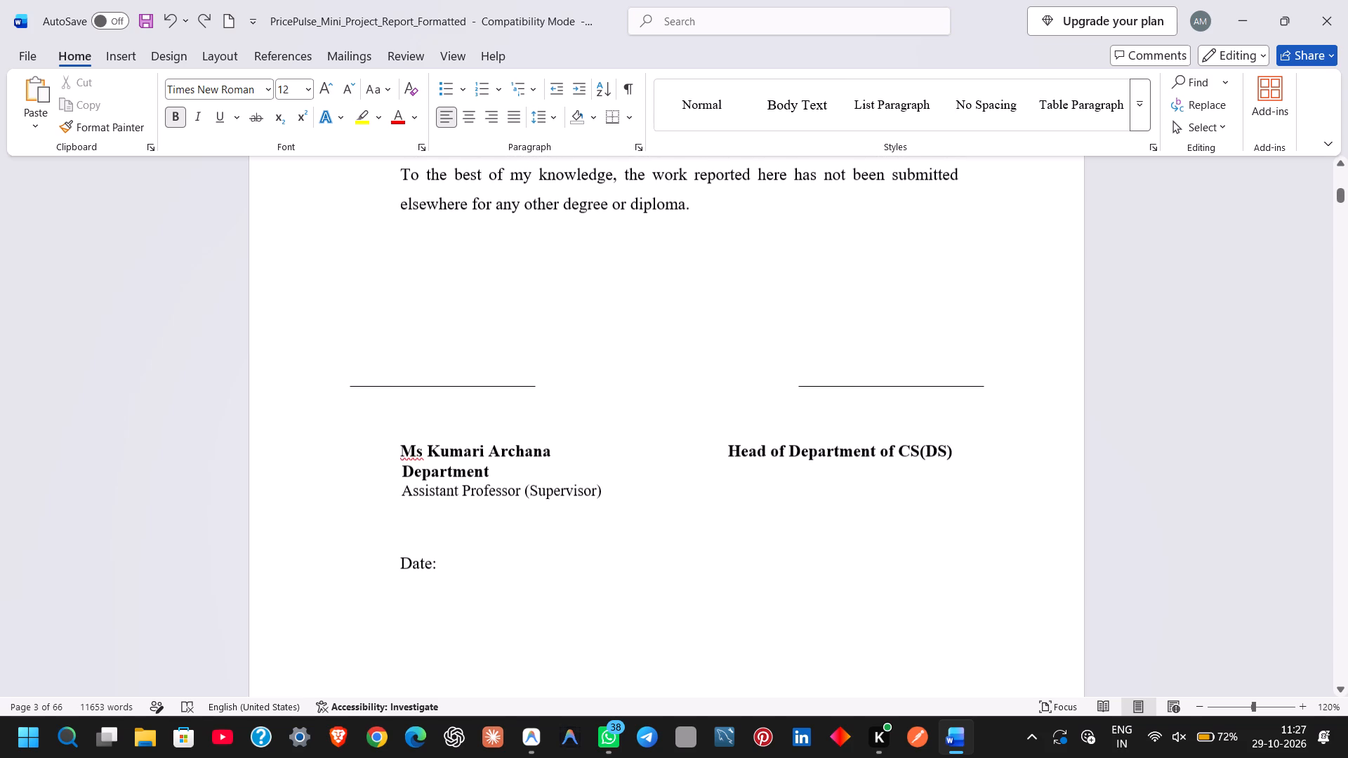
pyautogui.click(470, 486)
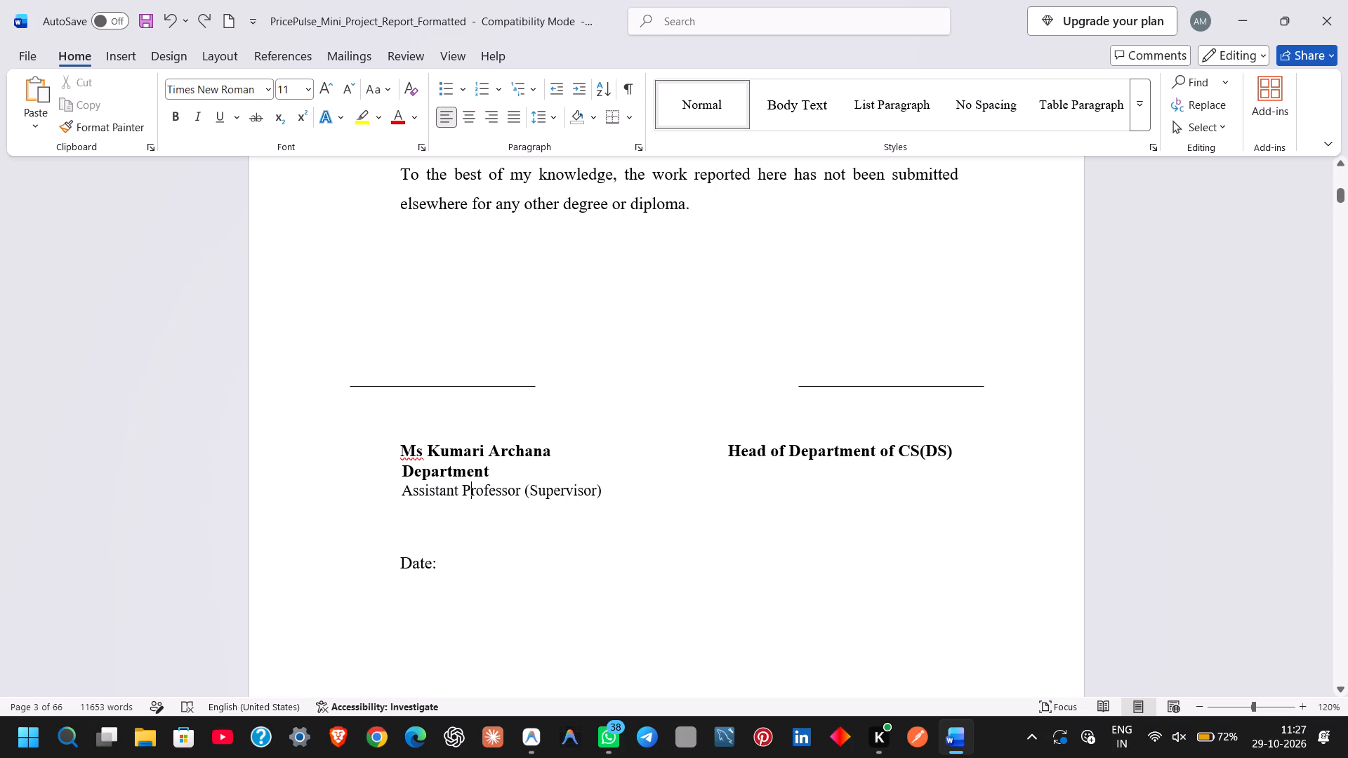
pyautogui.scroll(1, 751, 427)
pyautogui.keyDown('ctrl'); pyautogui.scroll(-2, 751, 427); pyautogui.keyUp('ctrl')
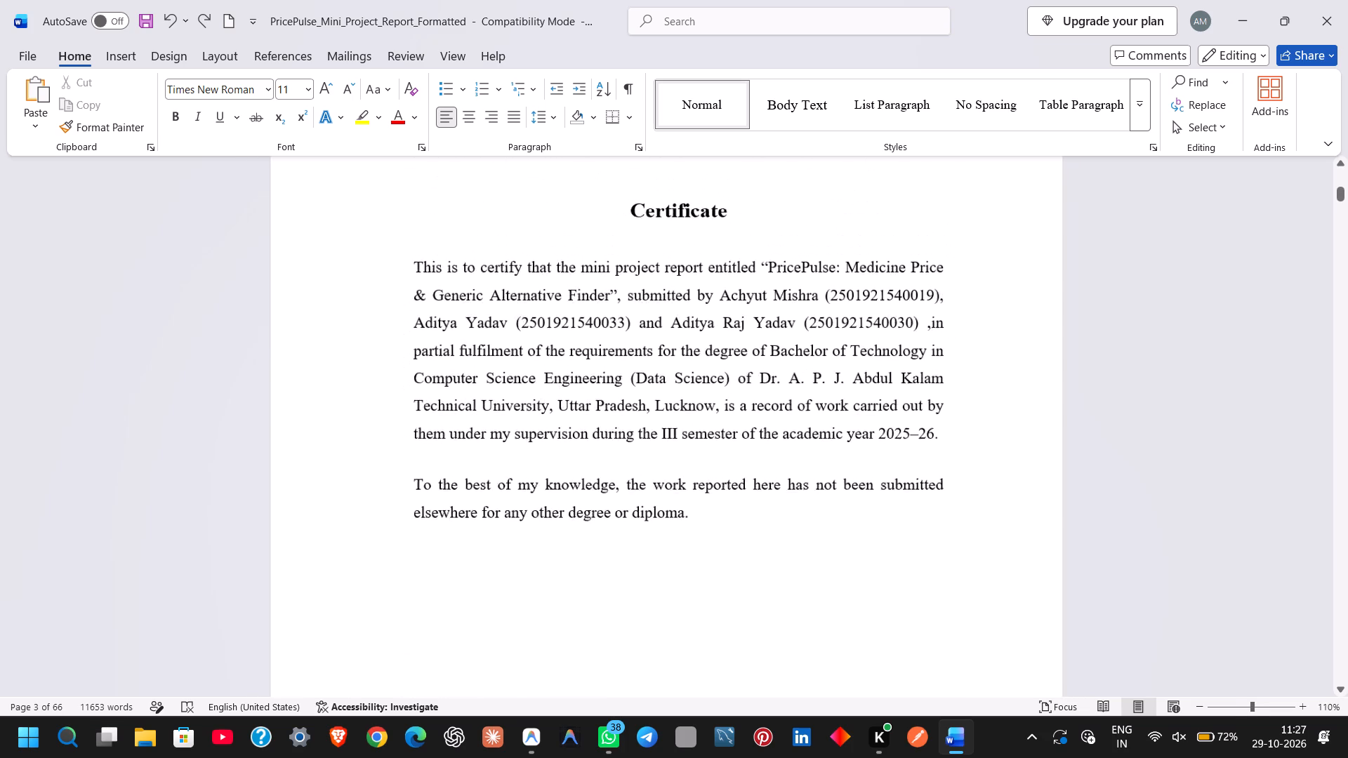
pyautogui.keyDown('ctrl'); pyautogui.scroll(-2, 751, 427); pyautogui.keyUp('ctrl')
pyautogui.scroll(-2, 751, 427)
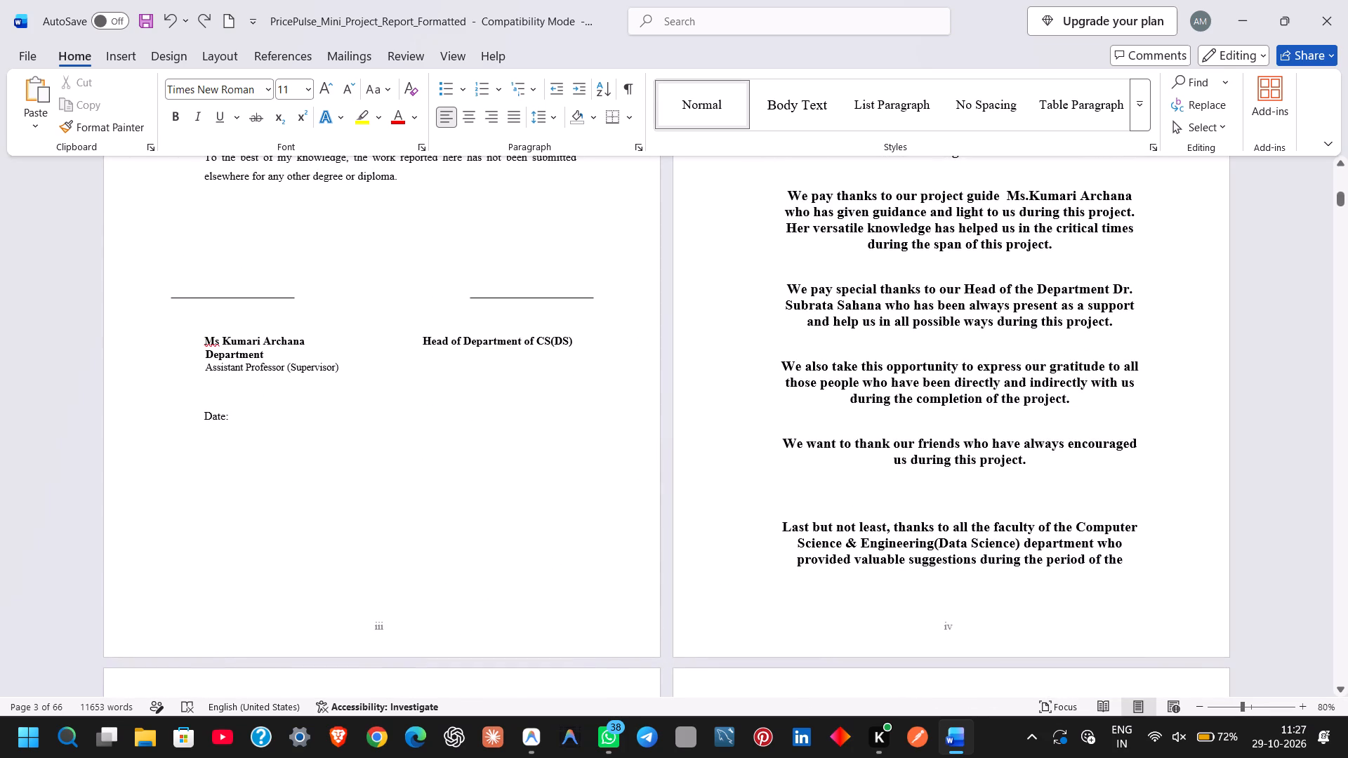
pyautogui.scroll(1, 751, 427)
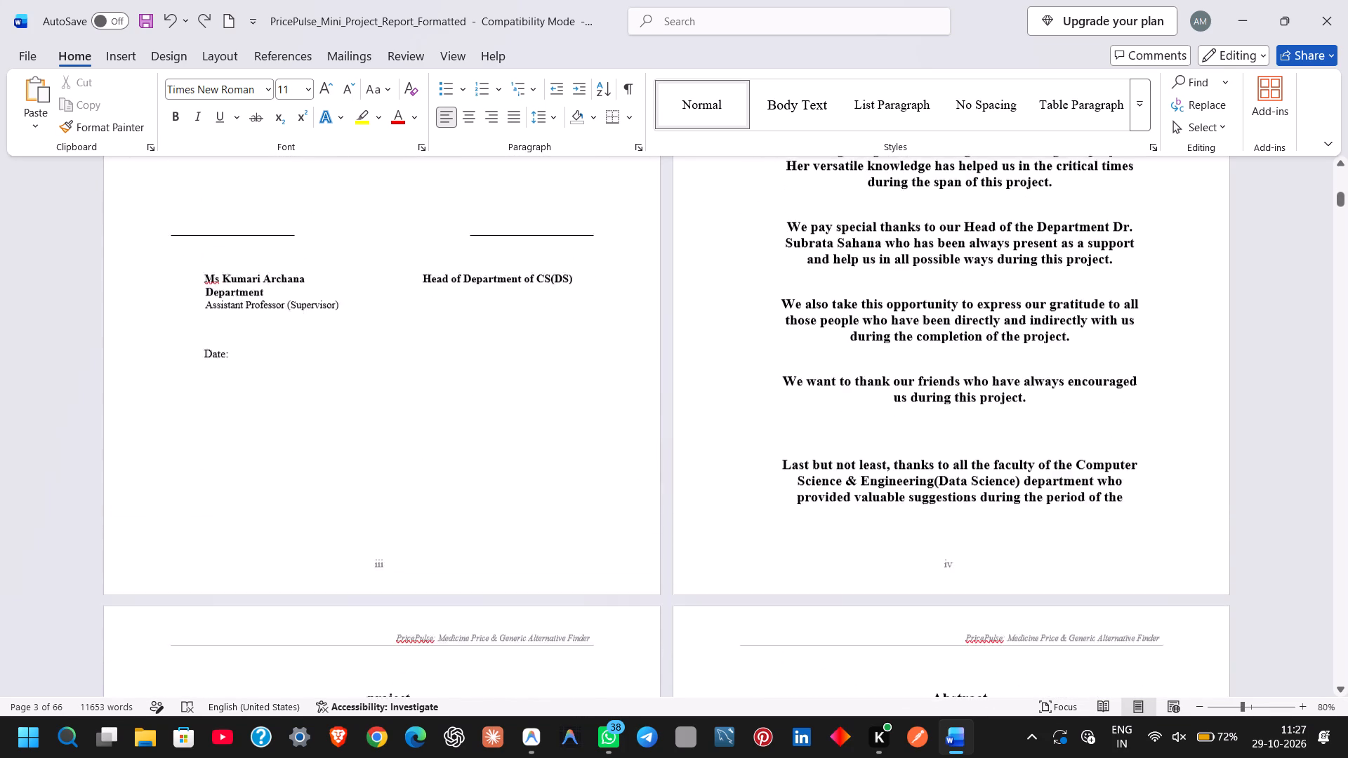
pyautogui.scroll(1, 751, 427)
pyautogui.keyDown('ctrl'); pyautogui.scroll(-3, 751, 427); pyautogui.keyUp('ctrl')
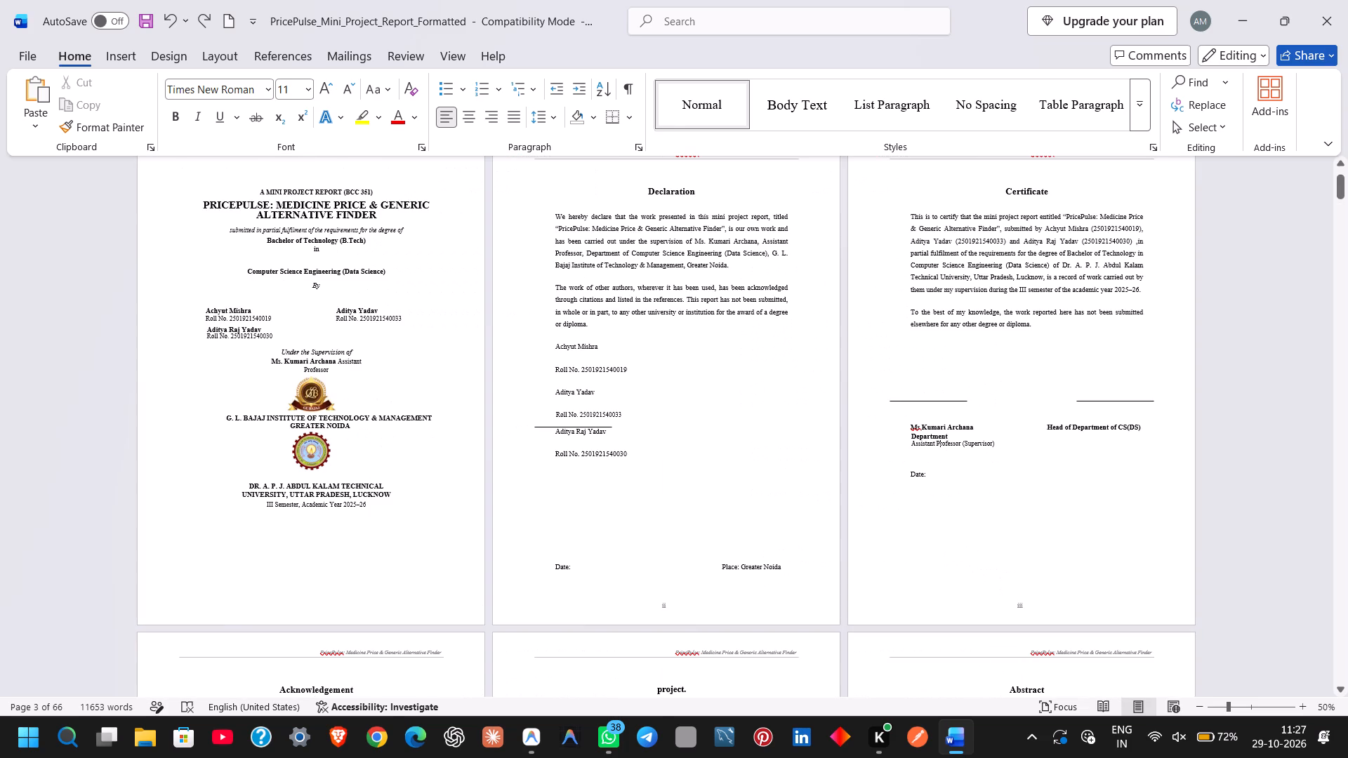
# Delete the blank lines between the Acknowledgement heading and its first paragraph so the text fits on one page.
pyautogui.scroll(-4, 751, 427)
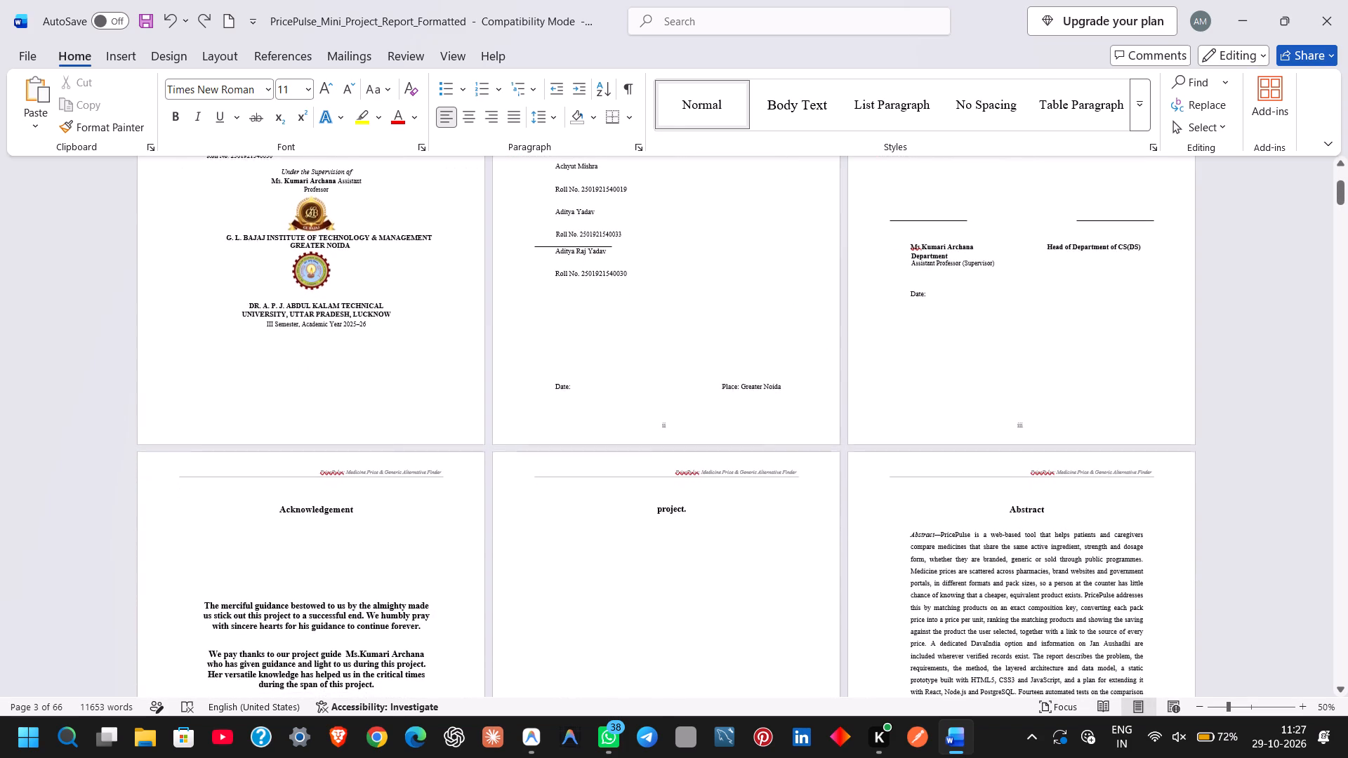
pyautogui.click(199, 592)
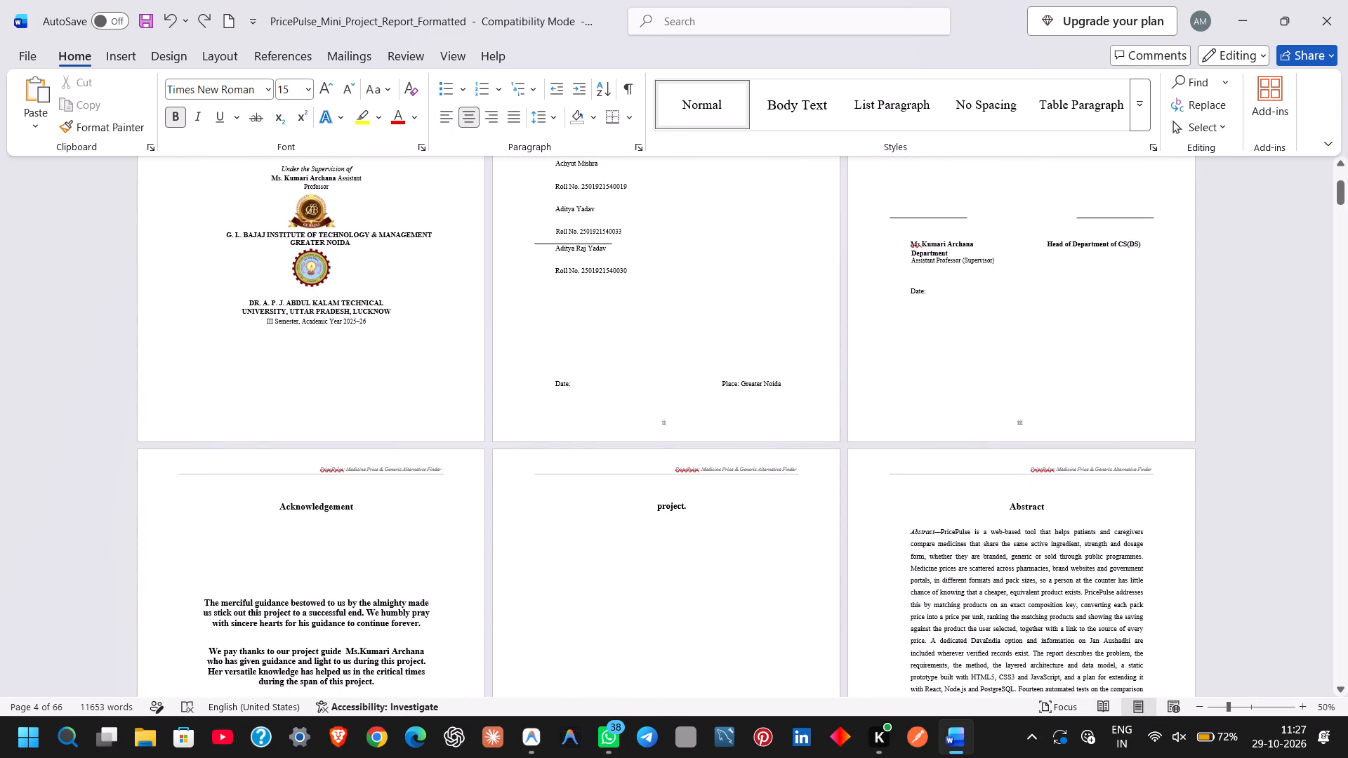
pyautogui.press('BackSpace')
pyautogui.press('BackSpace')
pyautogui.press('BackSpace')
pyautogui.press('BackSpace')
pyautogui.press('BackSpace')
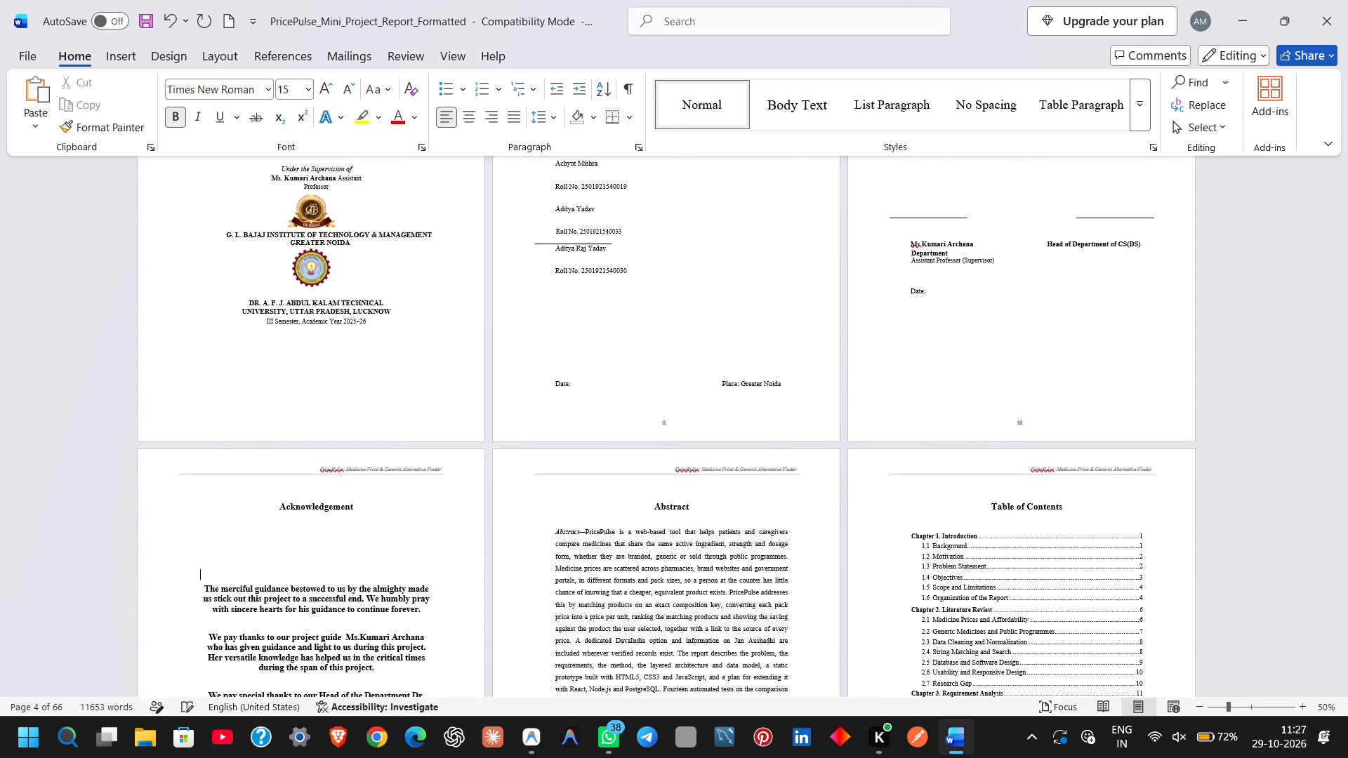
pyautogui.press('BackSpace')
pyautogui.press('BackSpace')
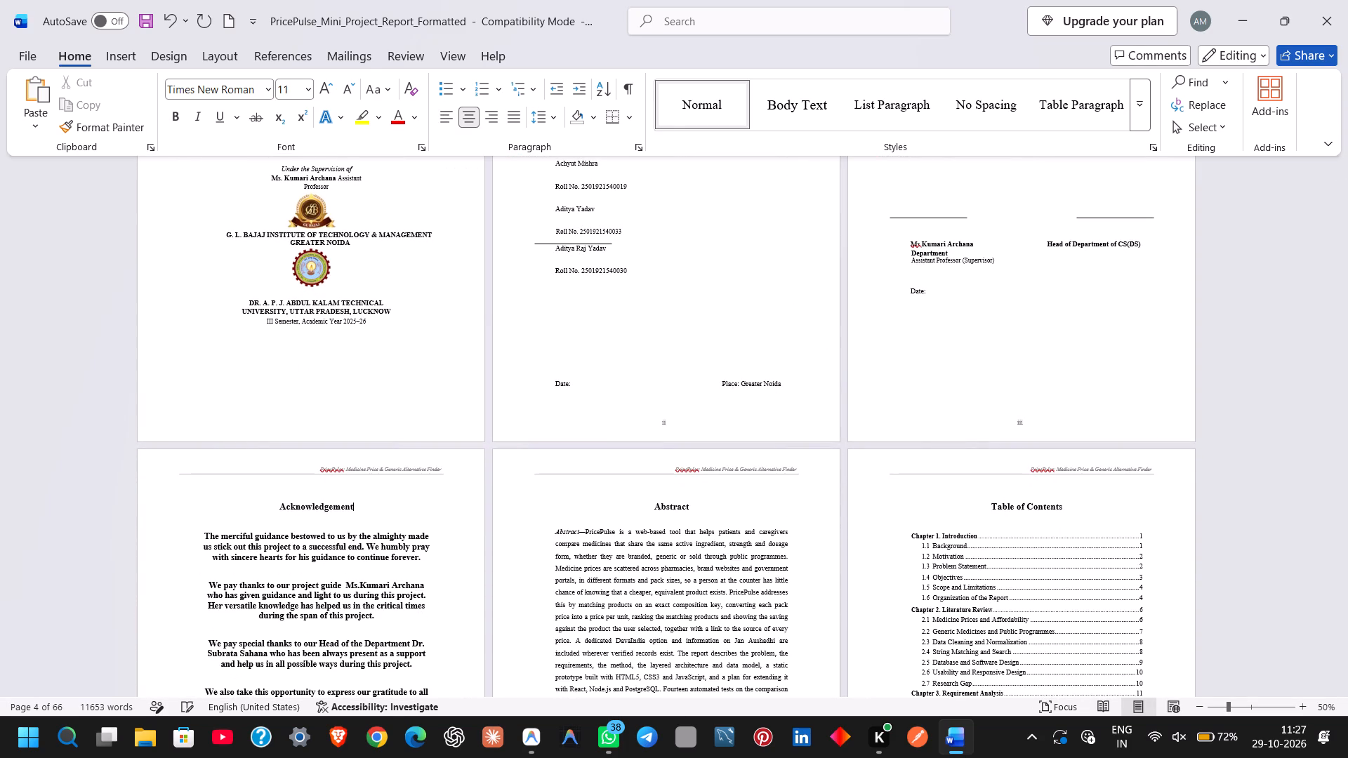
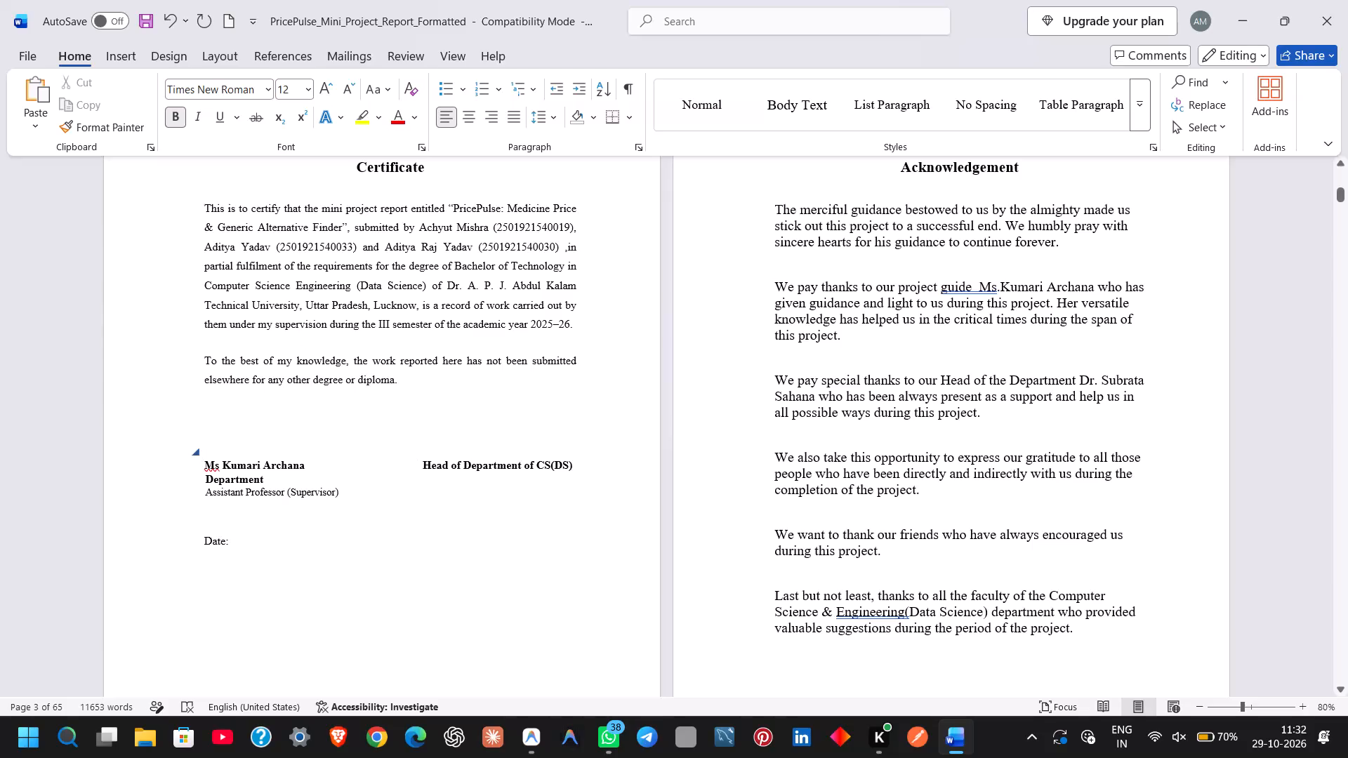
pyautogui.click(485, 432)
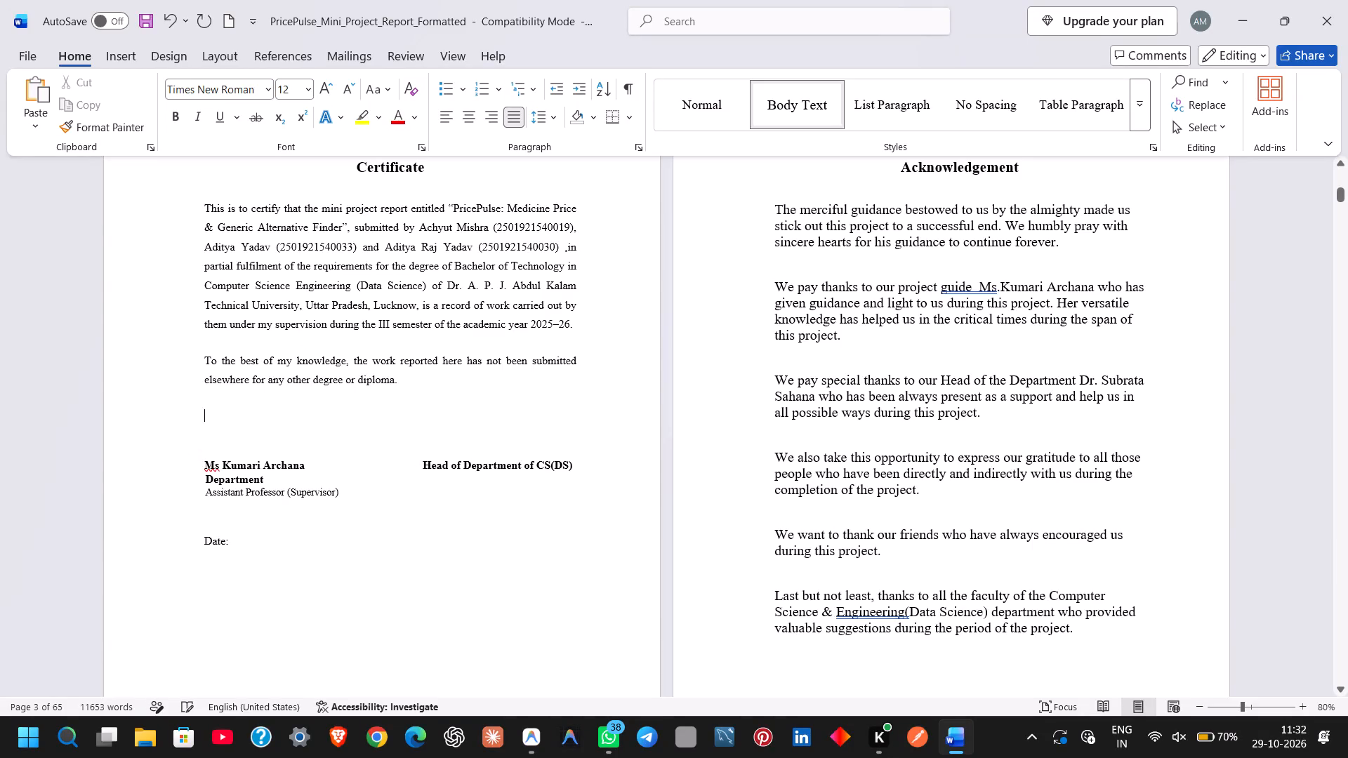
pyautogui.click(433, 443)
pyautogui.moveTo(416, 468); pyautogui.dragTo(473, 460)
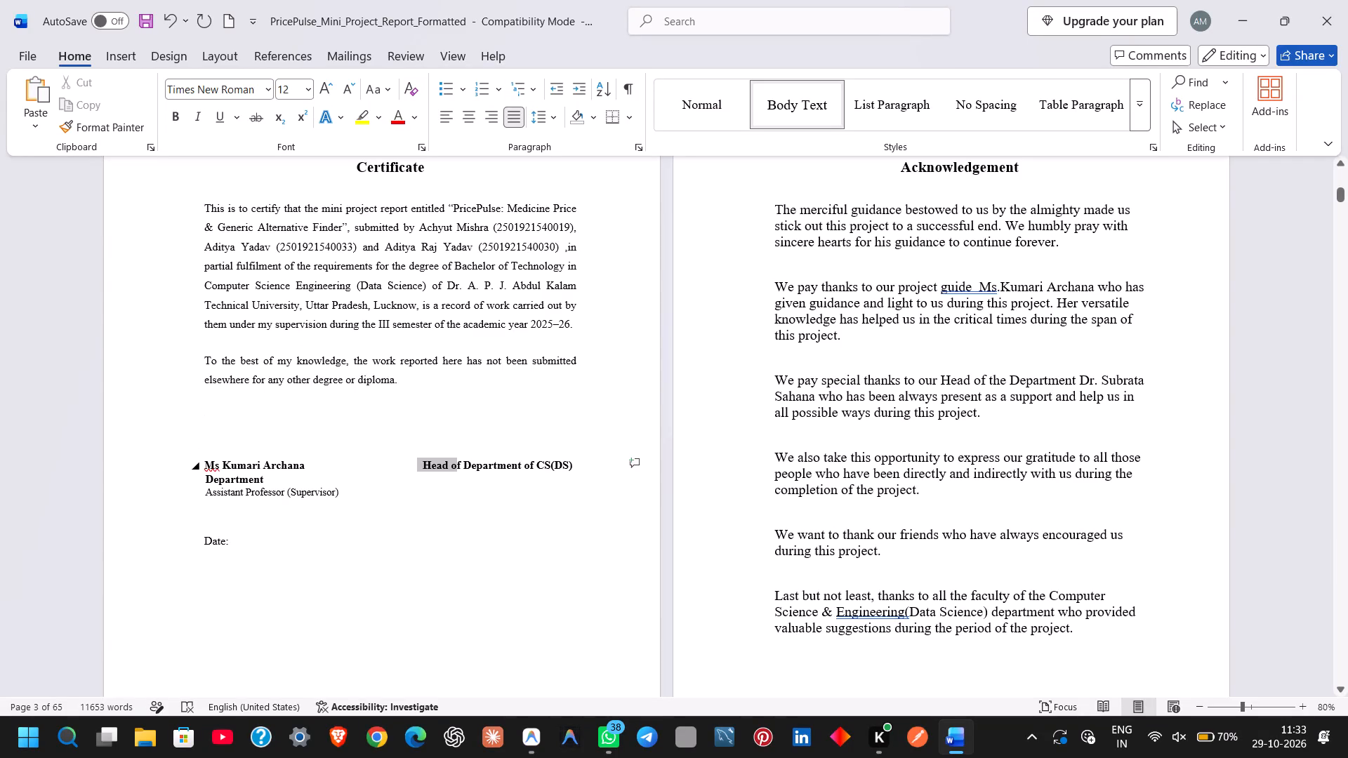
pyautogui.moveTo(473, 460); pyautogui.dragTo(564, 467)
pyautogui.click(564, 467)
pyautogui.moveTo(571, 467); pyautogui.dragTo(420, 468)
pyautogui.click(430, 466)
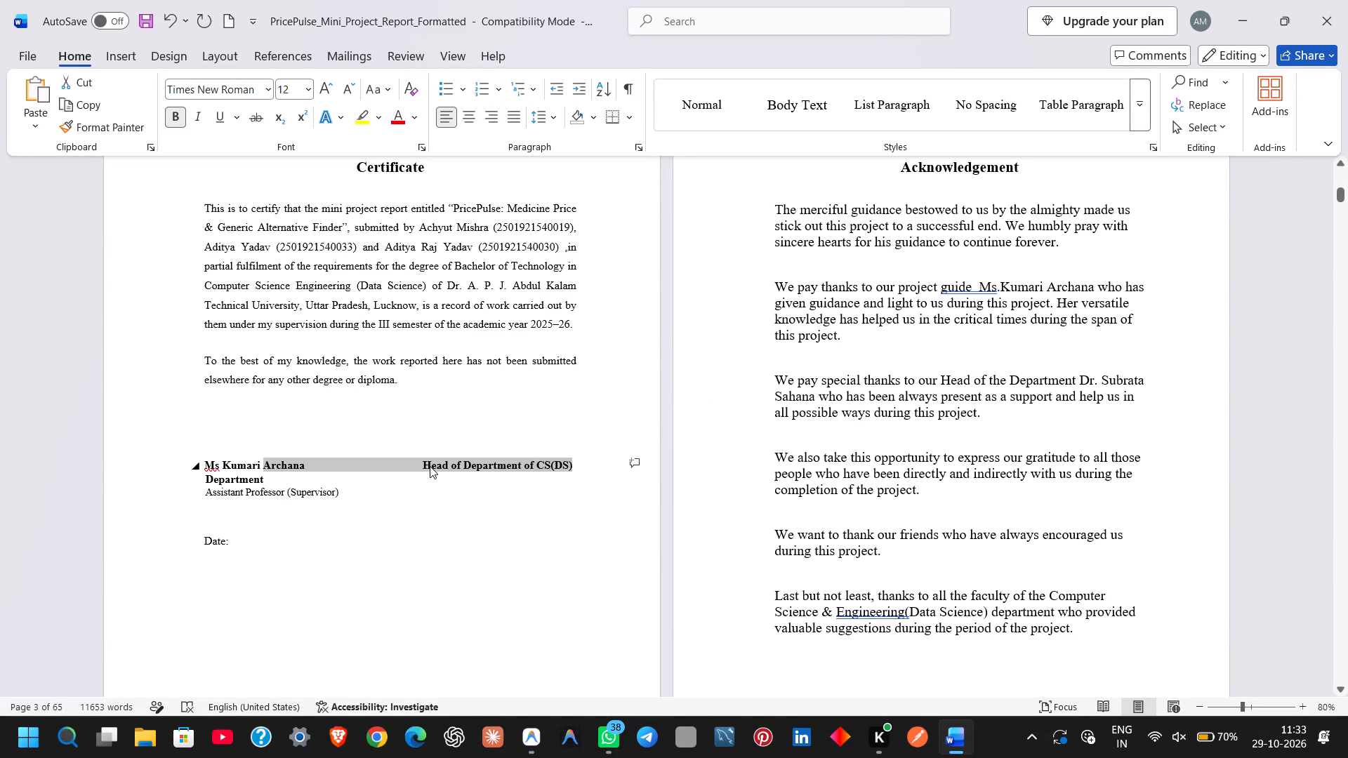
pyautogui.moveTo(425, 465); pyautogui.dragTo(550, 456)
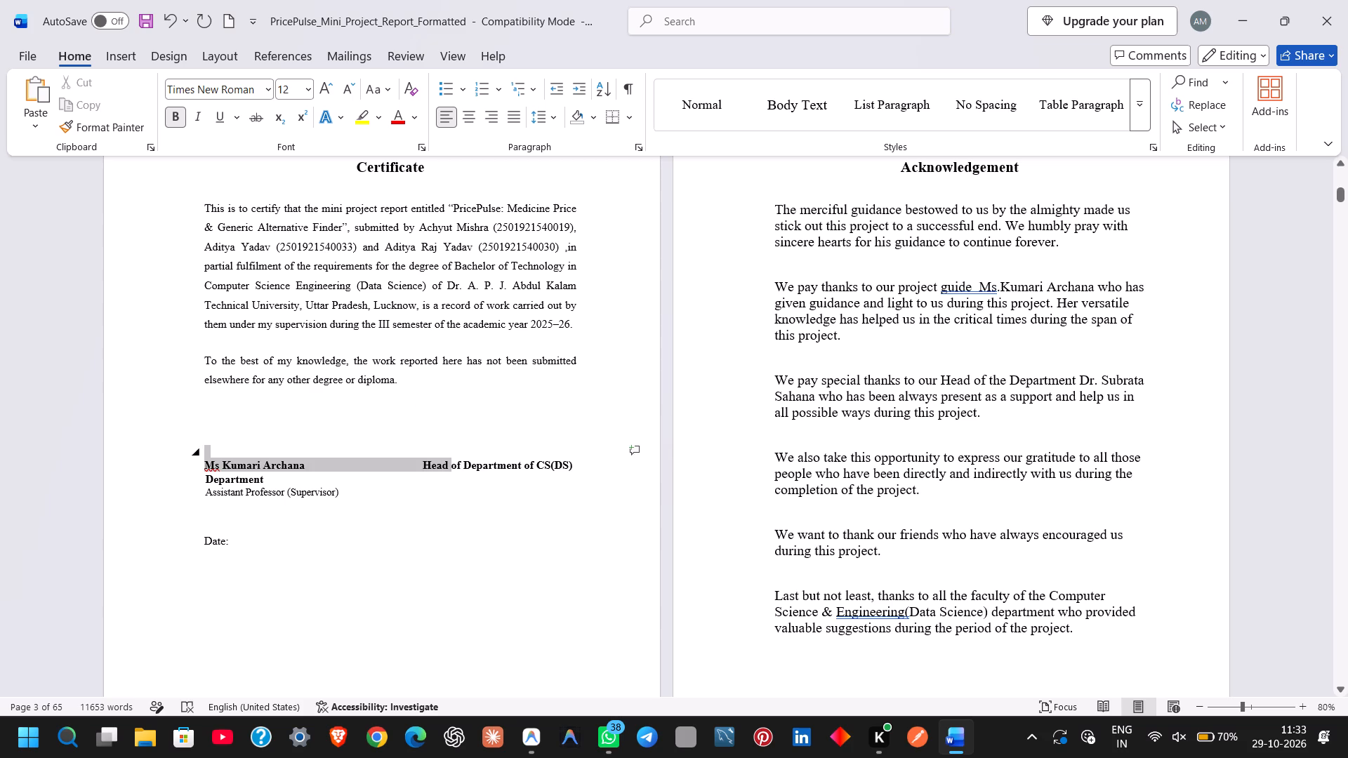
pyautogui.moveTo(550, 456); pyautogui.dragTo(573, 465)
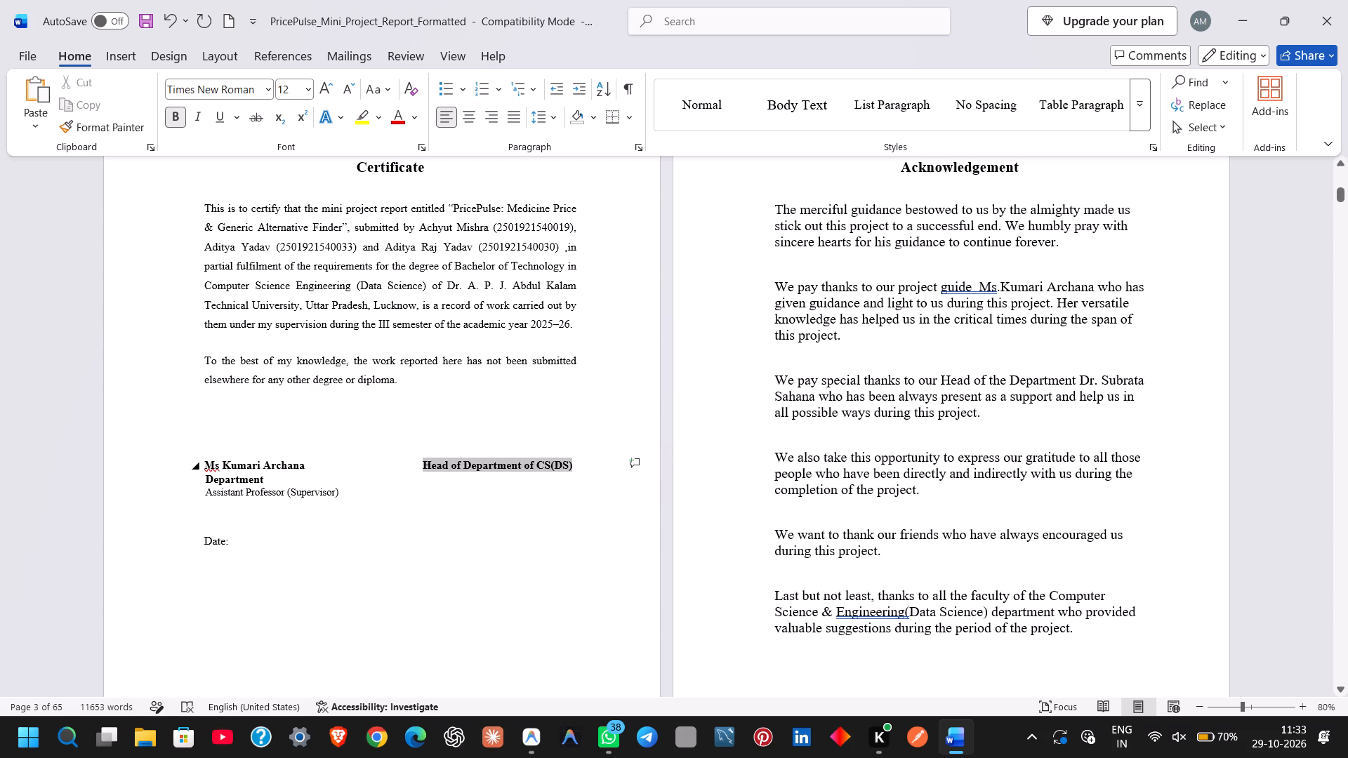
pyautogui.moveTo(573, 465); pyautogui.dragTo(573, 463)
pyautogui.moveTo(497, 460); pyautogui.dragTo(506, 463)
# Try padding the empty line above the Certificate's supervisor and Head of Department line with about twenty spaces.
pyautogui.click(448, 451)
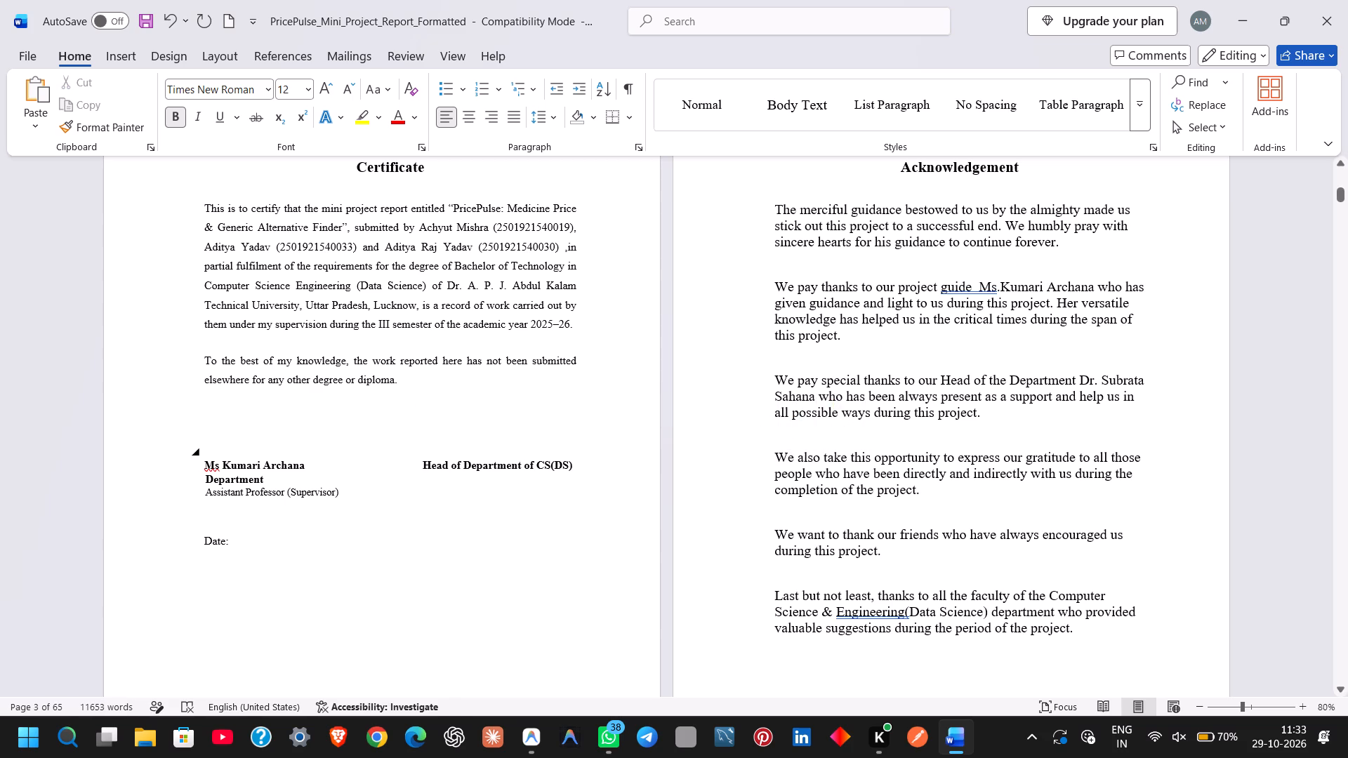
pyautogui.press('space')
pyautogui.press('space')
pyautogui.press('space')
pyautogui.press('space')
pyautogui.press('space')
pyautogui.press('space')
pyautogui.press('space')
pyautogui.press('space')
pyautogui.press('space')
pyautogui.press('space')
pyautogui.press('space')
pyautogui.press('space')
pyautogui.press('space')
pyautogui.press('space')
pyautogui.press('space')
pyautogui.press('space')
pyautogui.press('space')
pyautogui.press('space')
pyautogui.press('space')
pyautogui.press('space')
# Join the Certificate's supervisor and Head of Department line to the empty line above, deleting the leading spaces until it sits near the margin.
pyautogui.click(204, 461)
pyautogui.press('BackSpace')
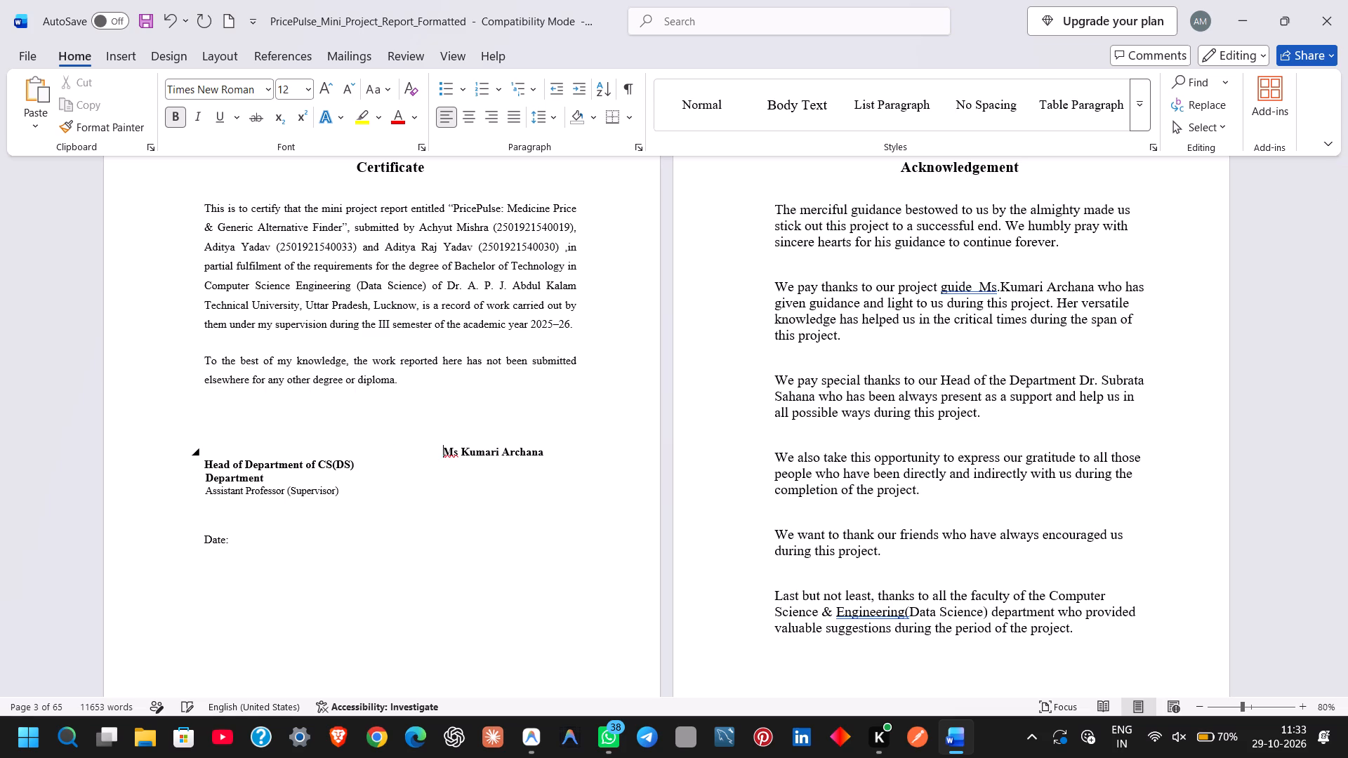
pyautogui.press('BackSpace')
pyautogui.press('BackSpace')
pyautogui.press('BackSpace')
pyautogui.press('BackSpace')
pyautogui.press('BackSpace')
pyautogui.press('BackSpace')
pyautogui.press('BackSpace')
pyautogui.press('BackSpace')
pyautogui.press('BackSpace')
pyautogui.press('BackSpace')
pyautogui.press('BackSpace')
pyautogui.press('BackSpace')
pyautogui.press('BackSpace')
pyautogui.press('BackSpace')
pyautogui.press('BackSpace')
pyautogui.press('BackSpace')
pyautogui.press('BackSpace')
pyautogui.press('BackSpace')
pyautogui.press('BackSpace')
pyautogui.press('BackSpace')
pyautogui.press('BackSpace')
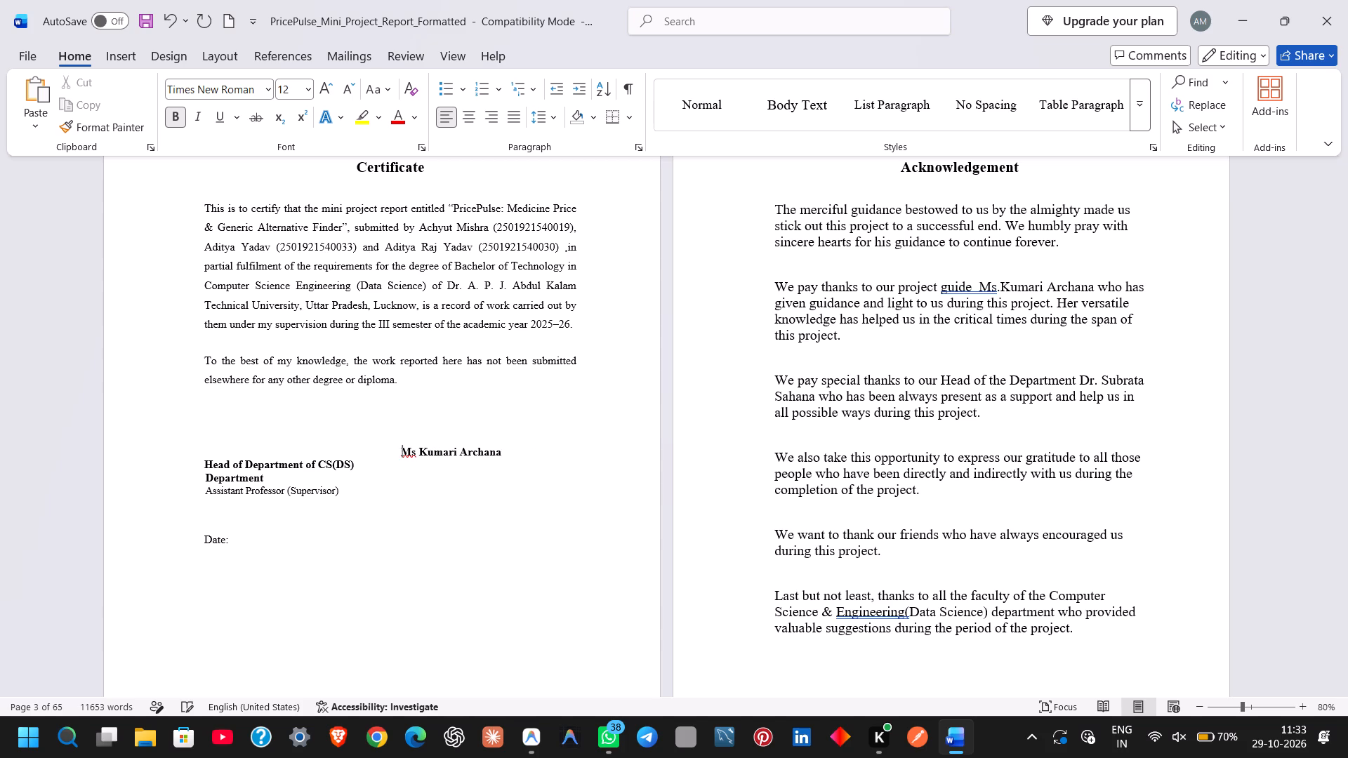
pyautogui.press('BackSpace')
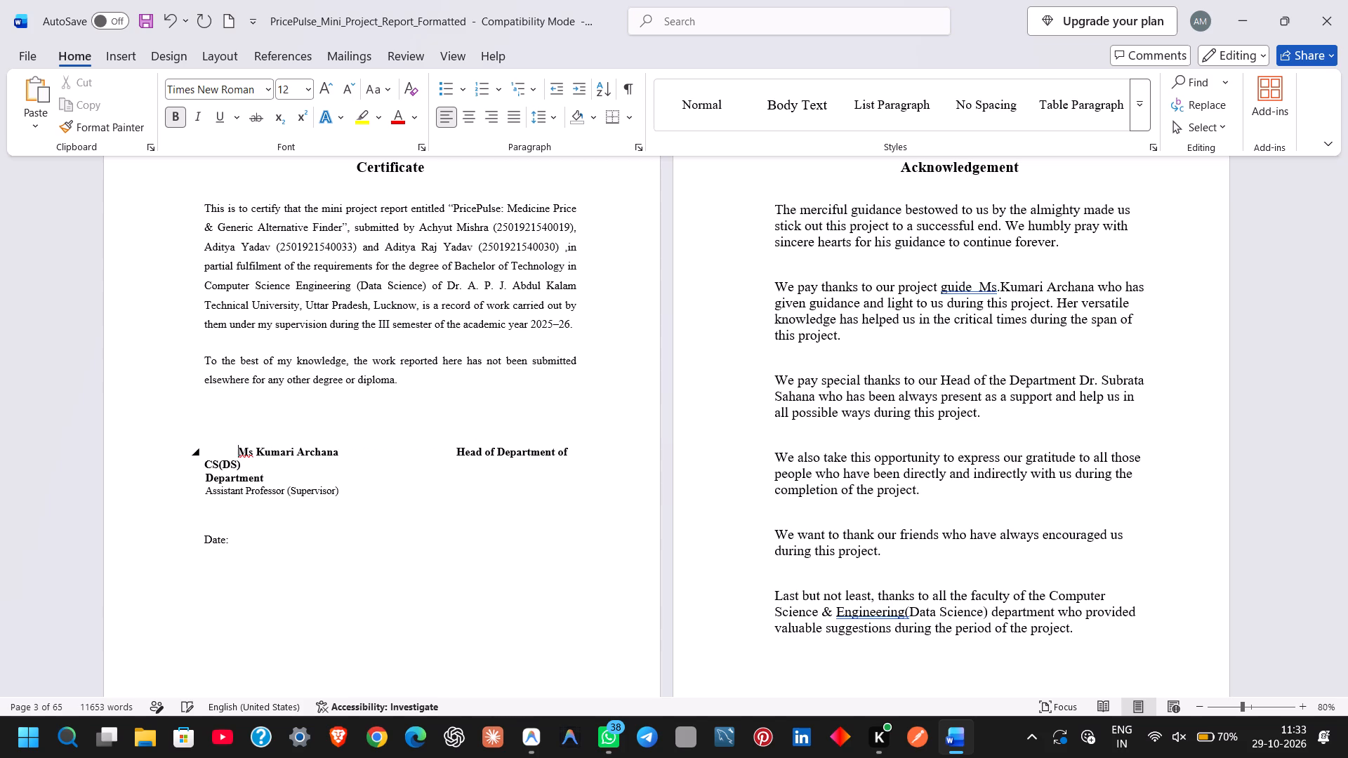
pyautogui.press('BackSpace')
pyautogui.press('BackSpace')
pyautogui.press('BackSpace')
pyautogui.press('BackSpace')
pyautogui.press('BackSpace')
pyautogui.press('BackSpace')
pyautogui.press('BackSpace')
pyautogui.press('BackSpace')
pyautogui.press('BackSpace')
pyautogui.press('BackSpace')
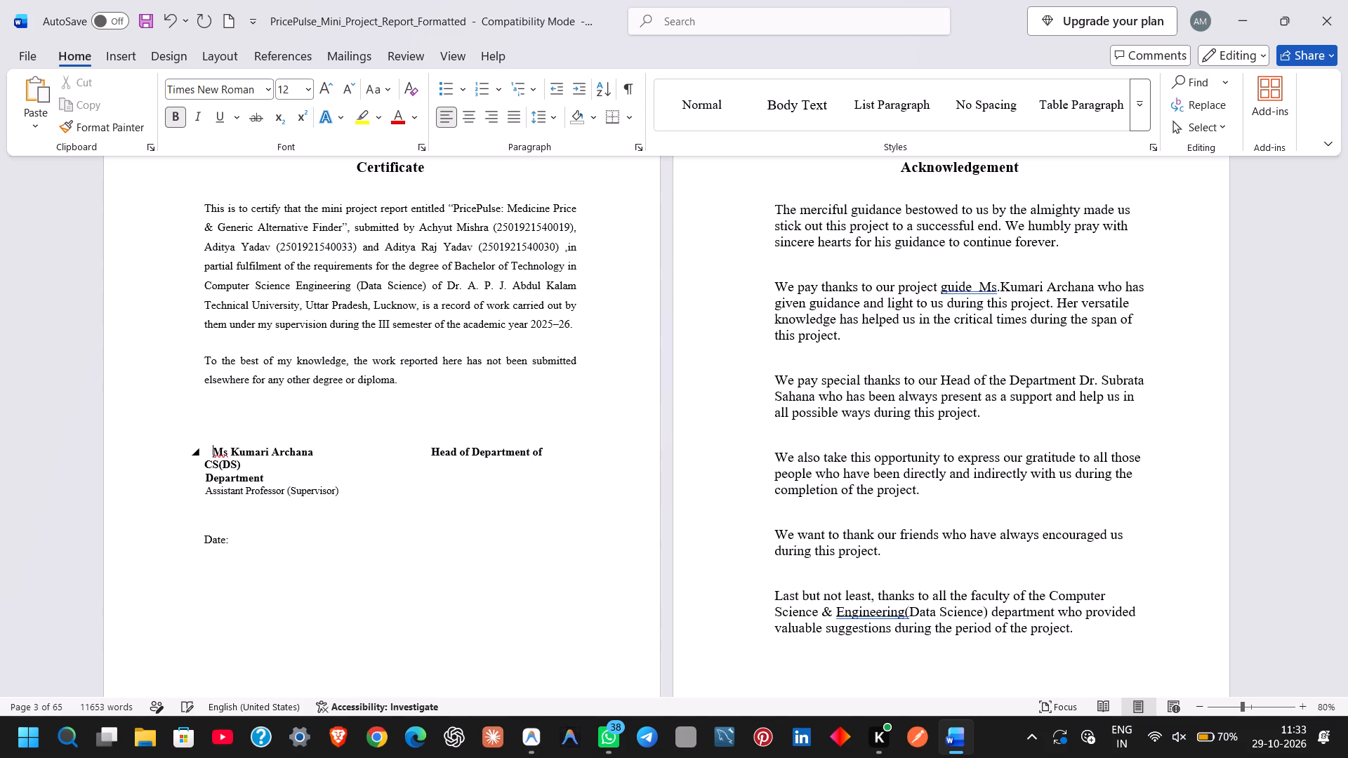
pyautogui.press('BackSpace')
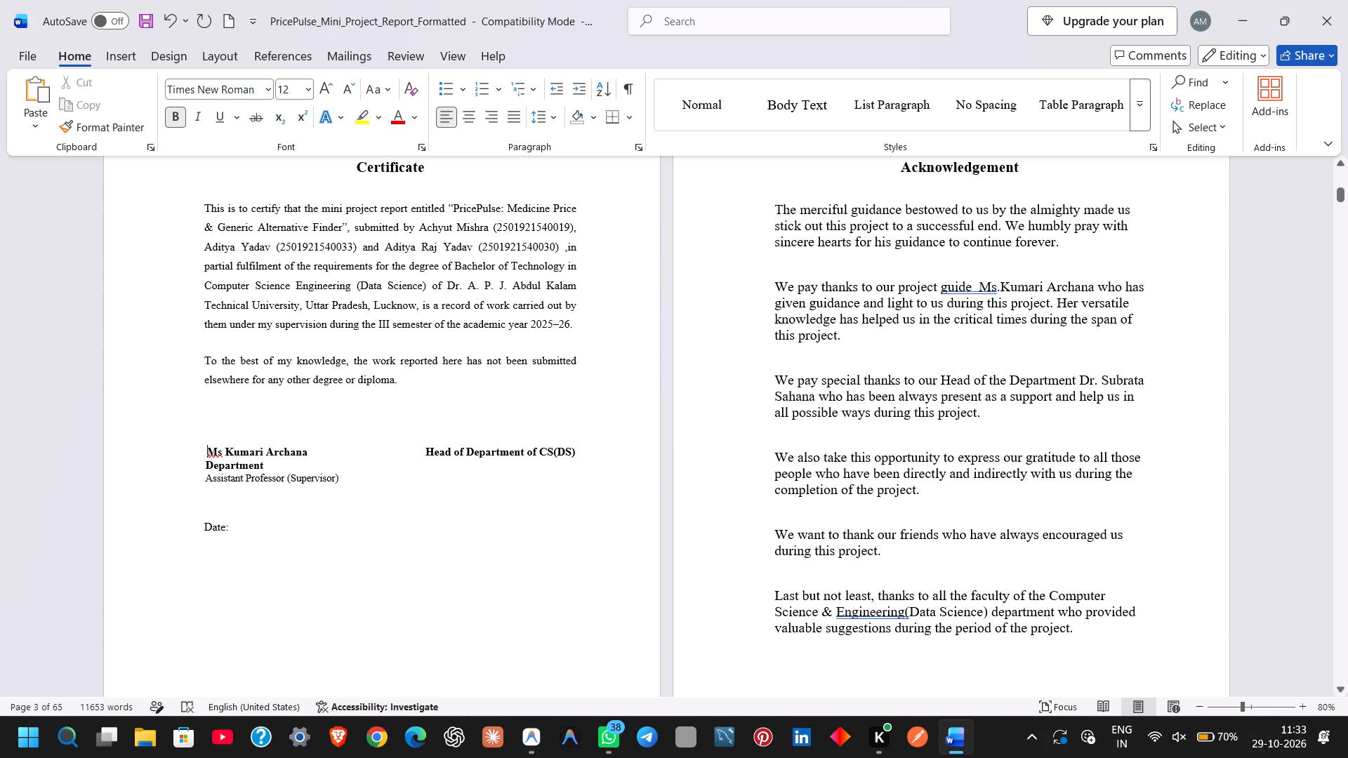
# Cut "Head of Department of CS(DS)" from the Certificate's signature line and start the Head of Department's name there with "Dr".
pyautogui.moveTo(426, 447); pyautogui.dragTo(562, 449)
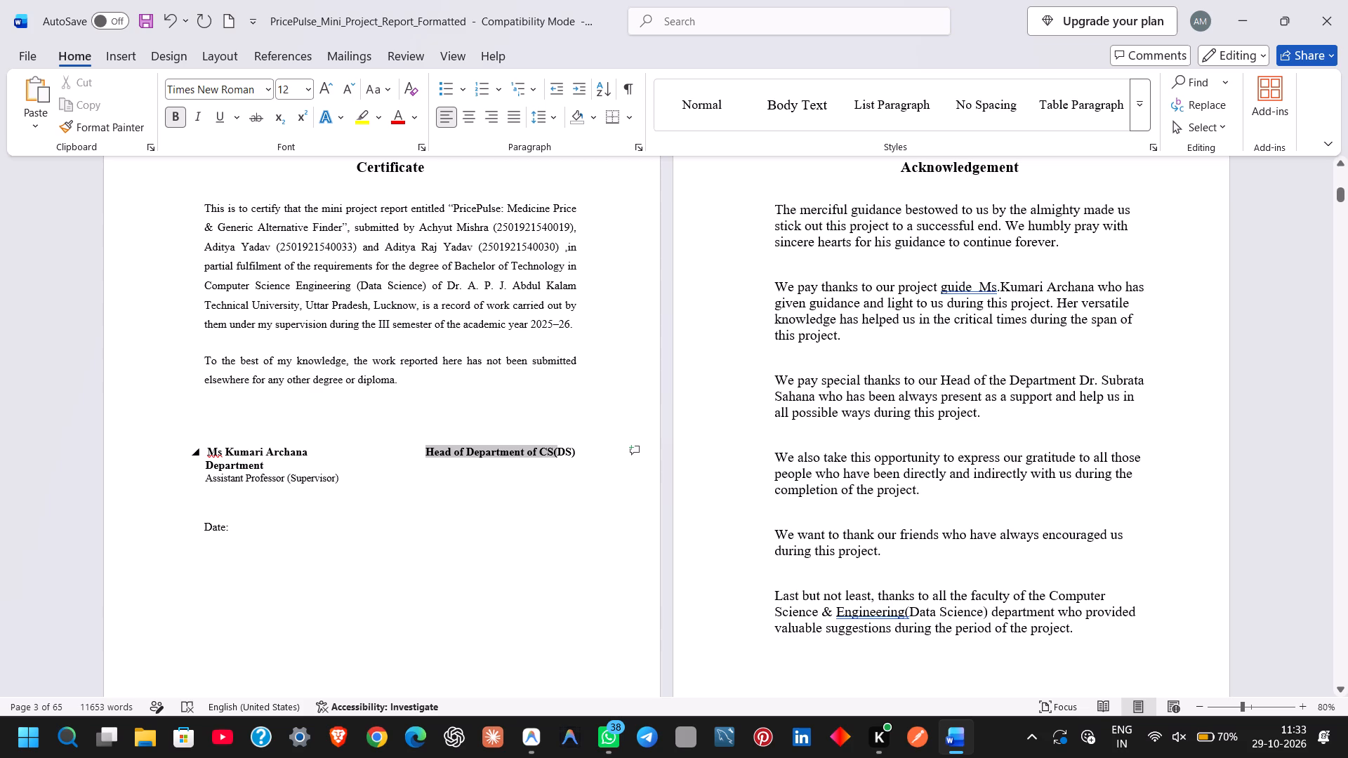
pyautogui.moveTo(562, 449); pyautogui.dragTo(574, 453)
pyautogui.hotkey('ctrl', 'x')
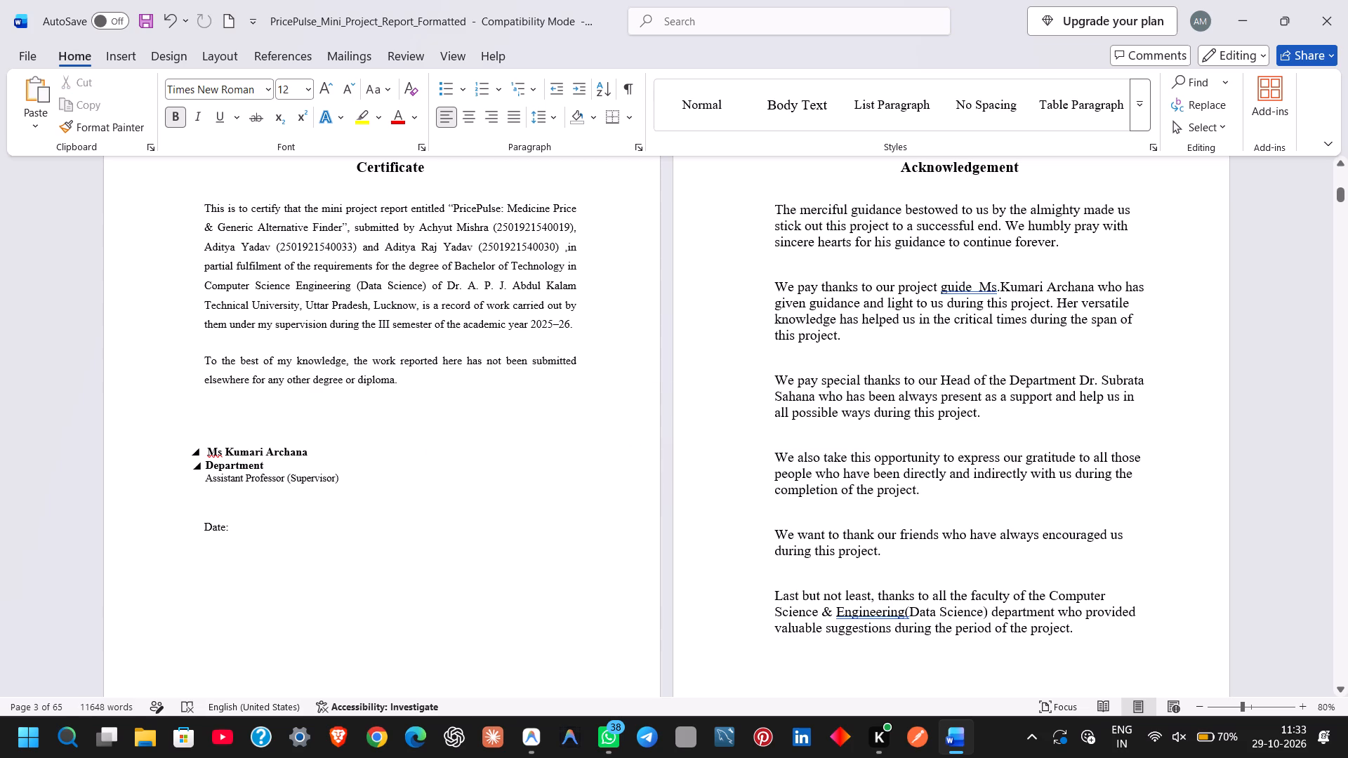
pyautogui.write('Dr')
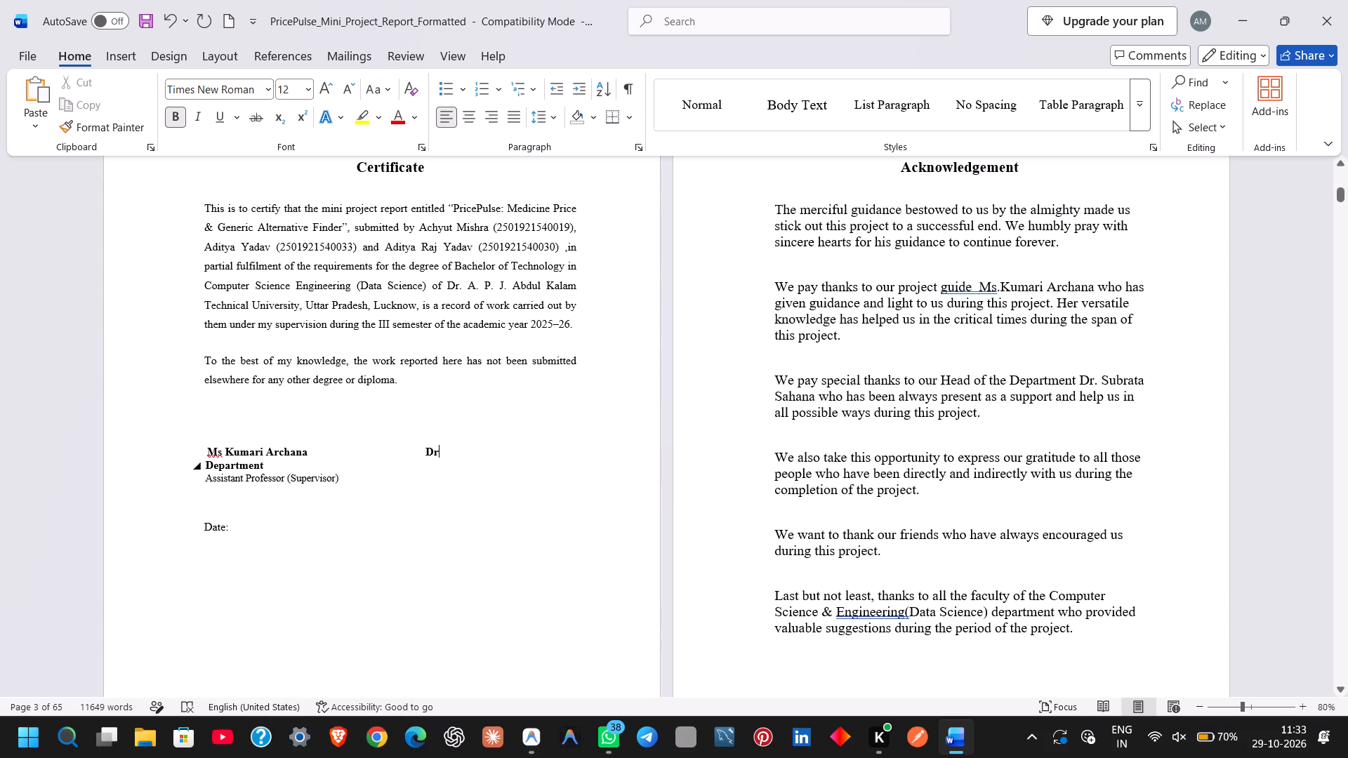
pyautogui.scroll(1, 503, 458)
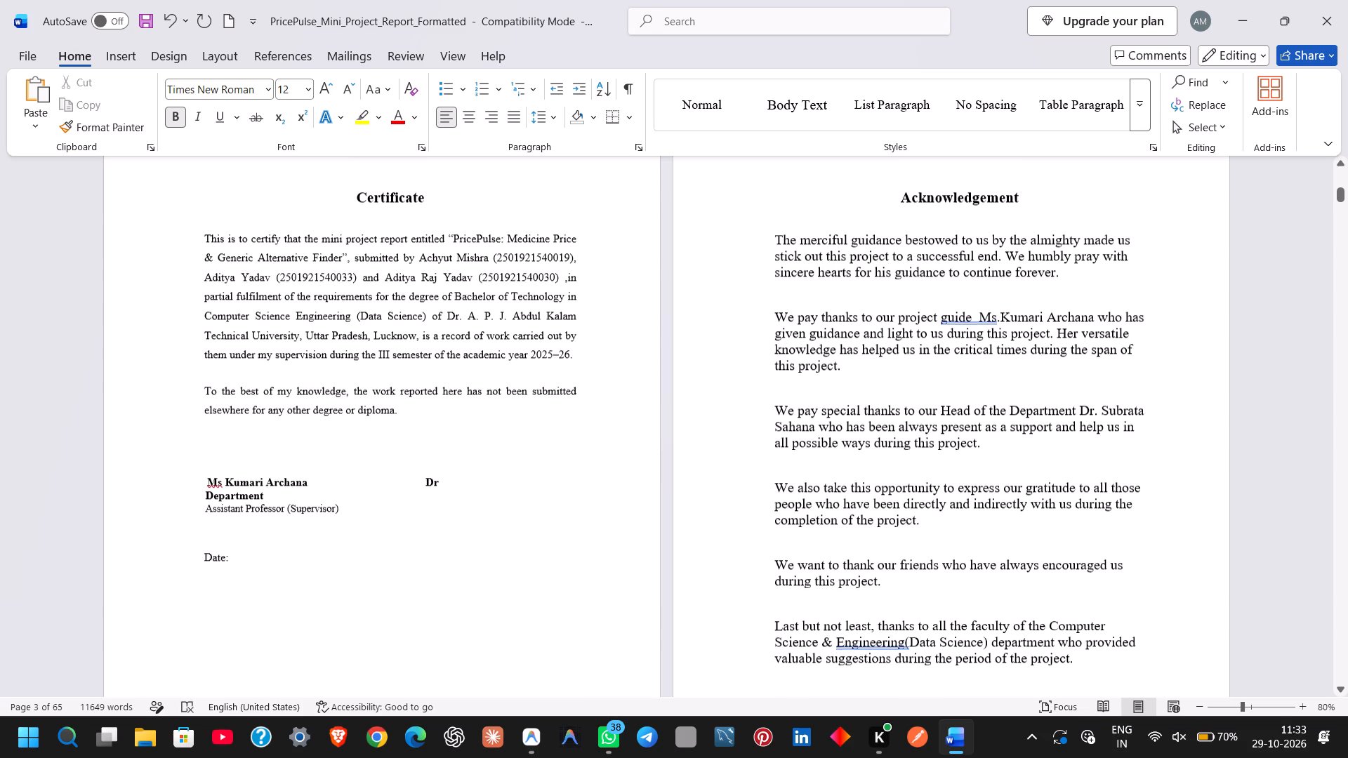
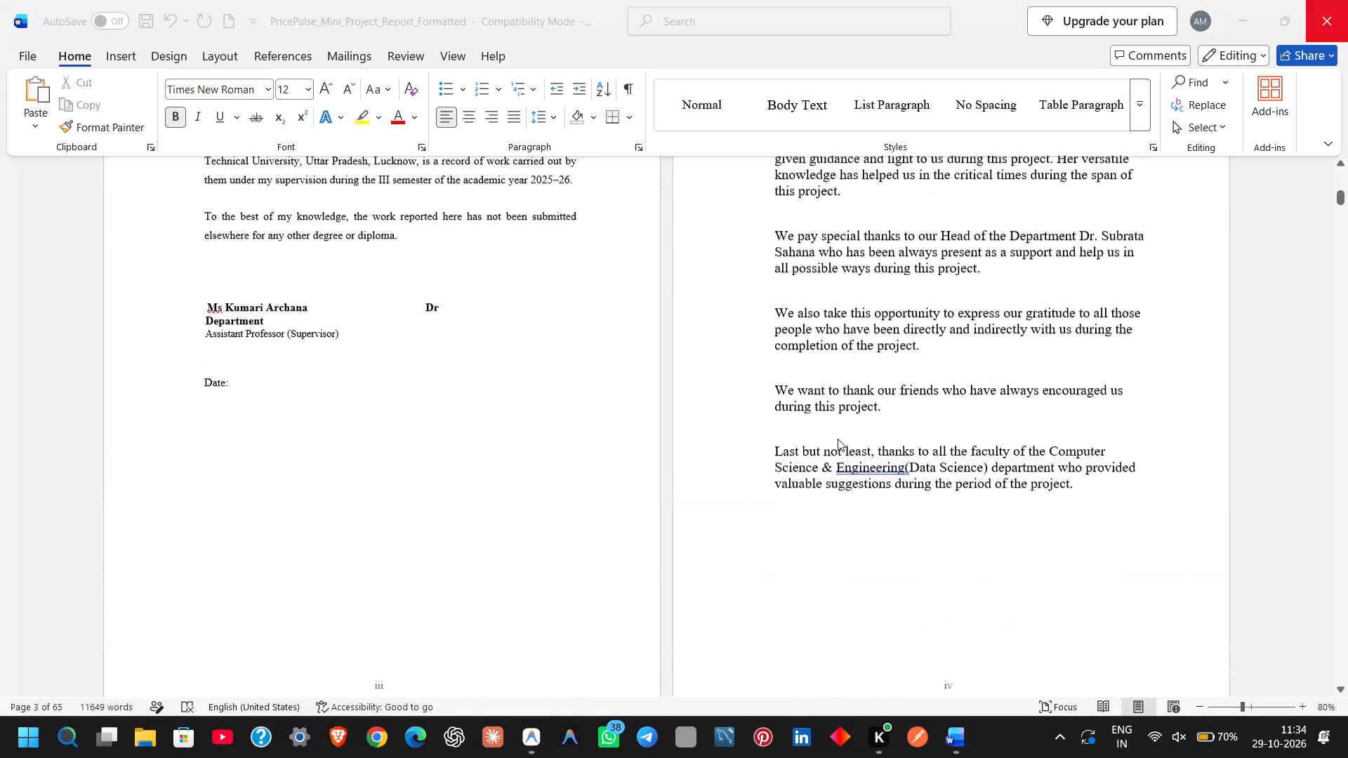
# Review the layout from the Certificate and Acknowledgement through the Abstract, Table of Contents and lists of figures and tables to Chapter 1.
pyautogui.scroll(1, 838, 439)
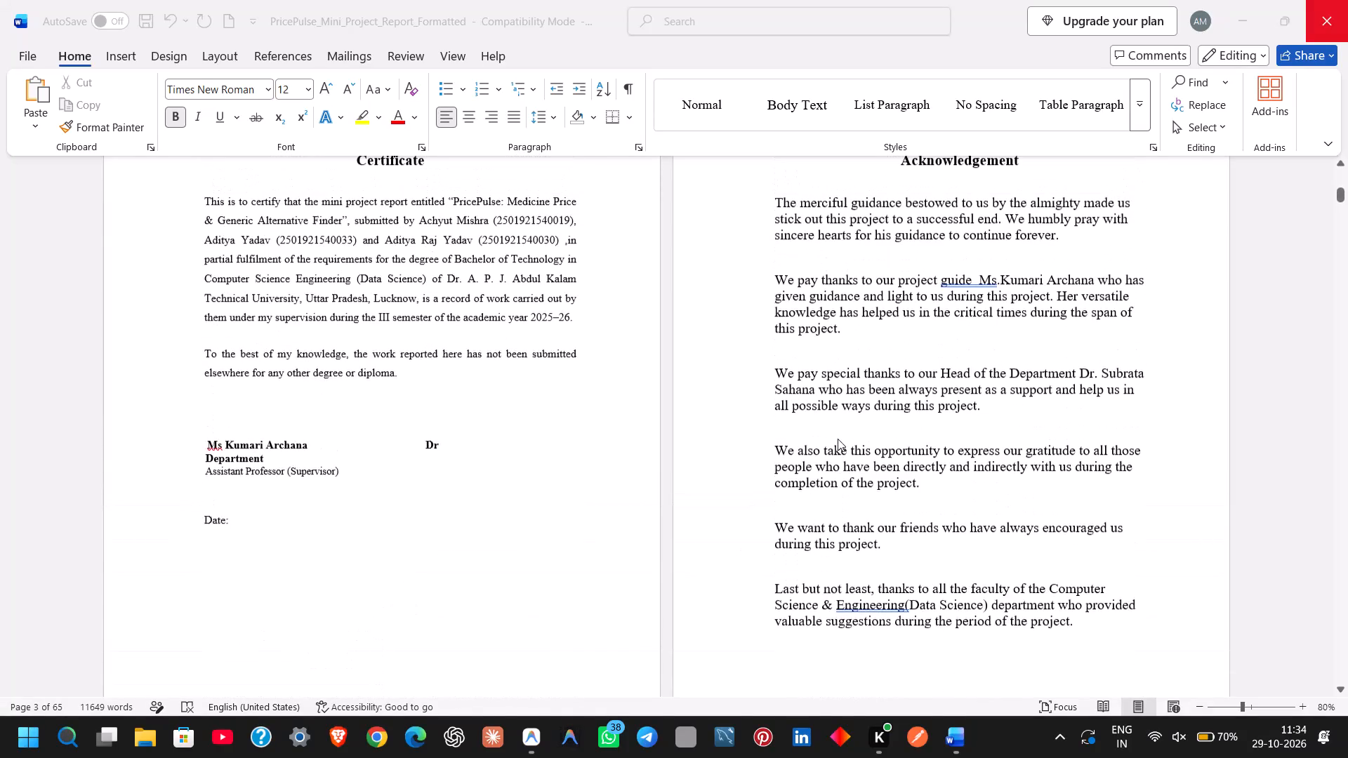
pyautogui.scroll(2, 838, 439)
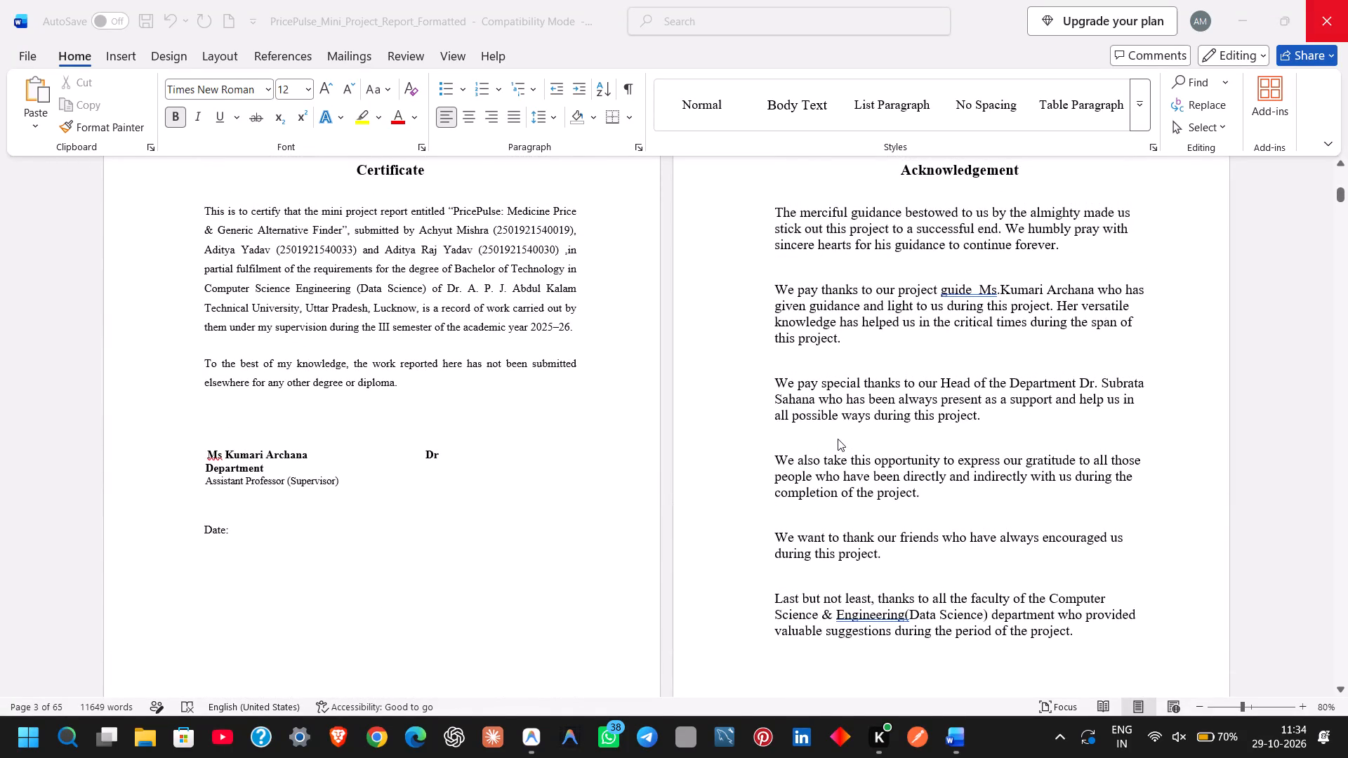
pyautogui.scroll(-5, 838, 439)
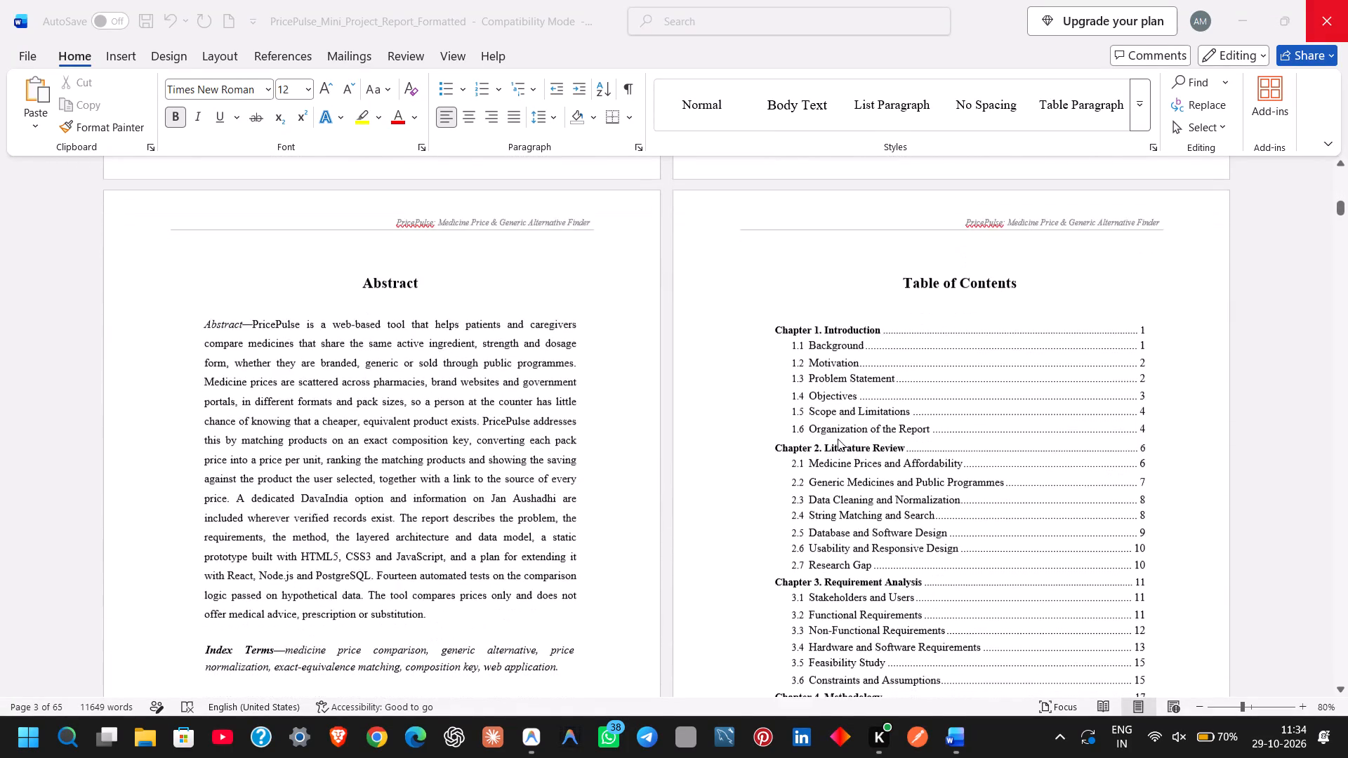
pyautogui.scroll(-2, 838, 439)
pyautogui.keyDown('ctrl'); pyautogui.scroll(-2, 838, 439); pyautogui.keyUp('ctrl')
pyautogui.scroll(-1, 838, 439)
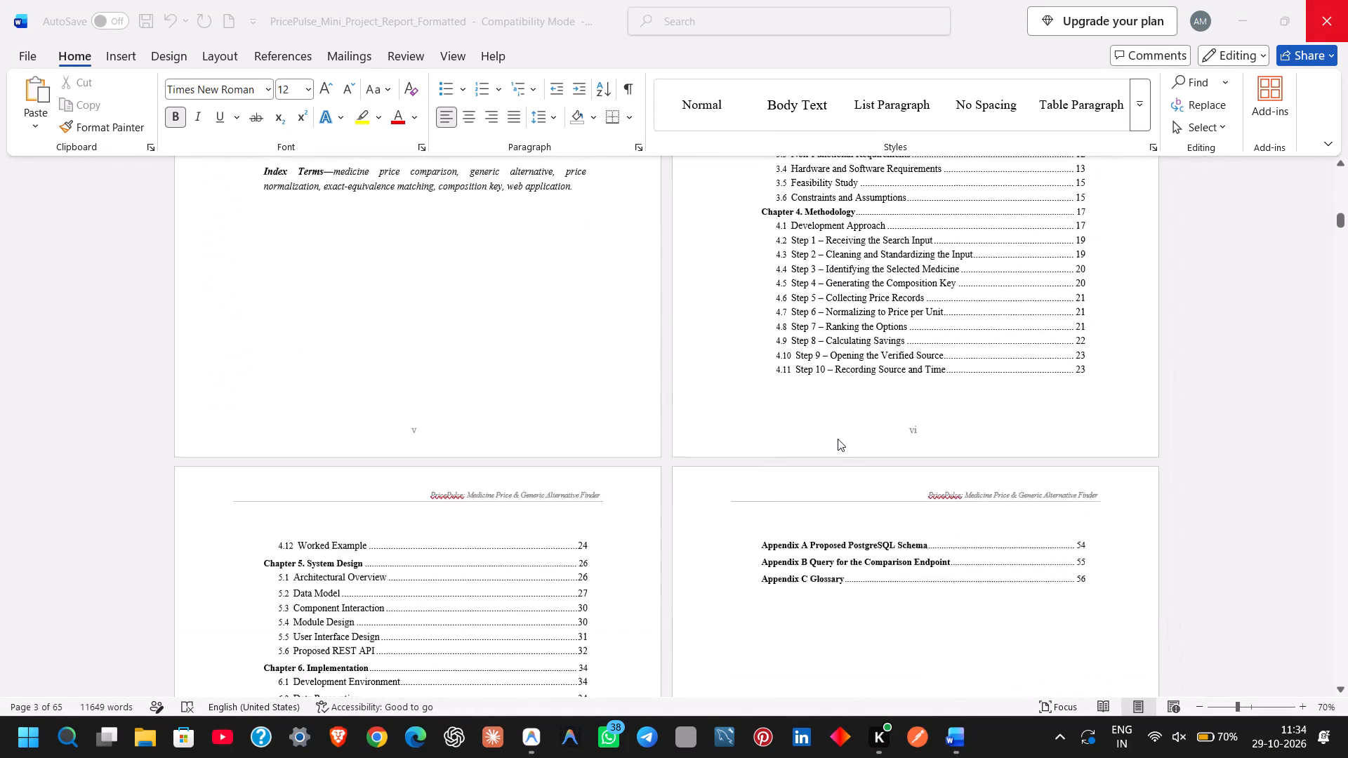
pyautogui.scroll(-9, 838, 439)
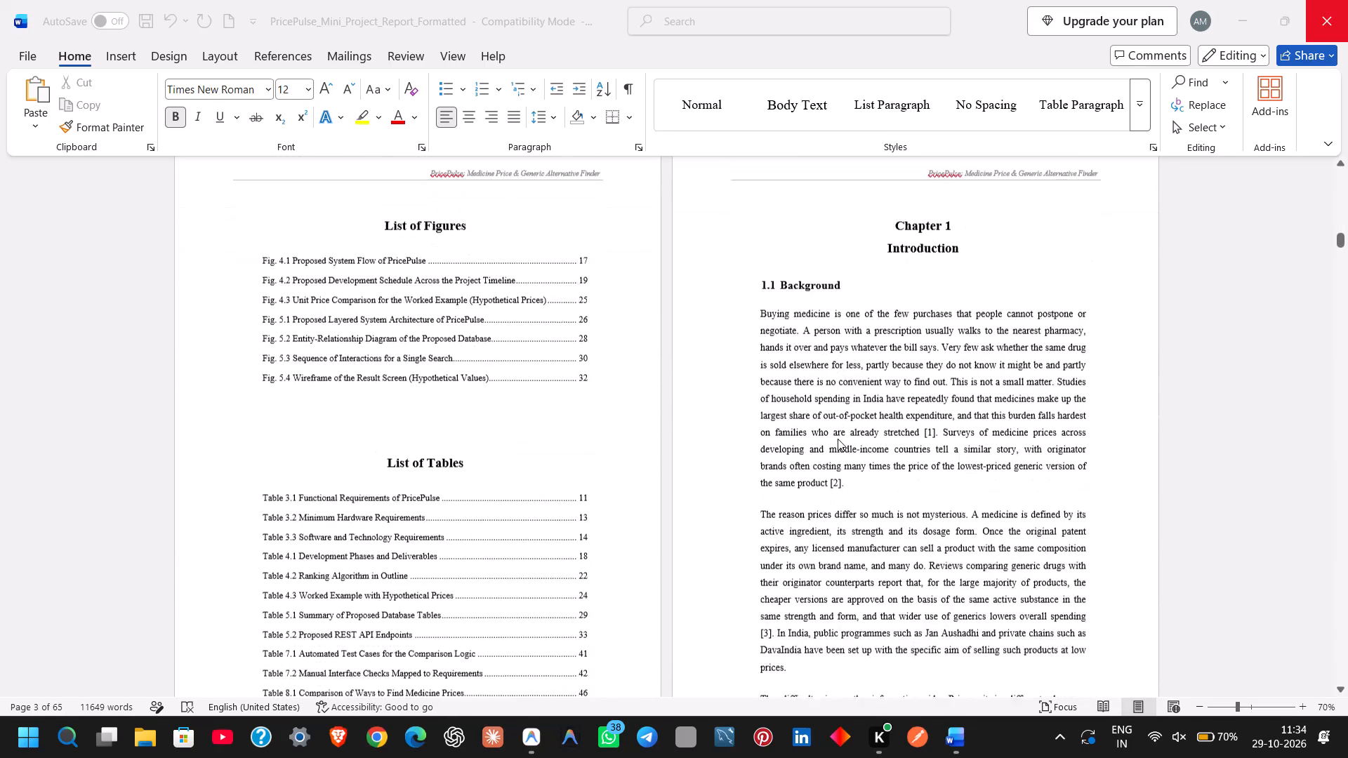
# Recheck the Certificate's signature block against the Acknowledgement, and look over the title page and Declaration.
pyautogui.scroll(9, 838, 439)
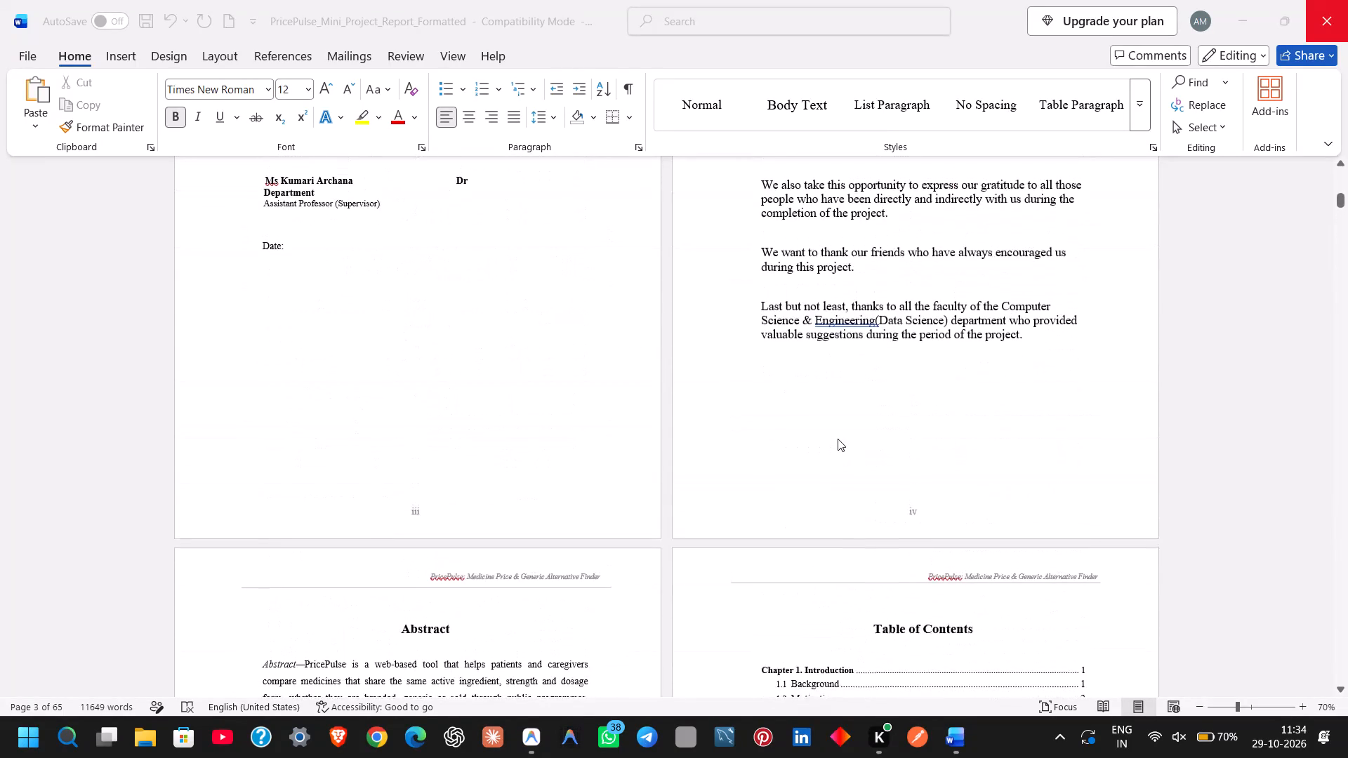
pyautogui.scroll(6, 838, 439)
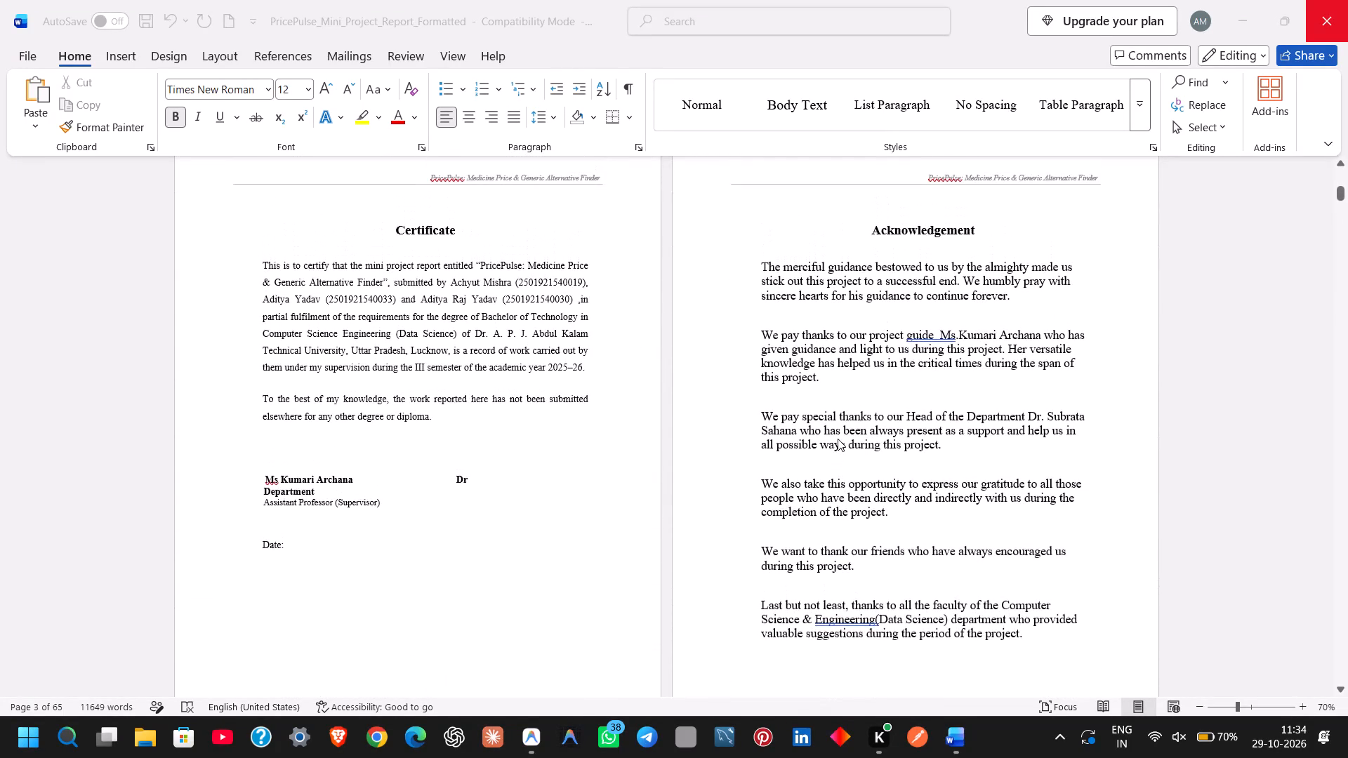
pyautogui.scroll(1, 838, 439)
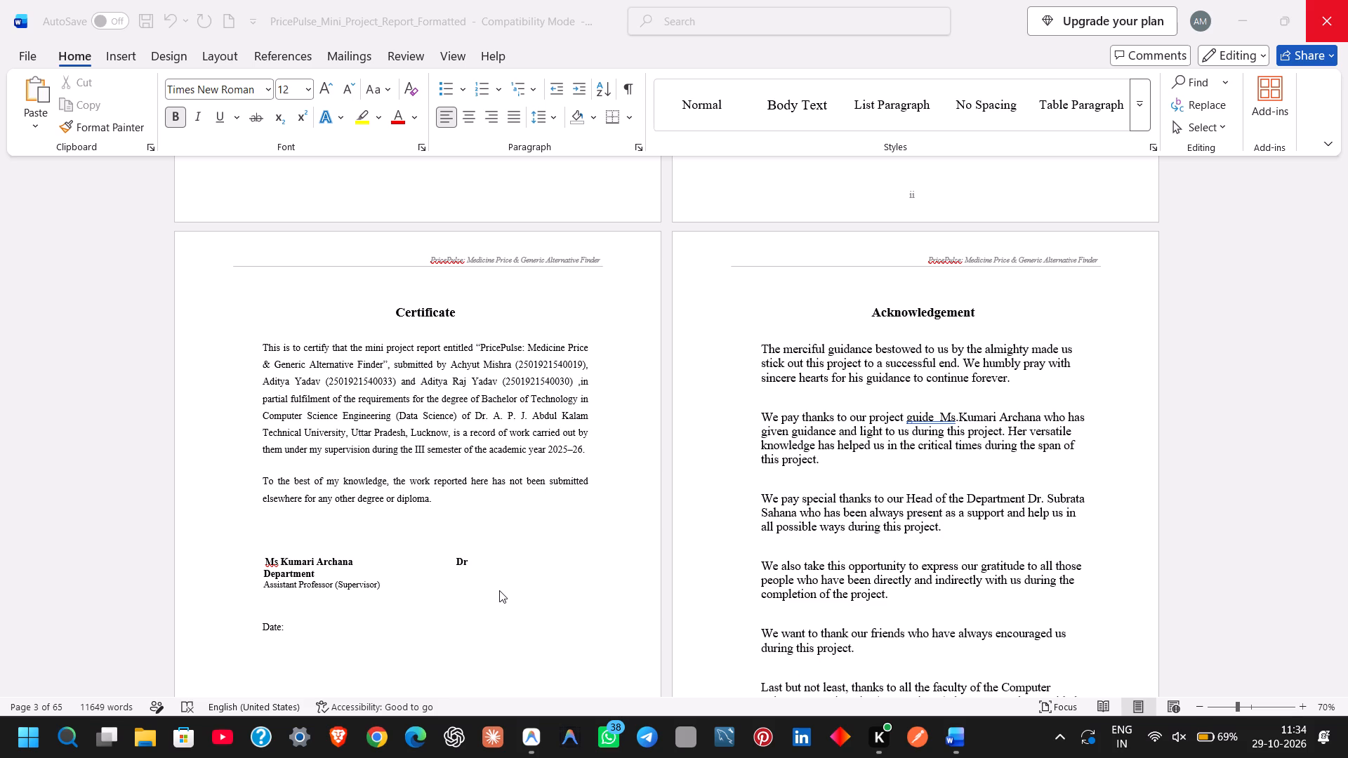
pyautogui.scroll(-5, 499, 590)
pyautogui.scroll(2, 499, 590)
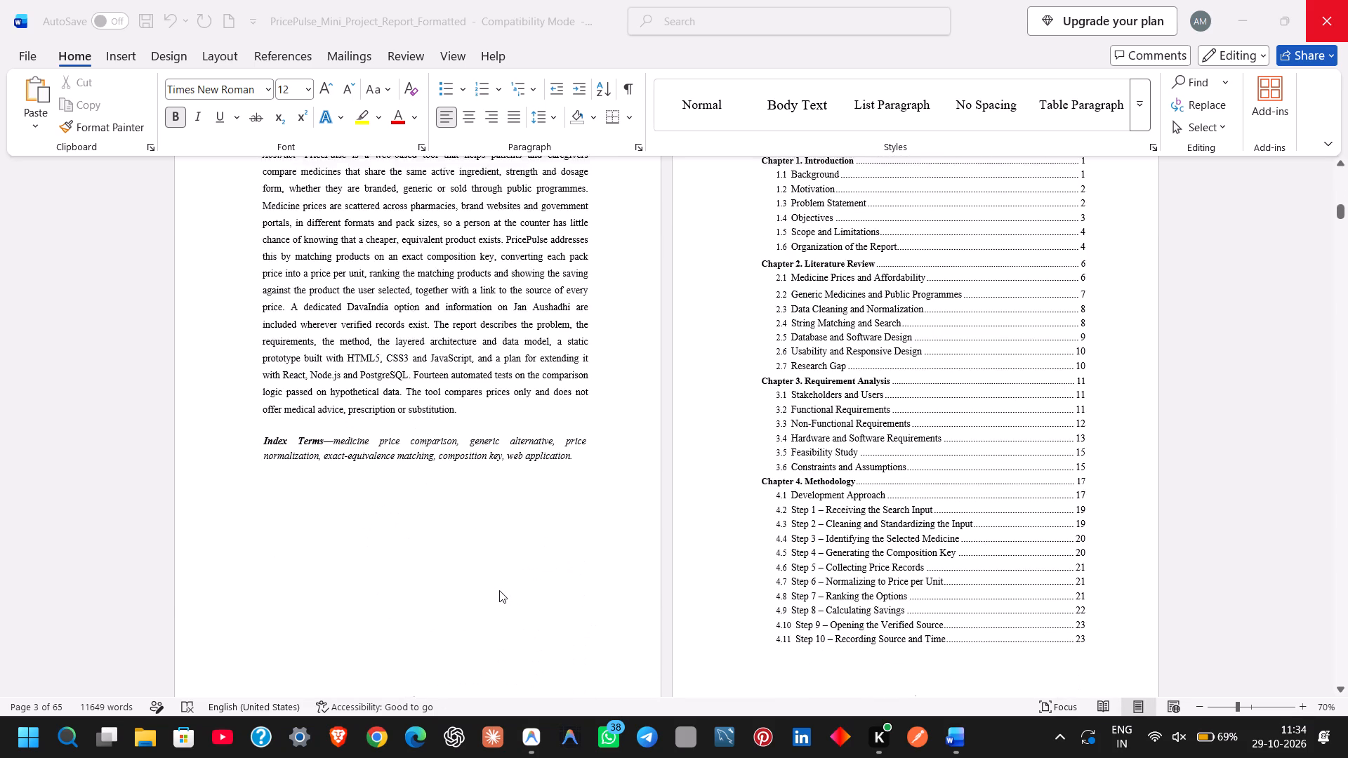
pyautogui.scroll(4, 499, 590)
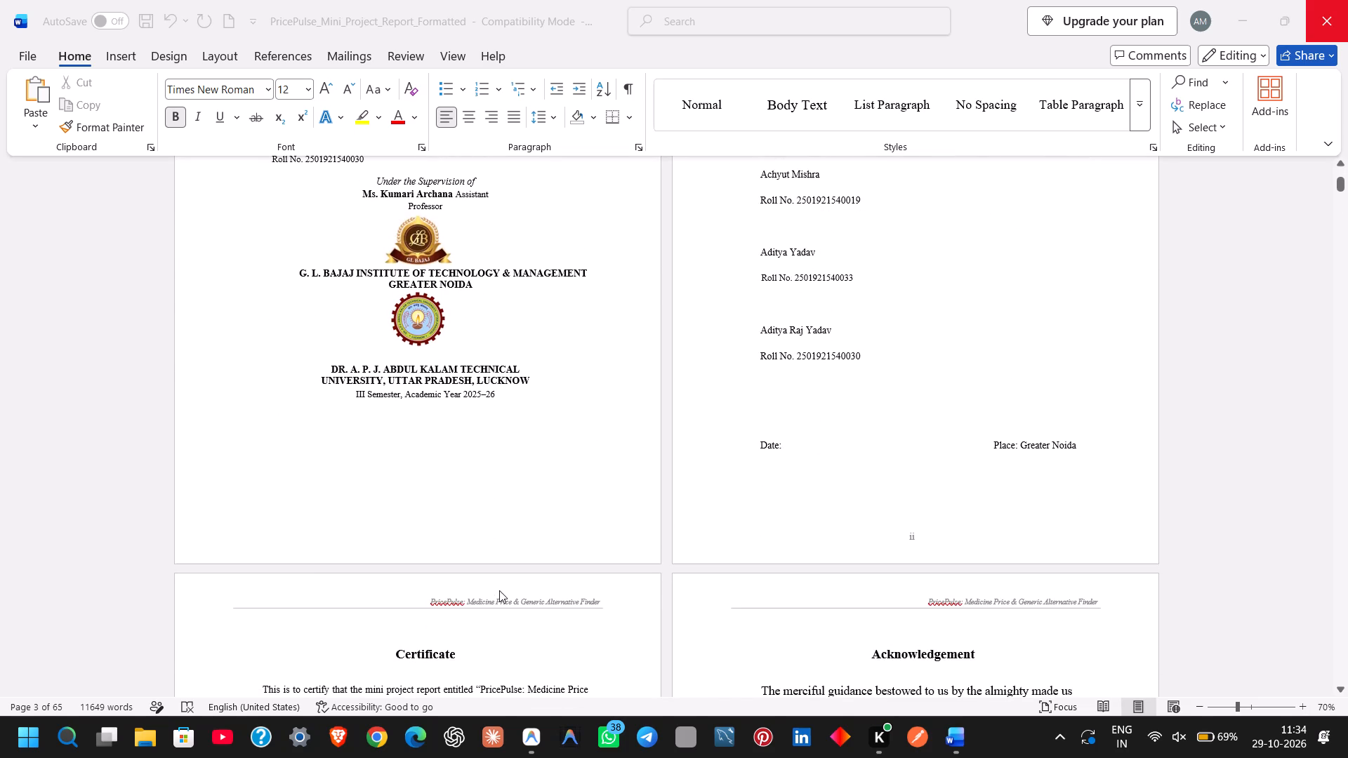
pyautogui.scroll(3, 499, 590)
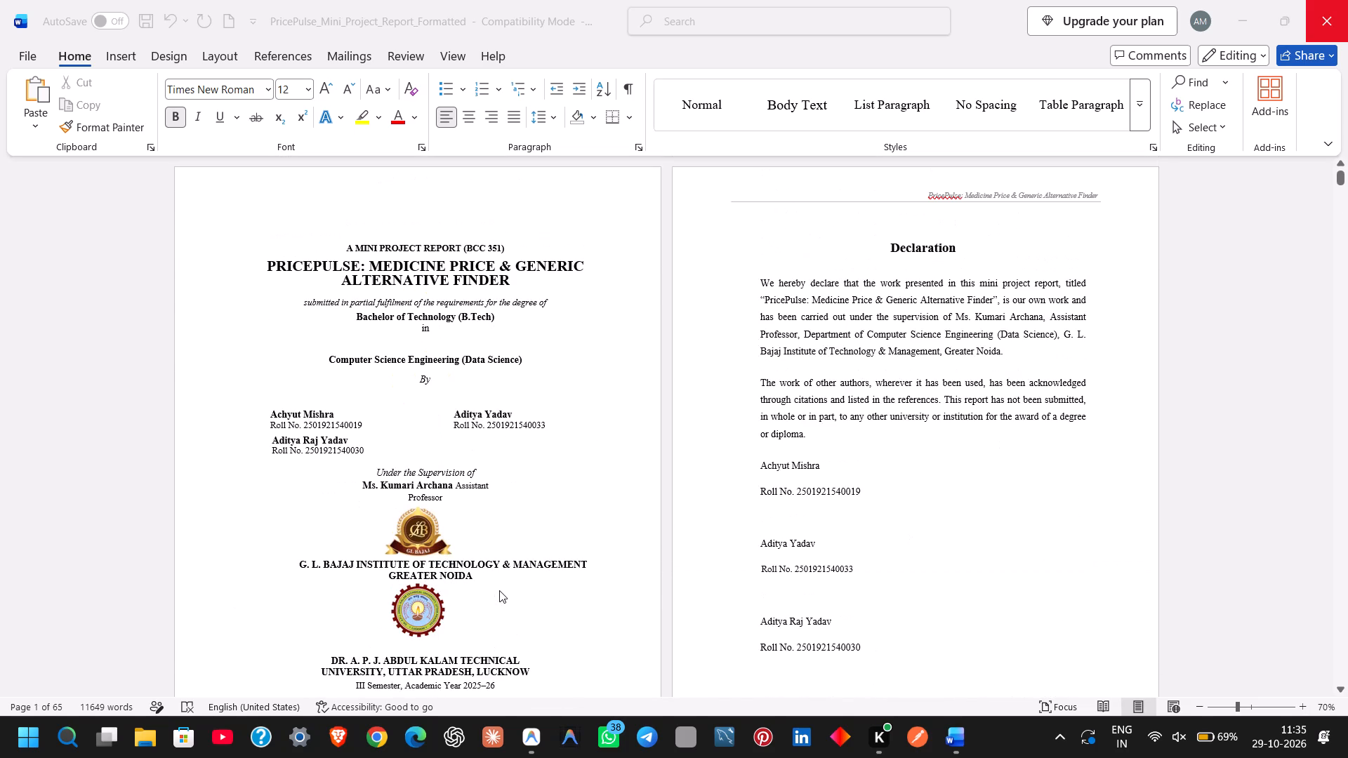
pyautogui.scroll(-1, 499, 590)
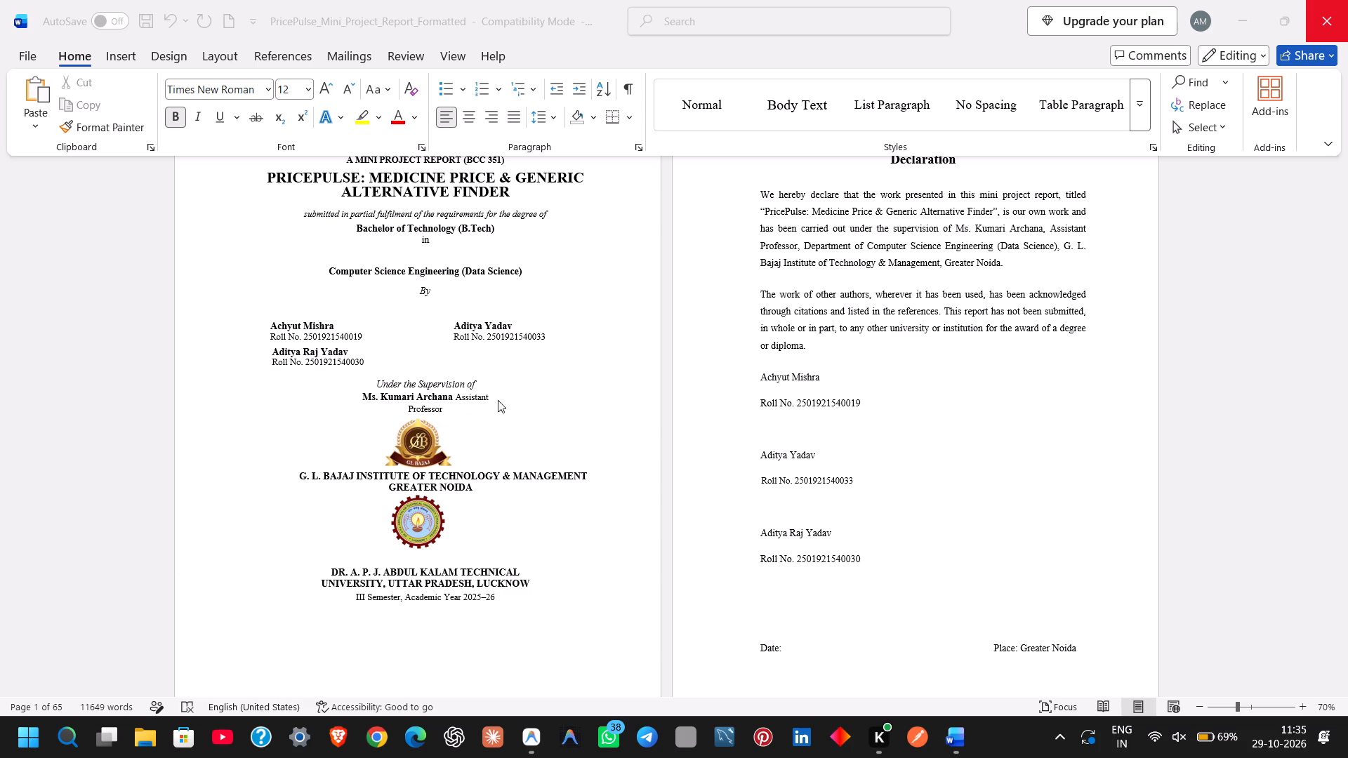
pyautogui.scroll(-1, 524, 427)
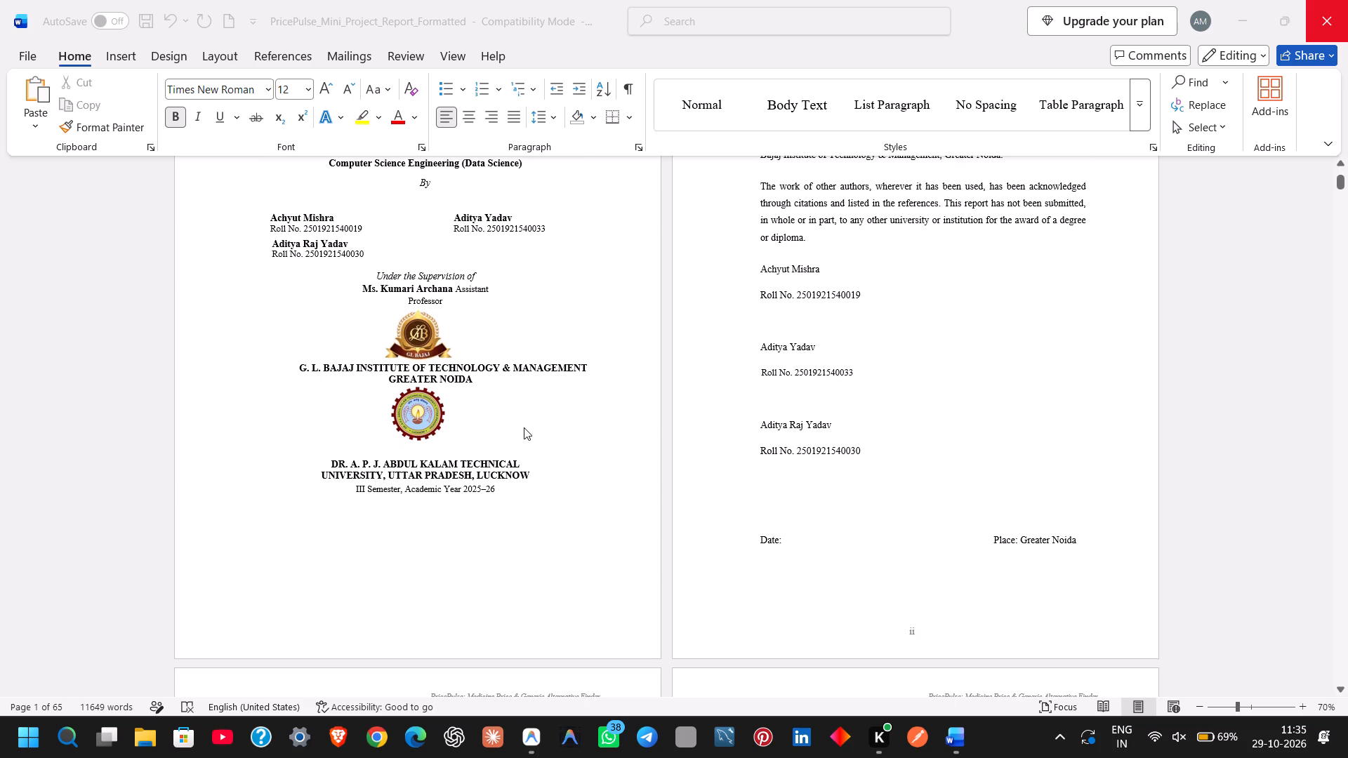
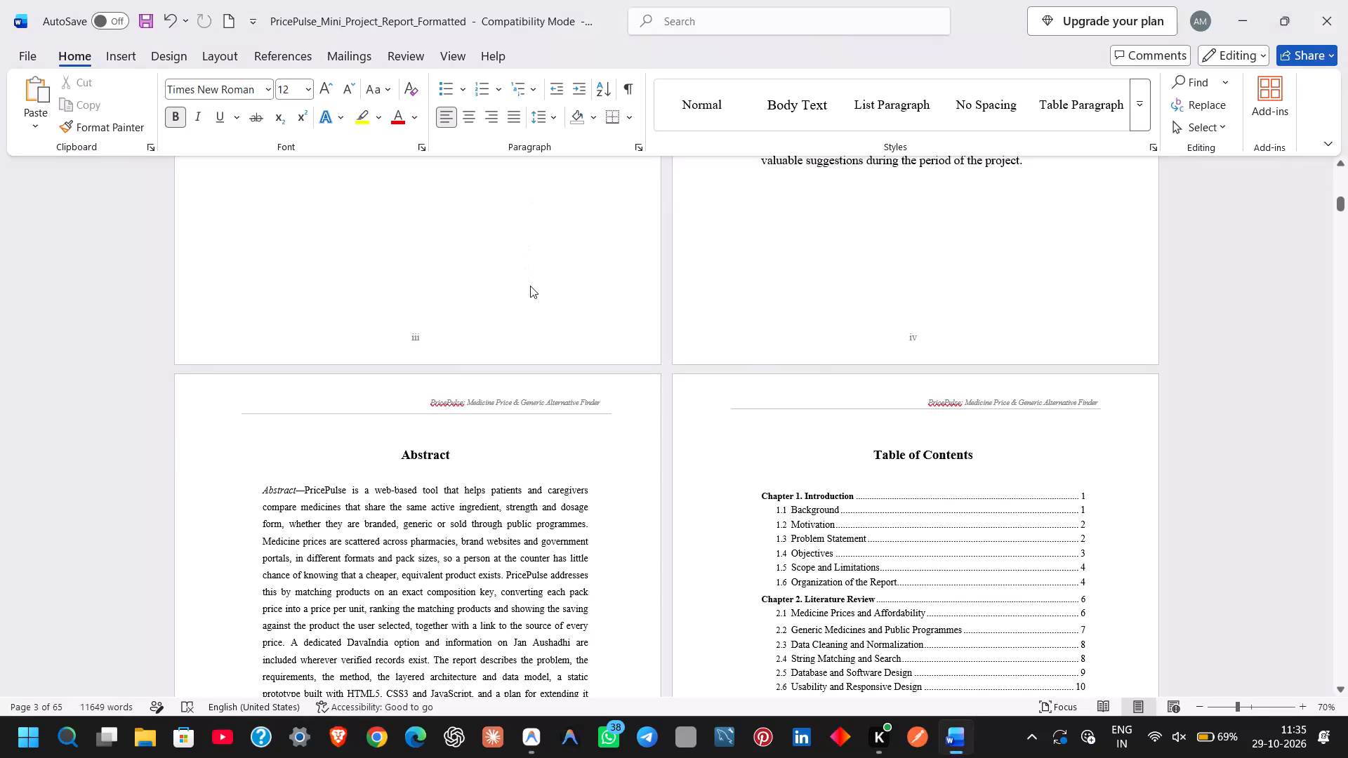
# Save the changes to the PricePulse mini project report and close the document.
pyautogui.click(150, 31)
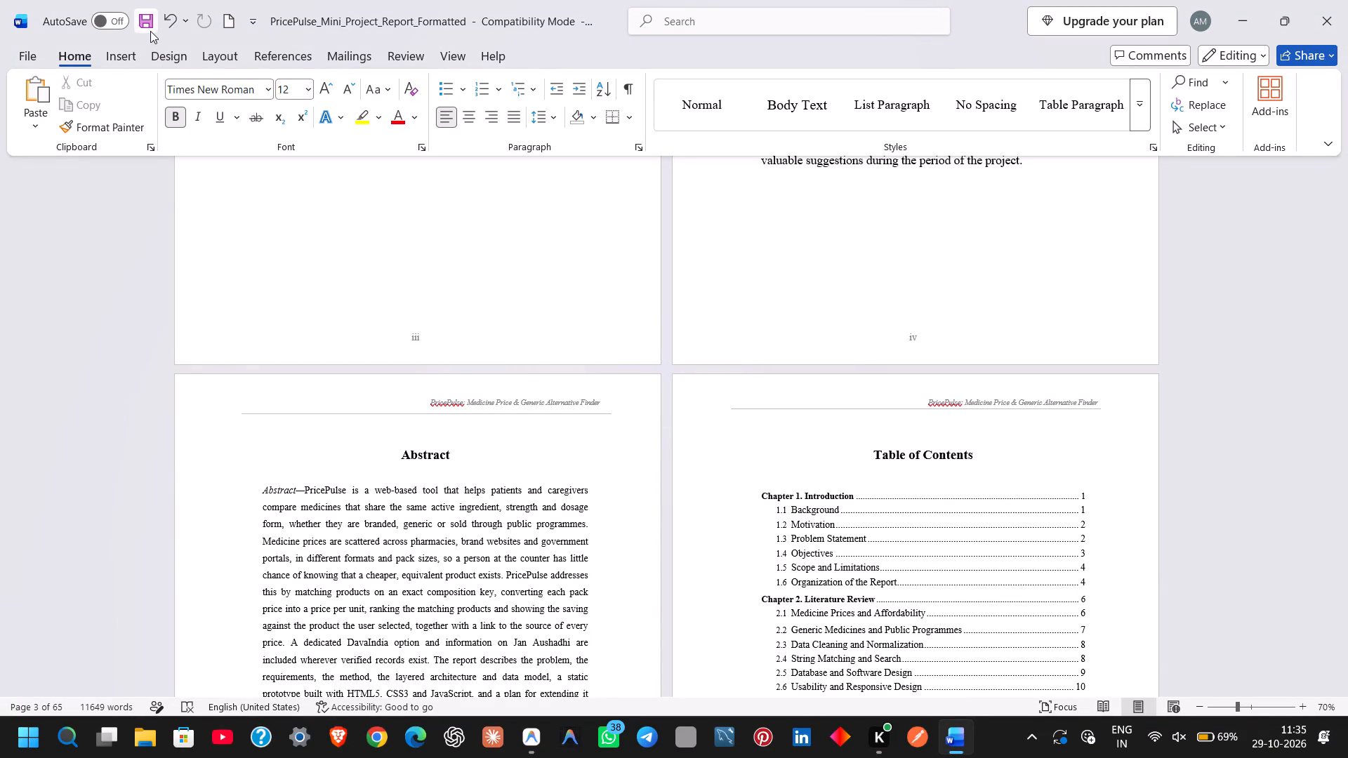
pyautogui.click(144, 24)
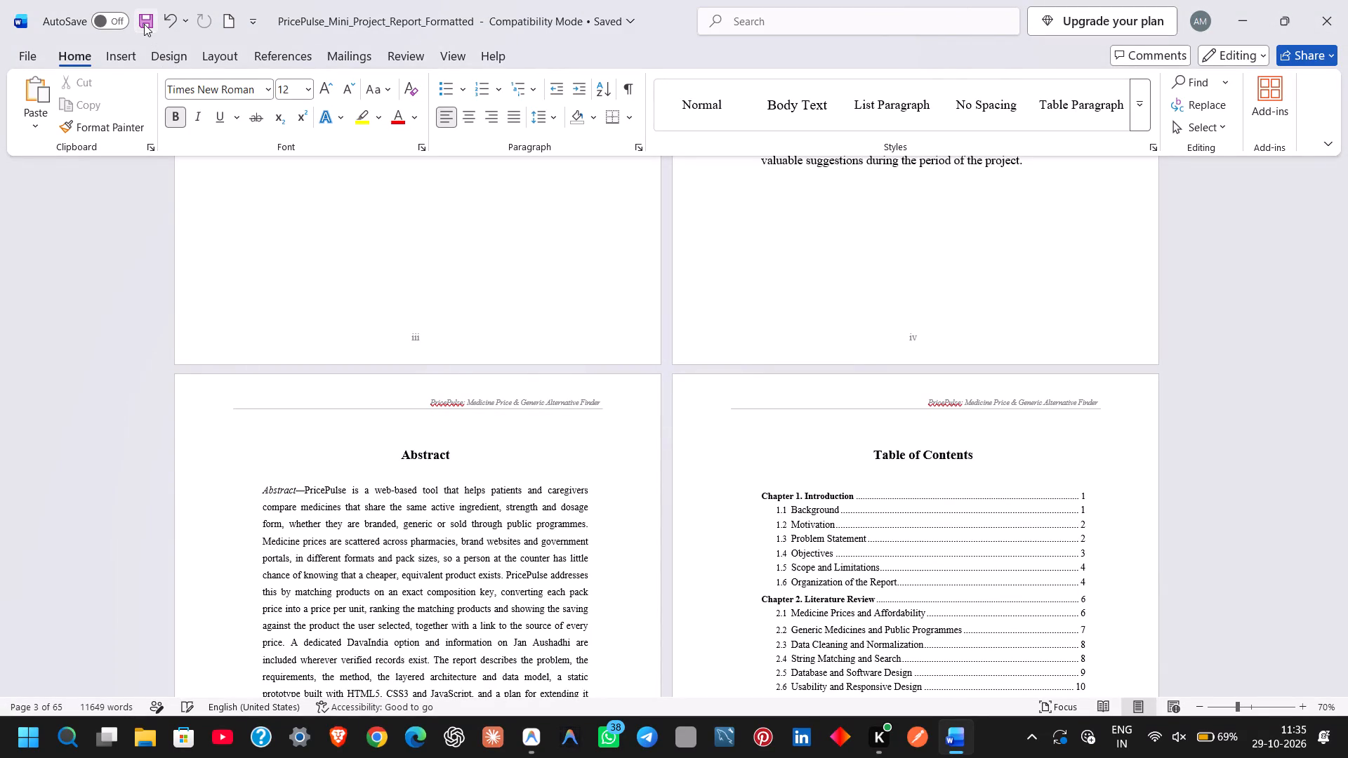
pyautogui.click(1347, 0)
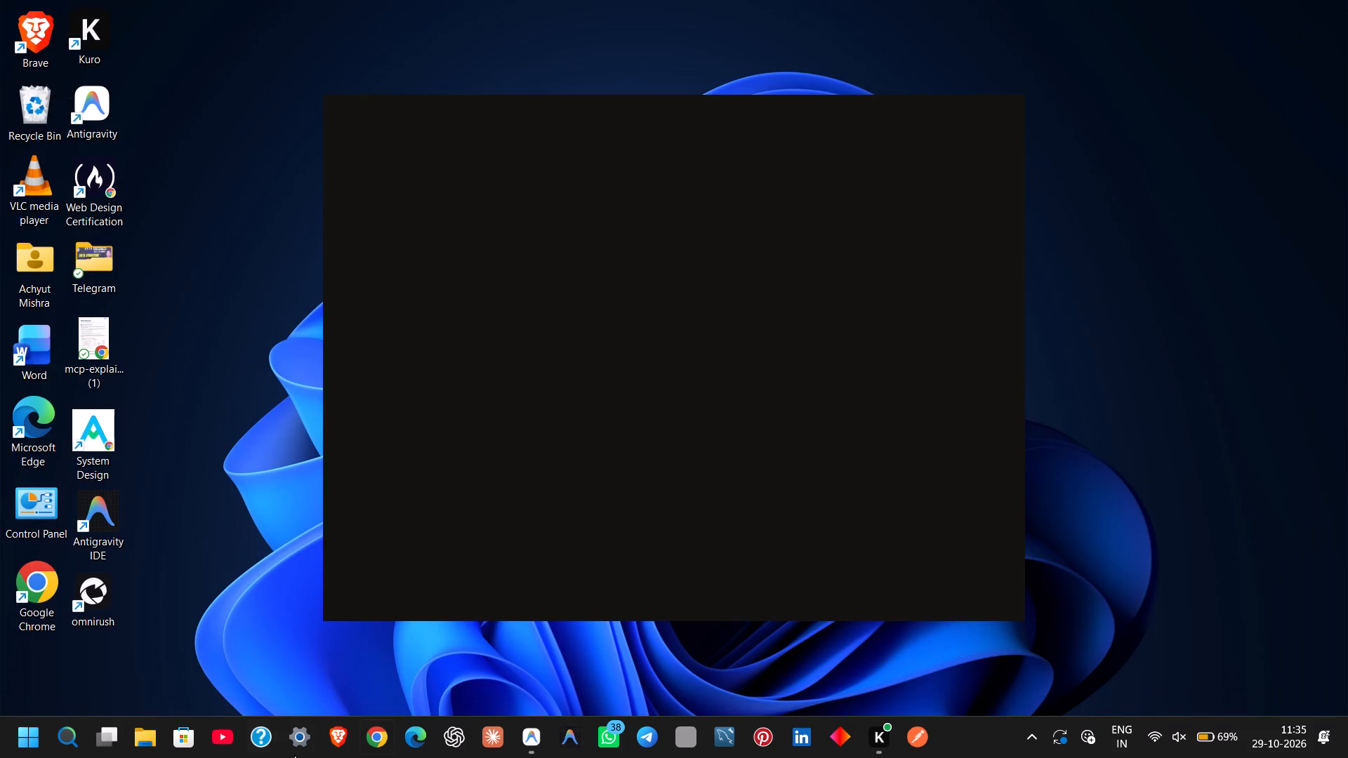
# Reopen PricePulse_Mini_Project_Report_Formatted from the recent files in File Explorer, check the saved Certificate page's signature block, and close the document.
pyautogui.click(146, 757)
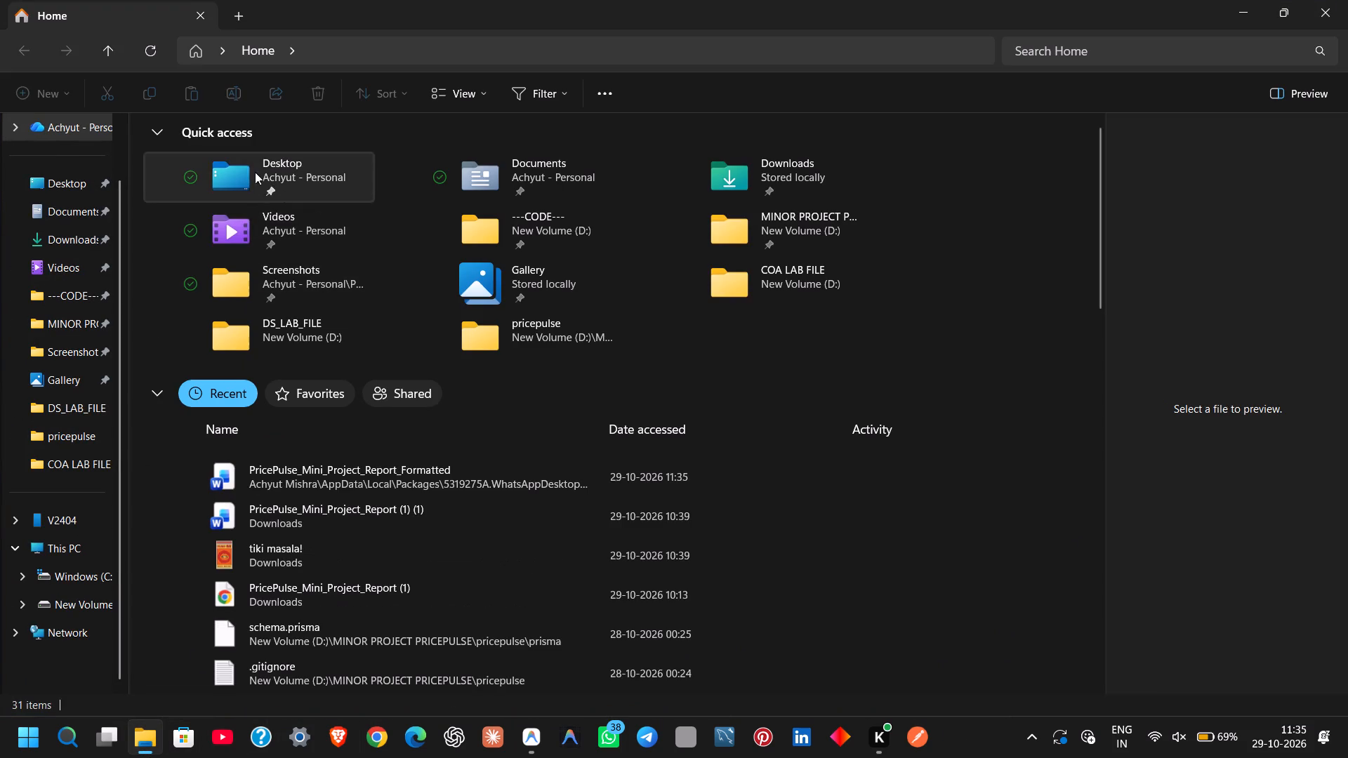
pyautogui.doubleClick(463, 466)
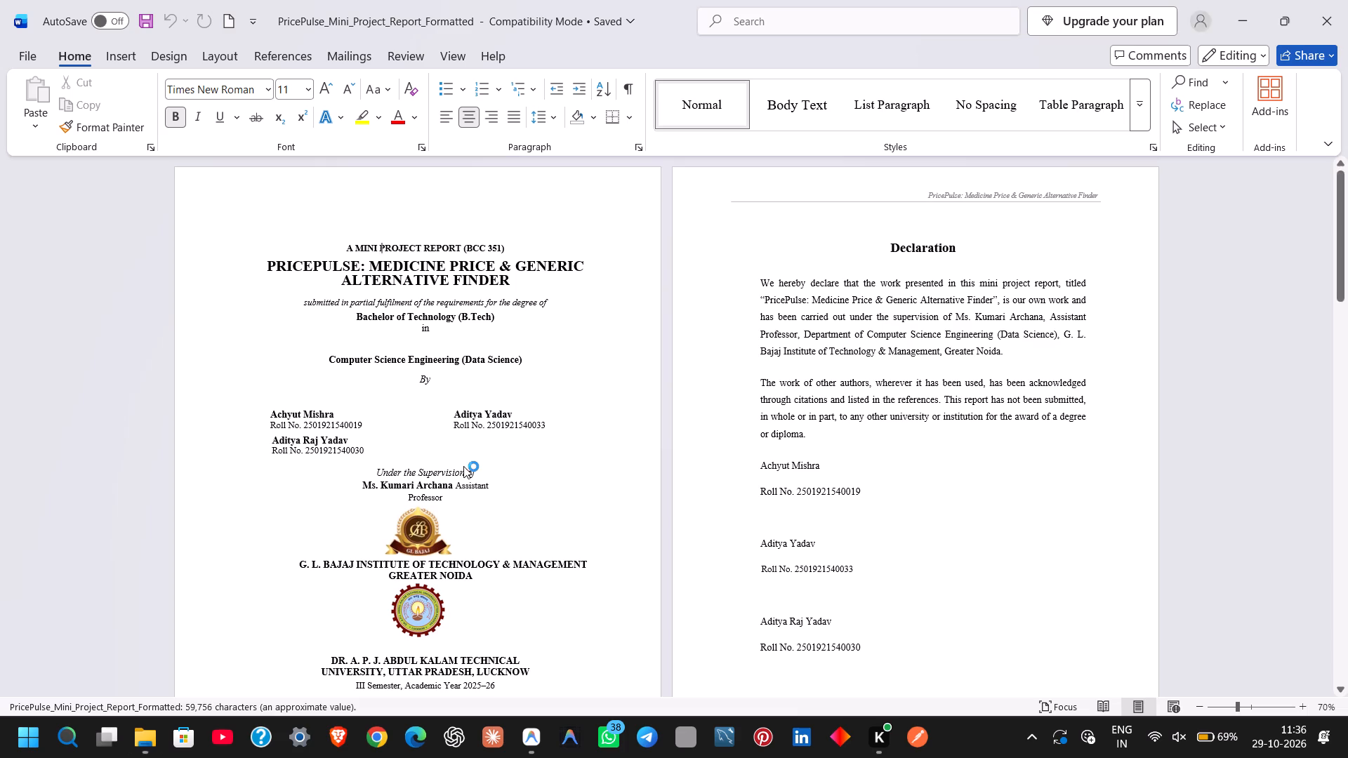
pyautogui.scroll(-5, 463, 466)
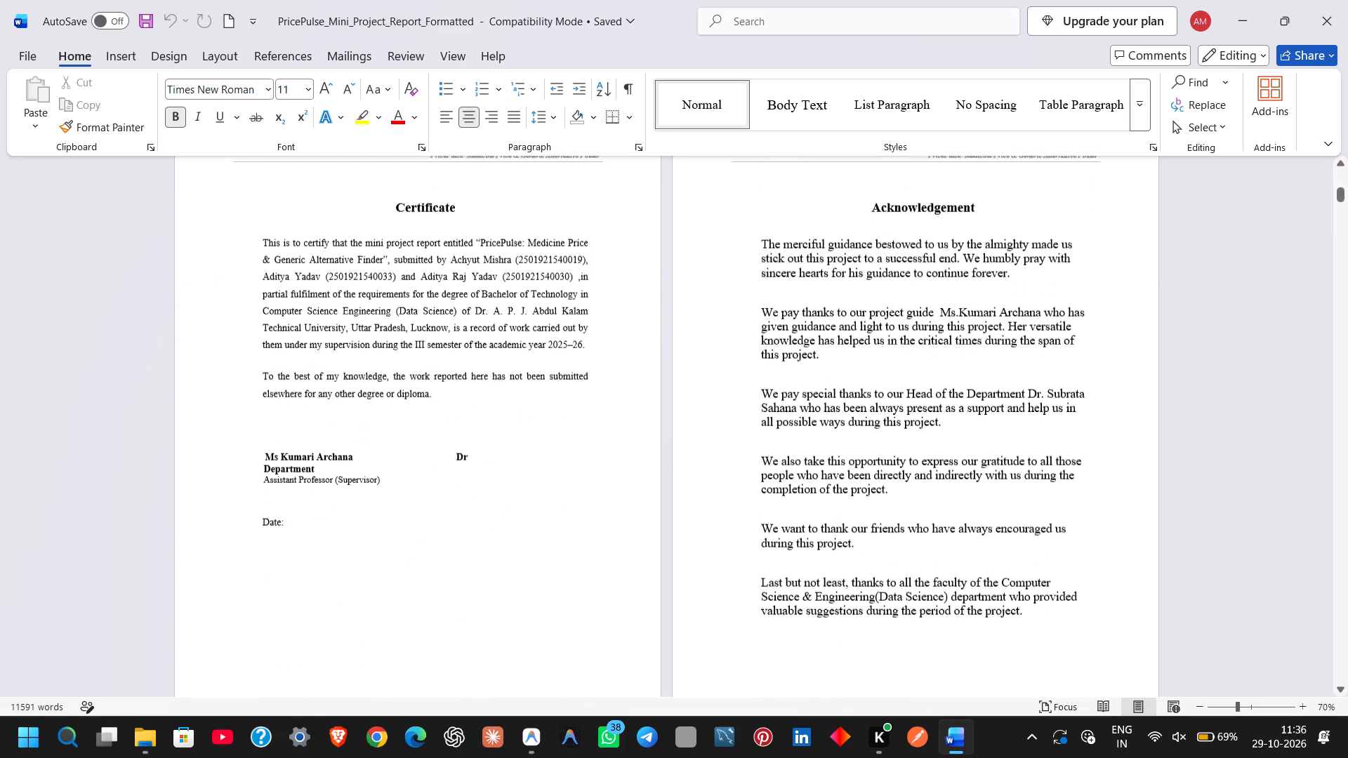
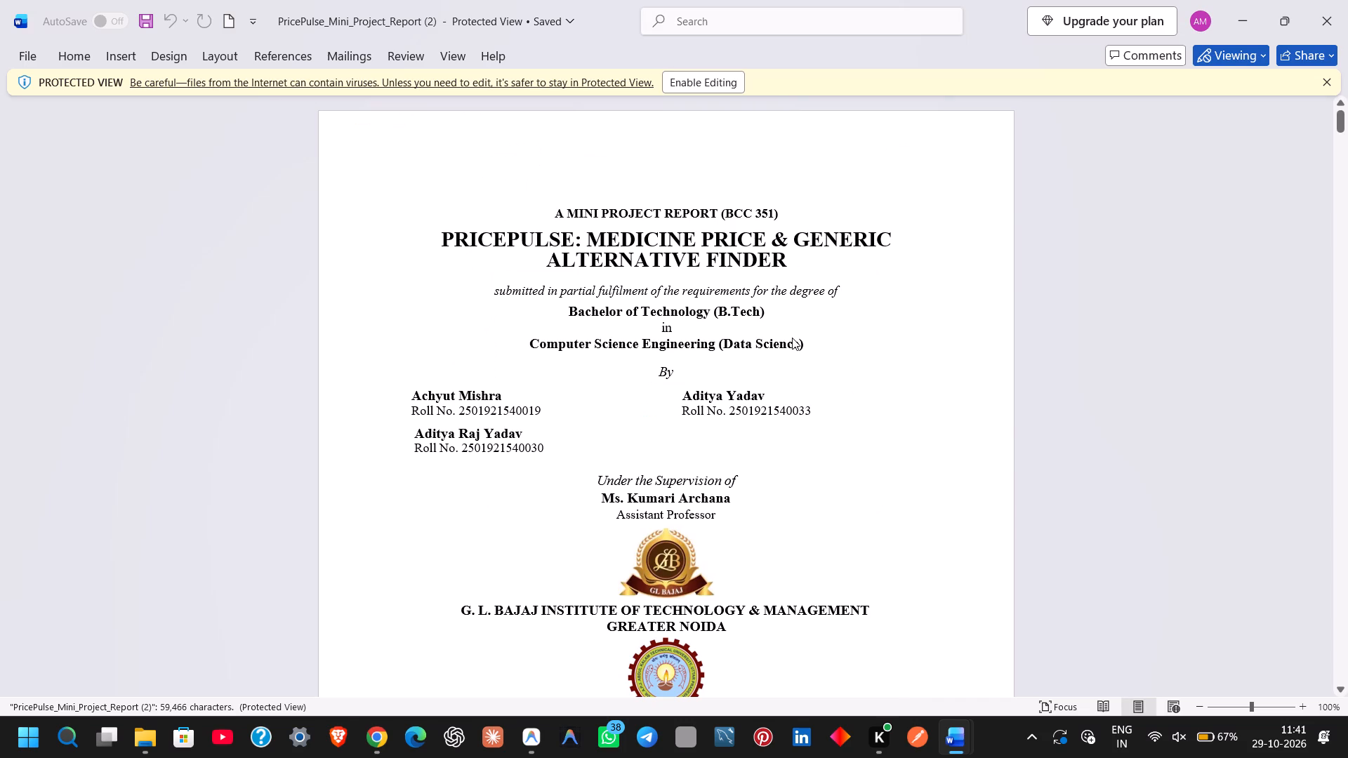
pyautogui.click(720, 69)
pyautogui.click(720, 72)
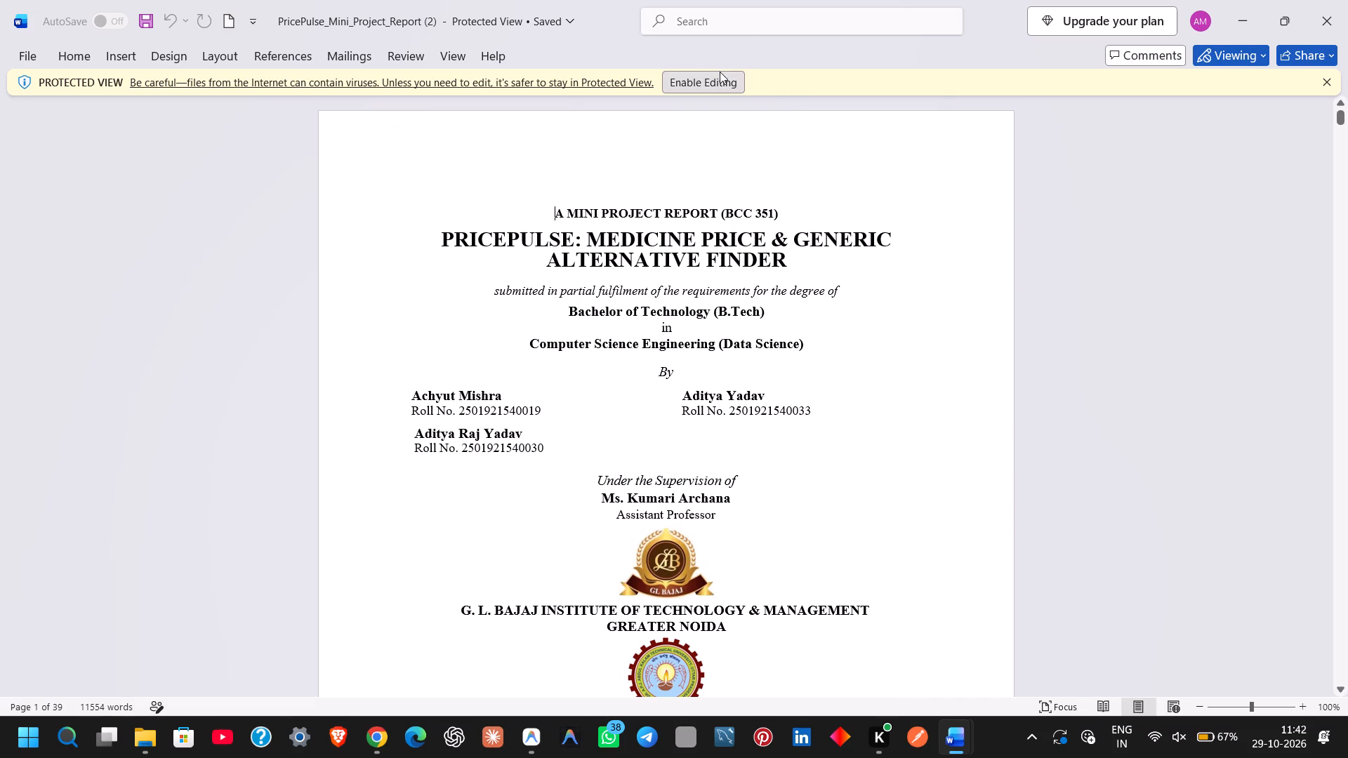
# Review the report's front matter from the cover page through the Acknowledgement, checking the rewritten Certificate text and signature lines.
pyautogui.scroll(-4, 720, 72)
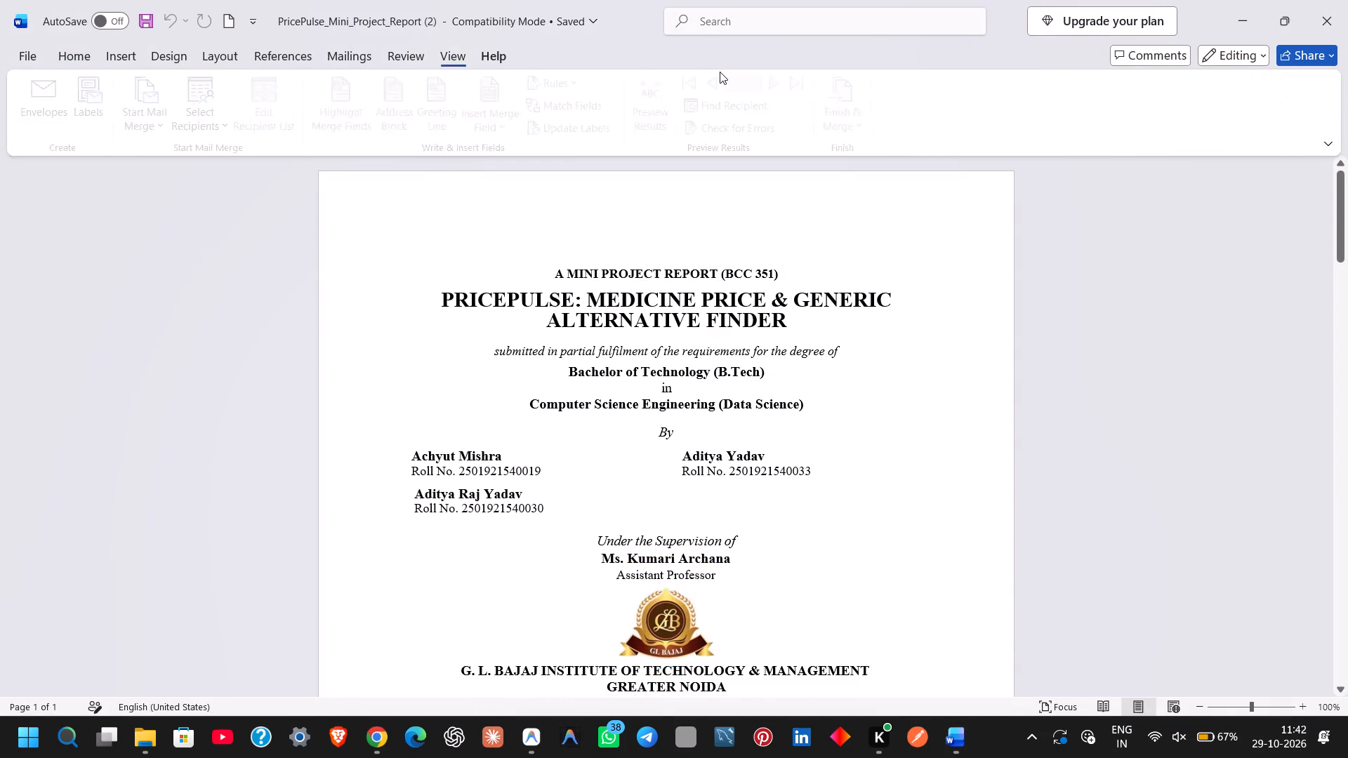
pyautogui.scroll(-2, 720, 72)
pyautogui.scroll(-6, 781, 234)
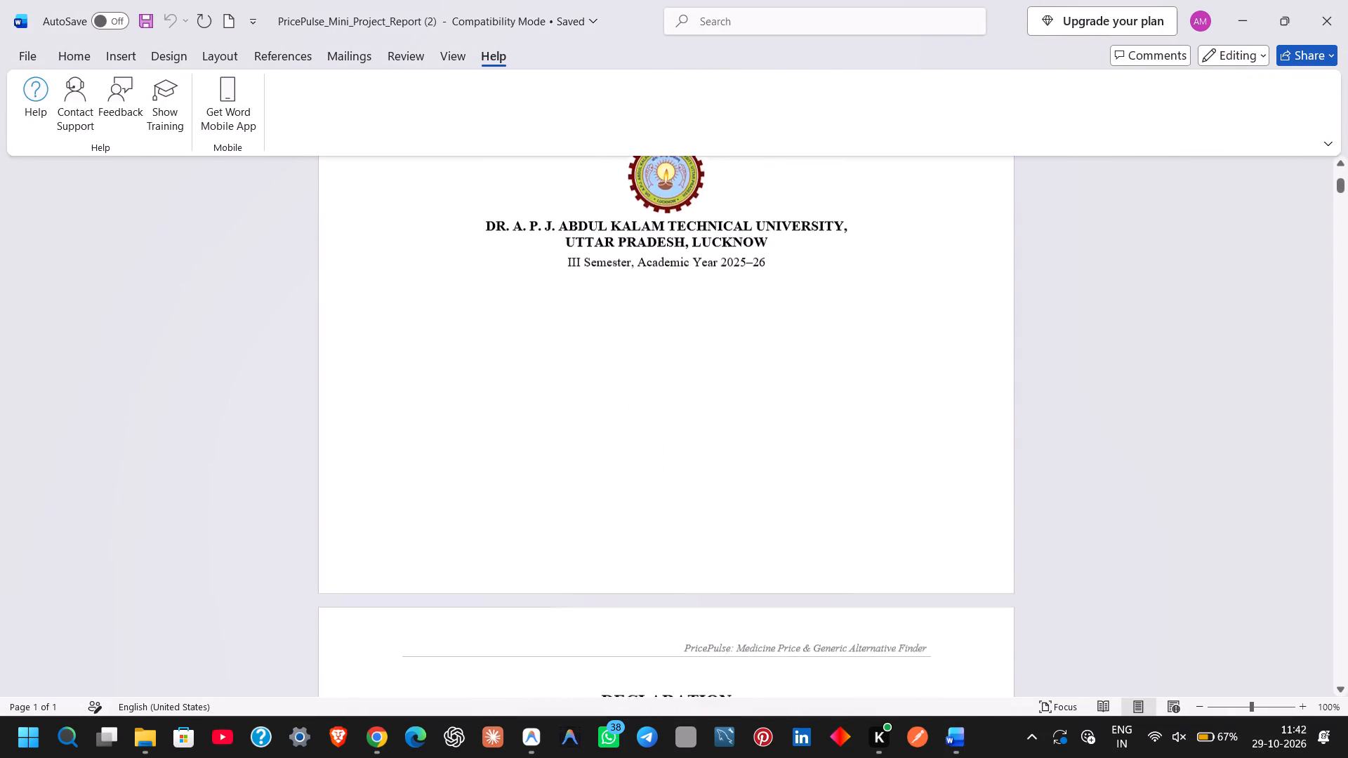
pyautogui.scroll(-6, 787, 262)
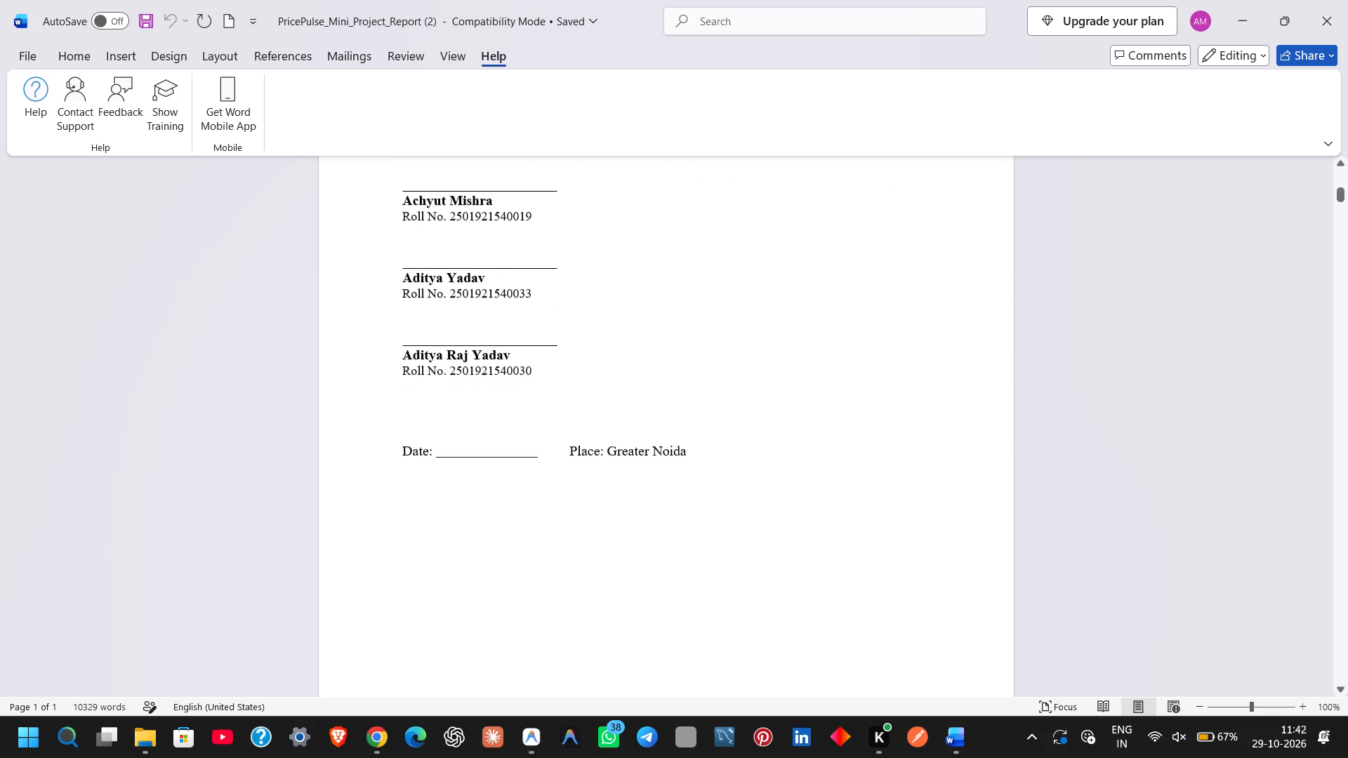
pyautogui.scroll(-4, 787, 262)
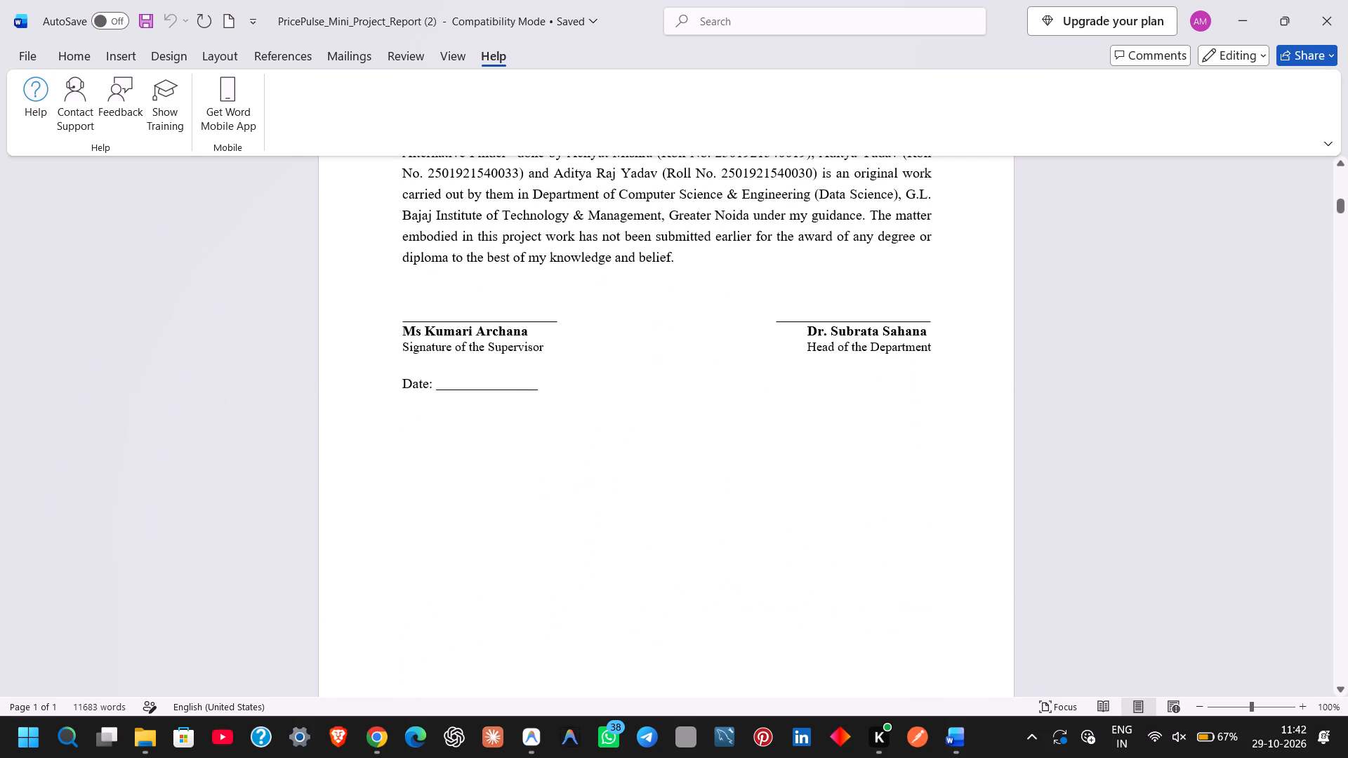
pyautogui.scroll(-1, 787, 262)
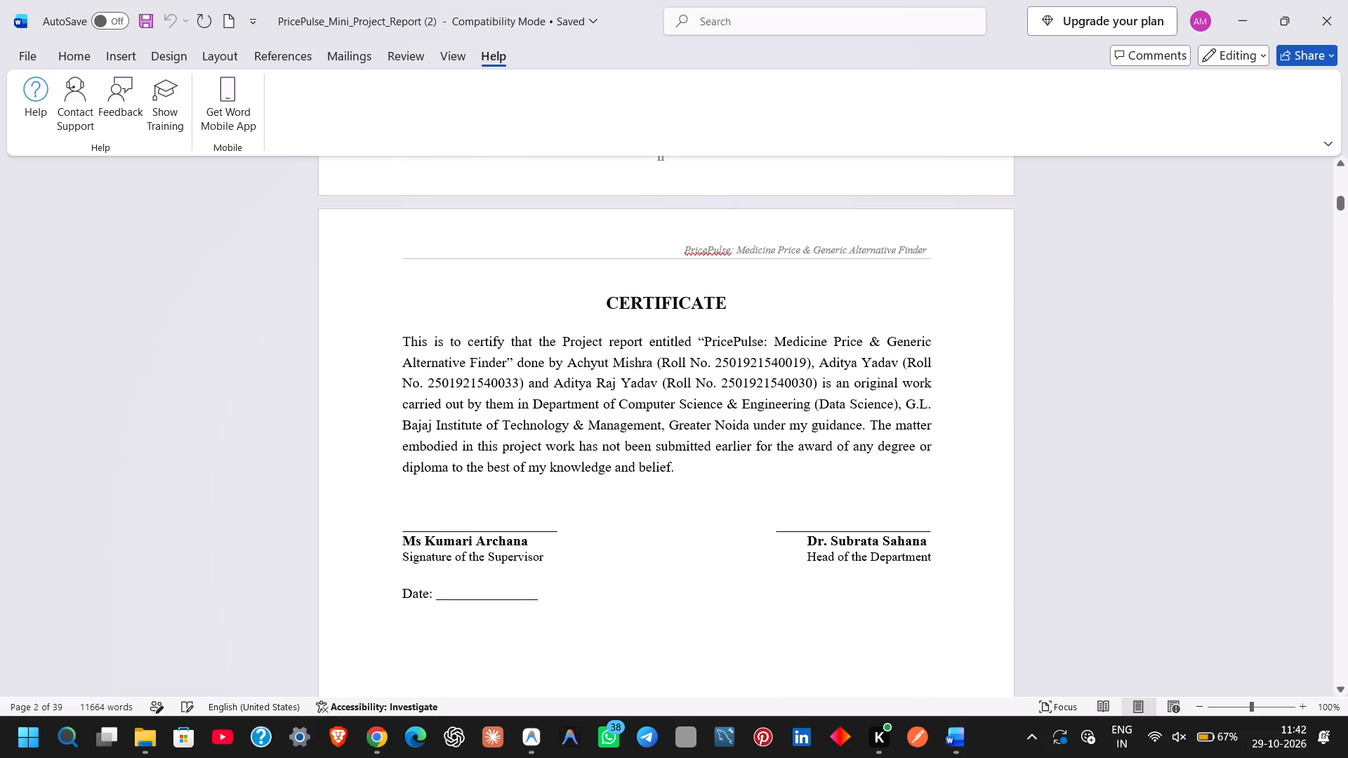
pyautogui.scroll(-2, 745, 387)
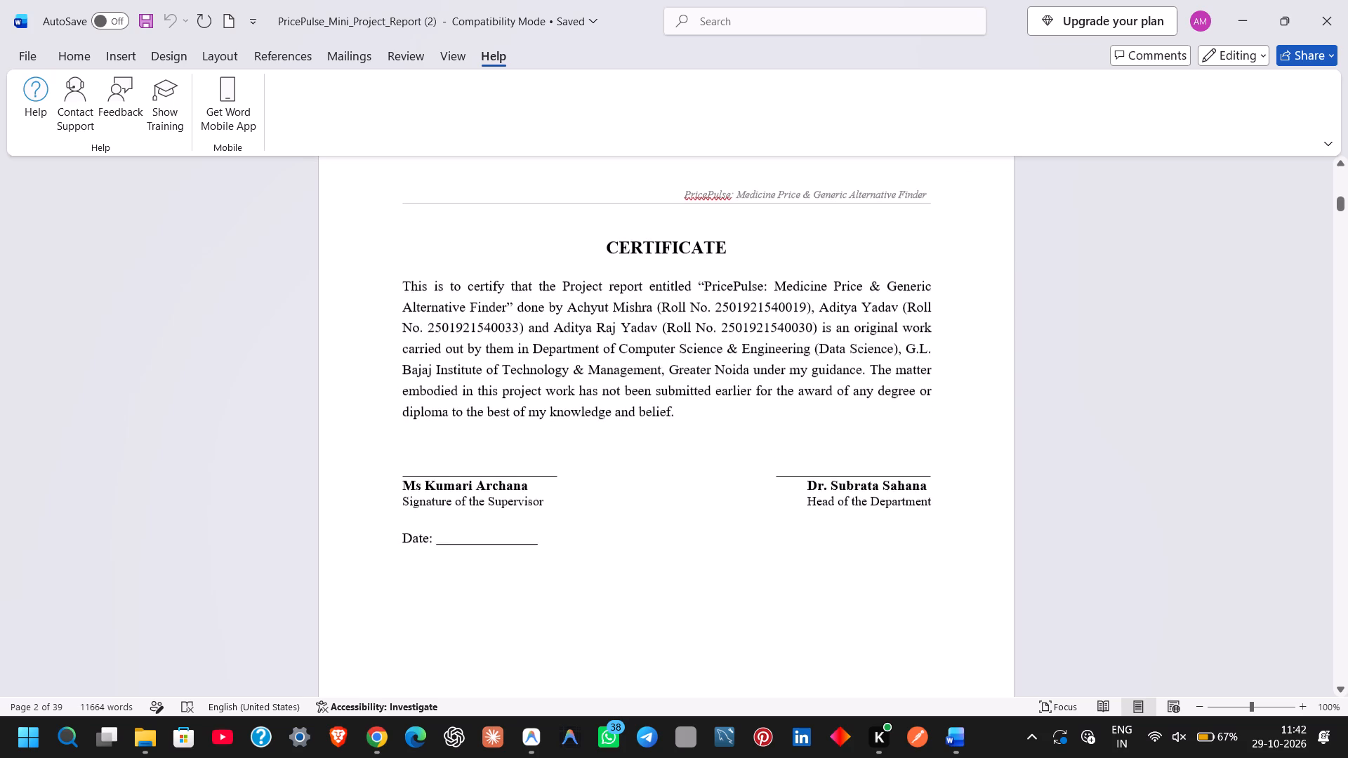
pyautogui.scroll(-6, 745, 387)
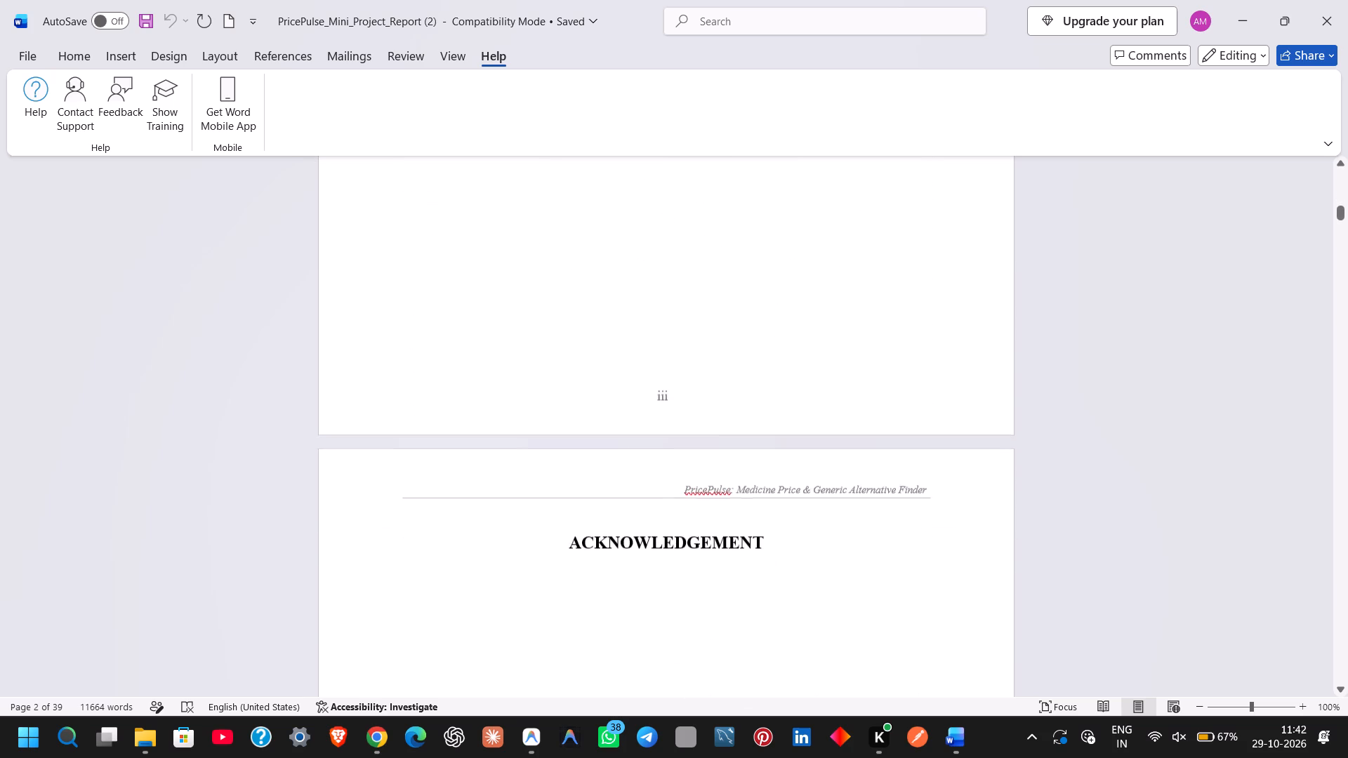
pyautogui.scroll(-3, 745, 387)
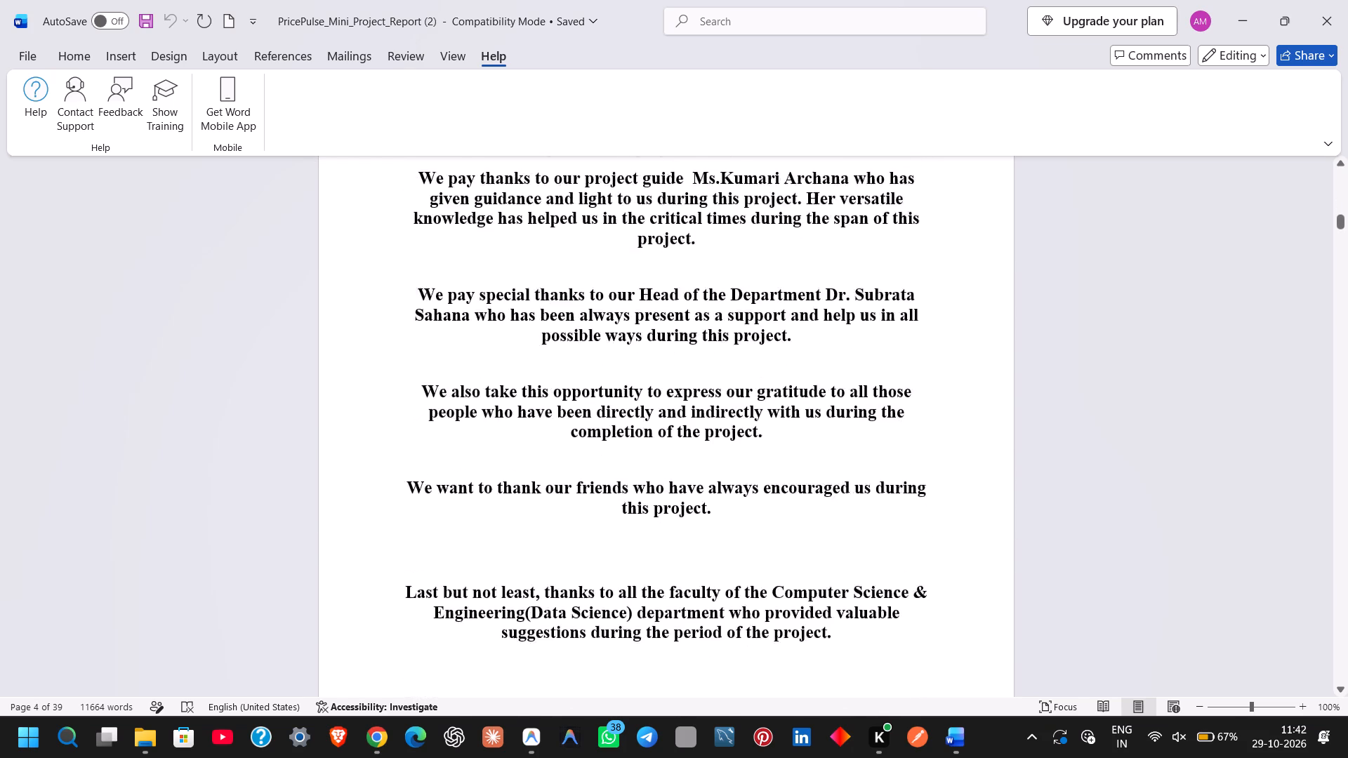
pyautogui.scroll(-1, 745, 387)
pyautogui.keyDown('ctrl'); pyautogui.scroll(-4, 745, 387); pyautogui.keyUp('ctrl')
# Delete the extra blank lines between the ACKNOWLEDGEMENT heading and its first paragraph.
pyautogui.scroll(1, 745, 387)
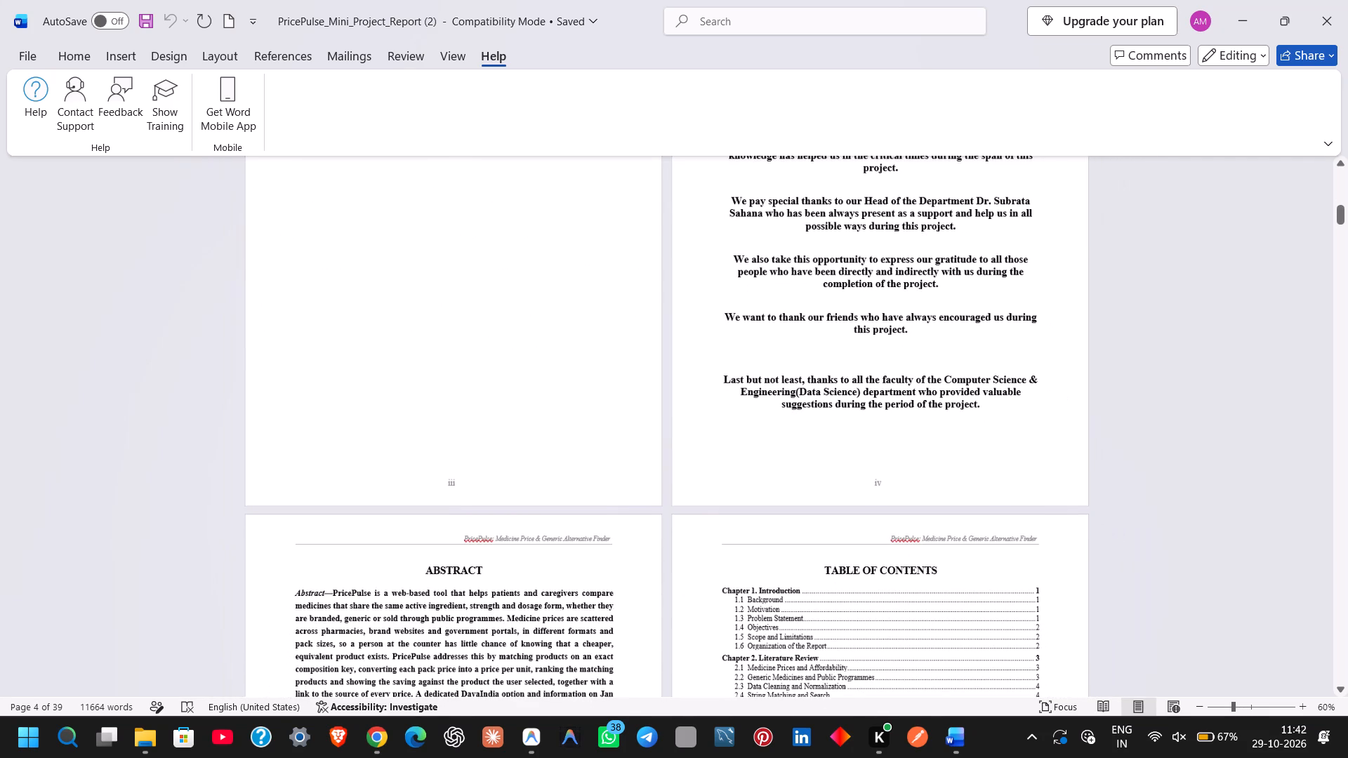
pyautogui.scroll(4, 745, 387)
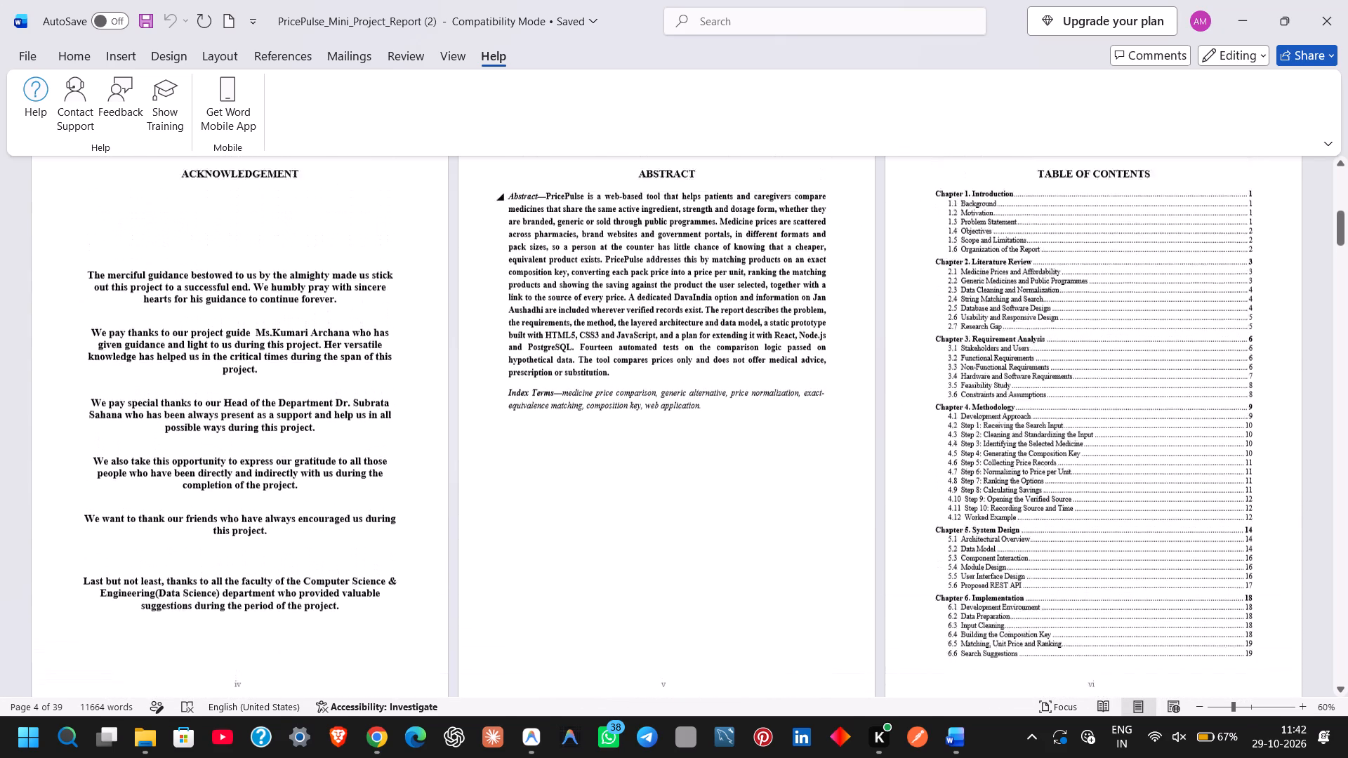
pyautogui.scroll(1, 745, 387)
pyautogui.scroll(-4, 745, 387)
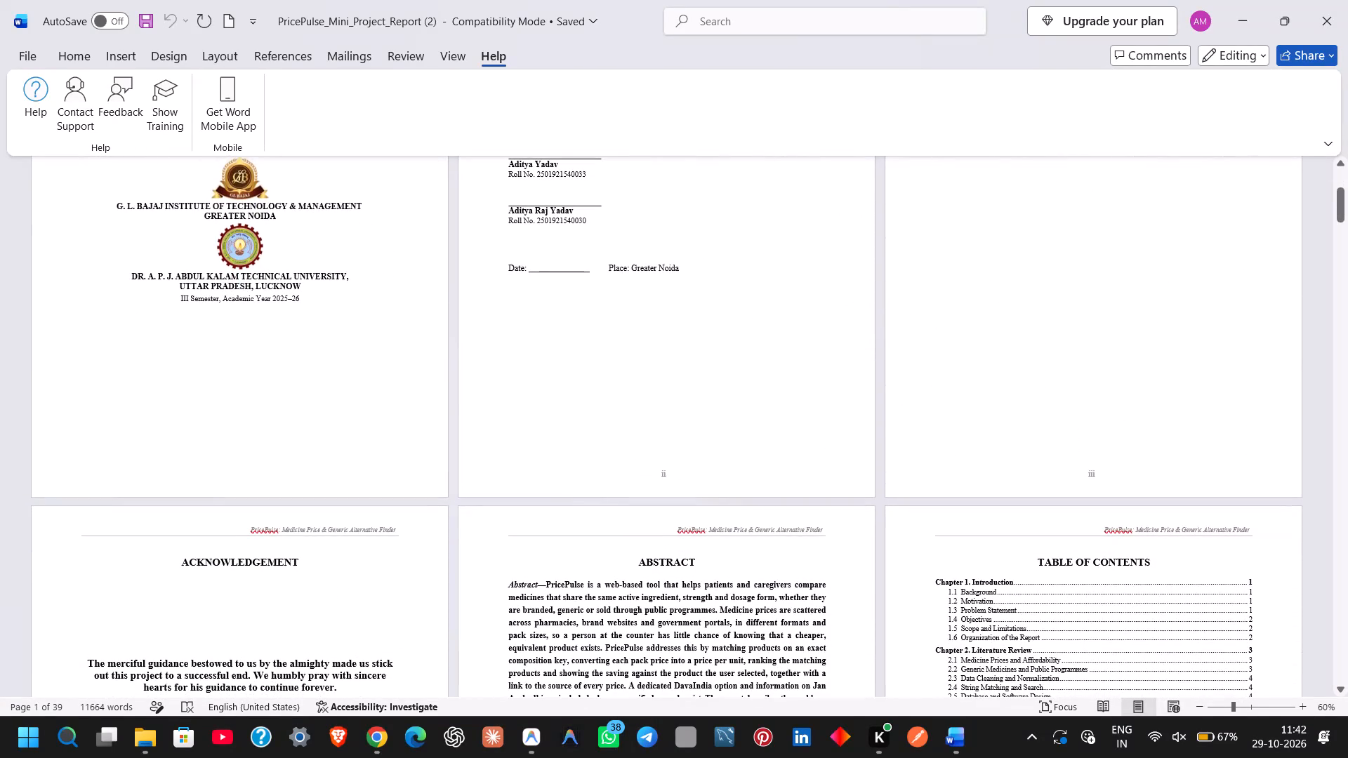
pyautogui.click(195, 662)
pyautogui.click(200, 656)
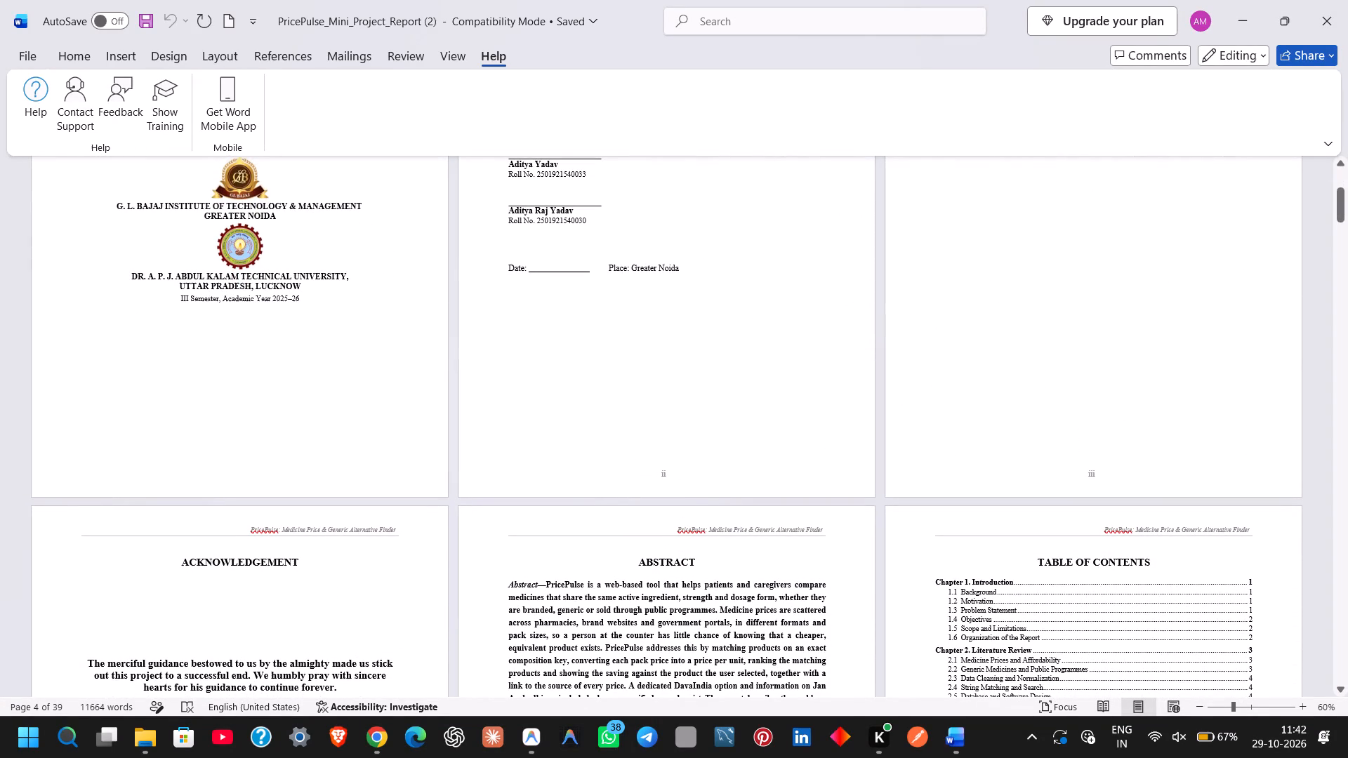
pyautogui.click(206, 646)
pyautogui.press('BackSpace')
pyautogui.press('BackSpace')
pyautogui.press('BackSpace')
pyautogui.press('BackSpace')
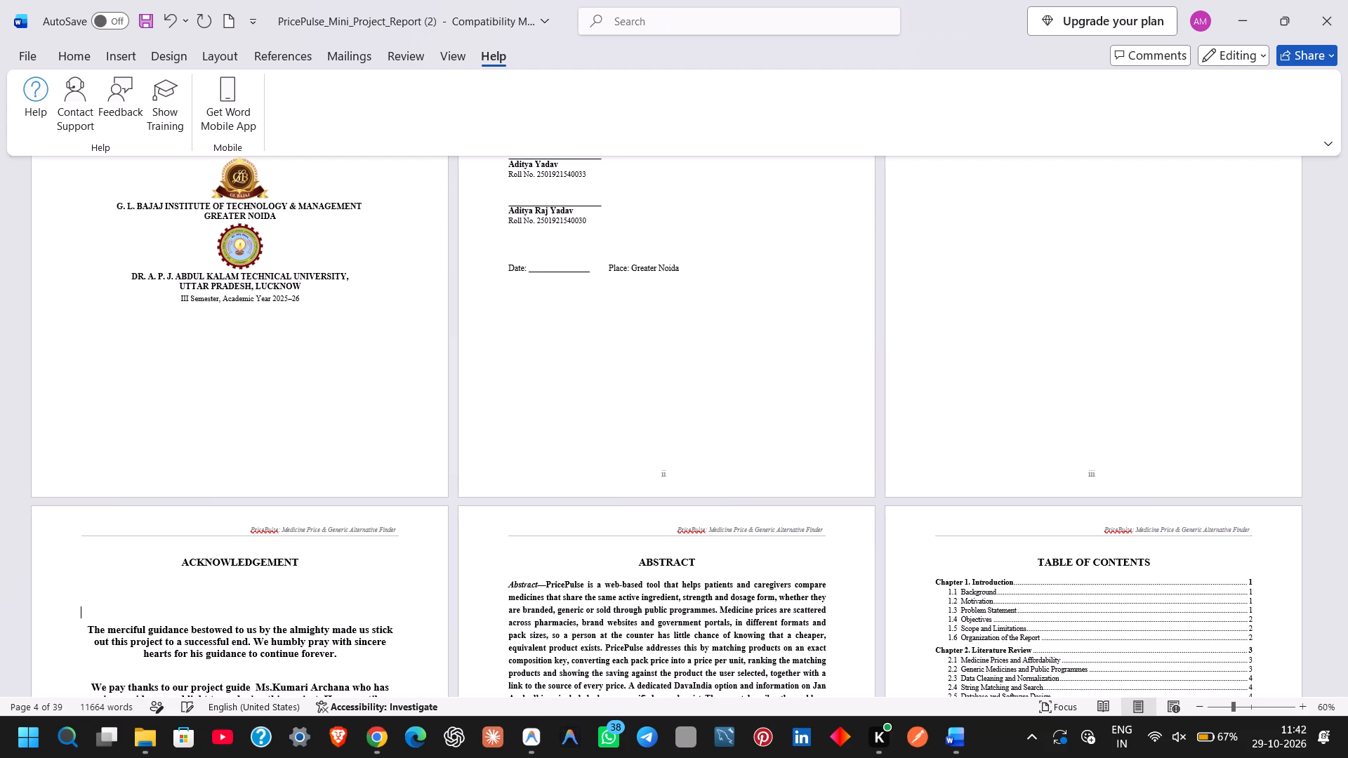
pyautogui.press('BackSpace')
pyautogui.press('BackSpace')
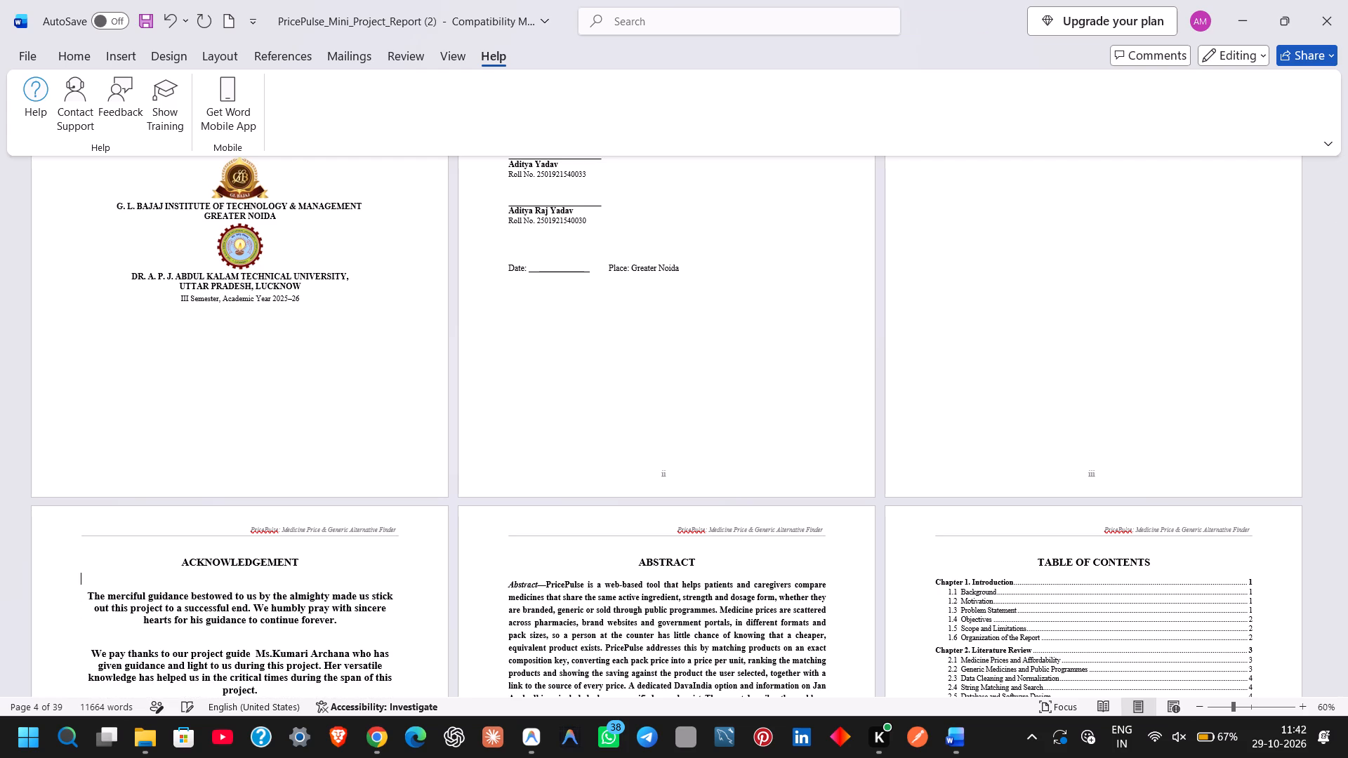
# Remove the bold formatting from all the Acknowledgement paragraphs and save the report.
pyautogui.scroll(-3, 206, 646)
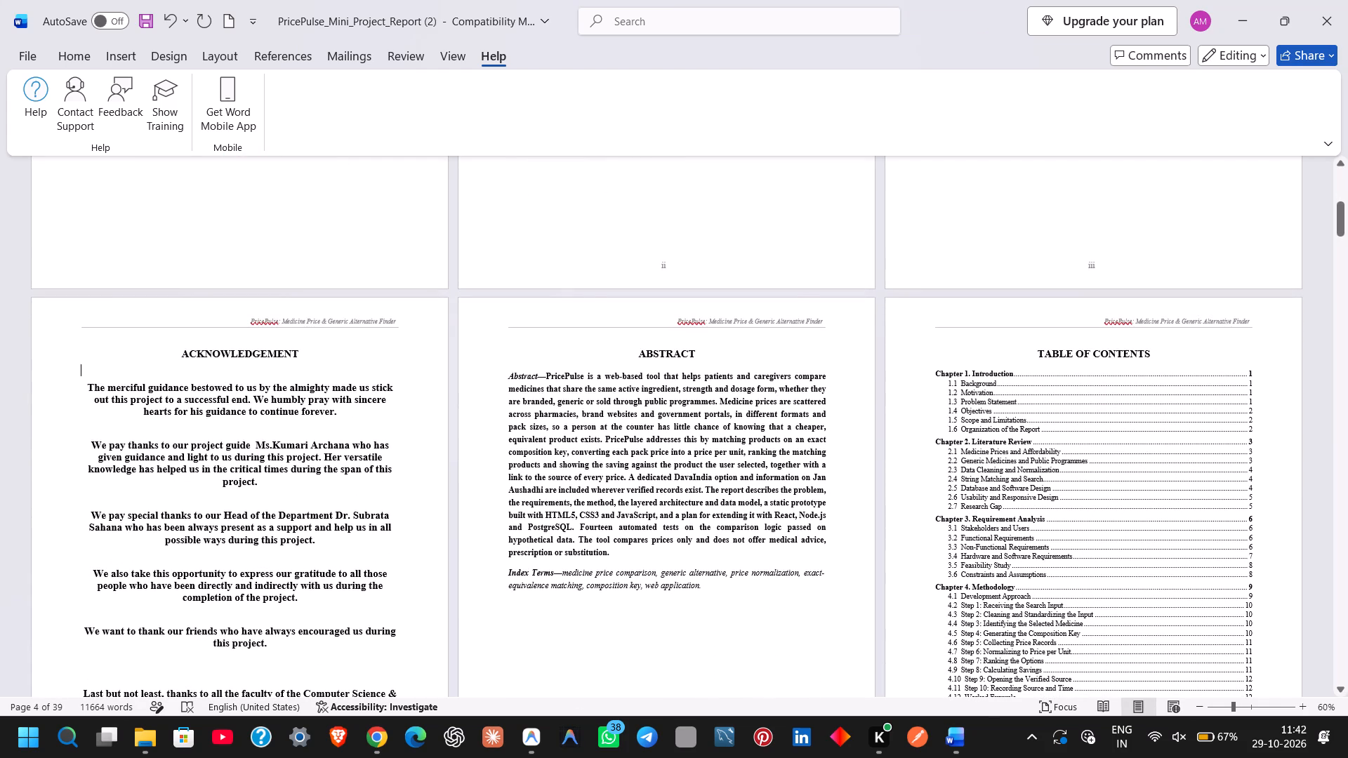
pyautogui.moveTo(85, 378); pyautogui.dragTo(333, 506)
pyautogui.click(348, 471)
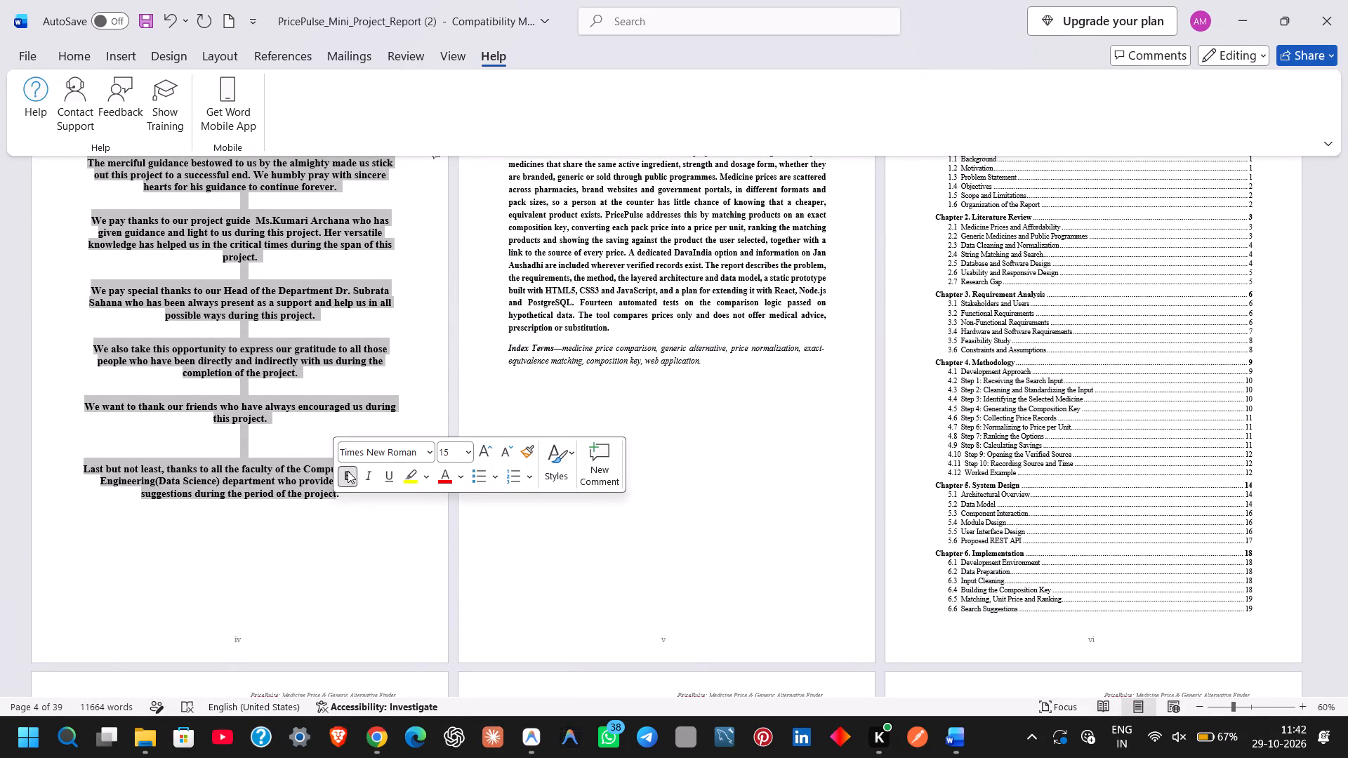
pyautogui.click(336, 522)
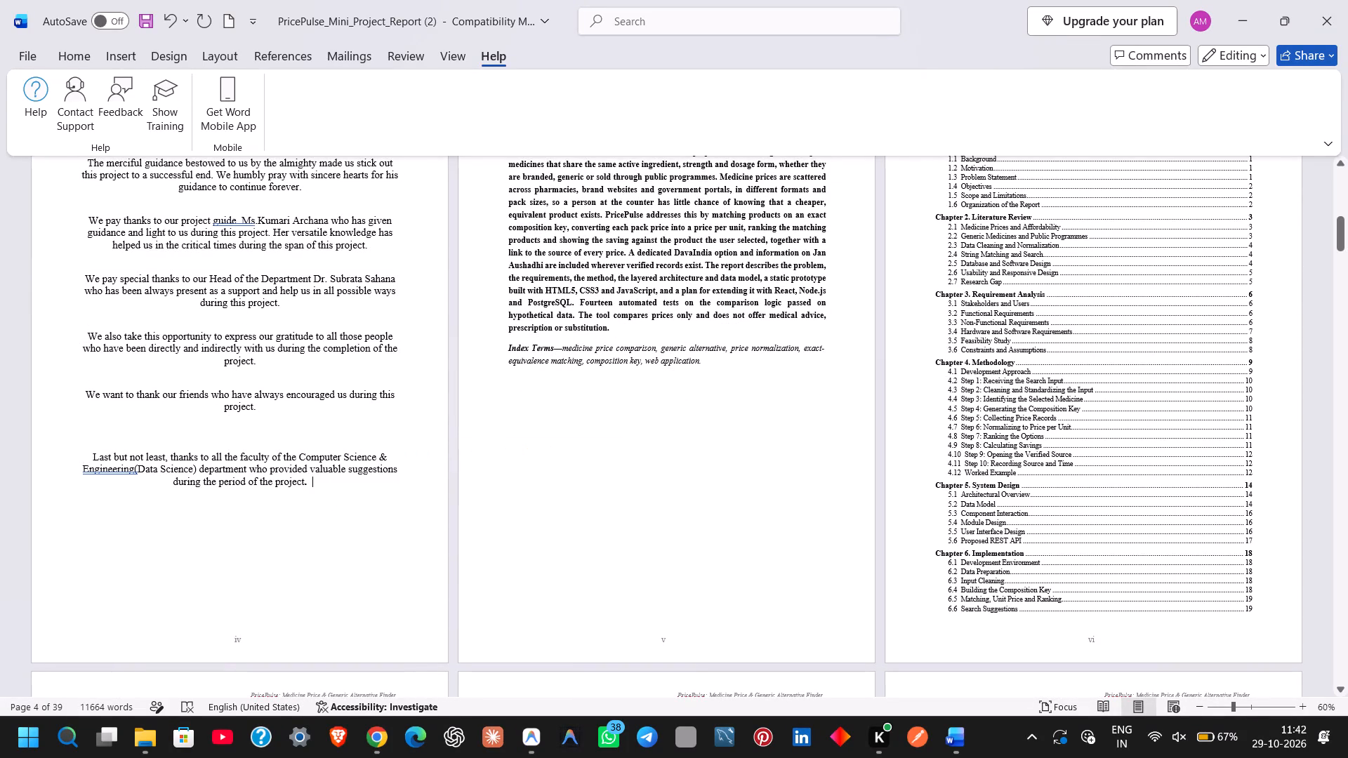
pyautogui.scroll(1, 336, 522)
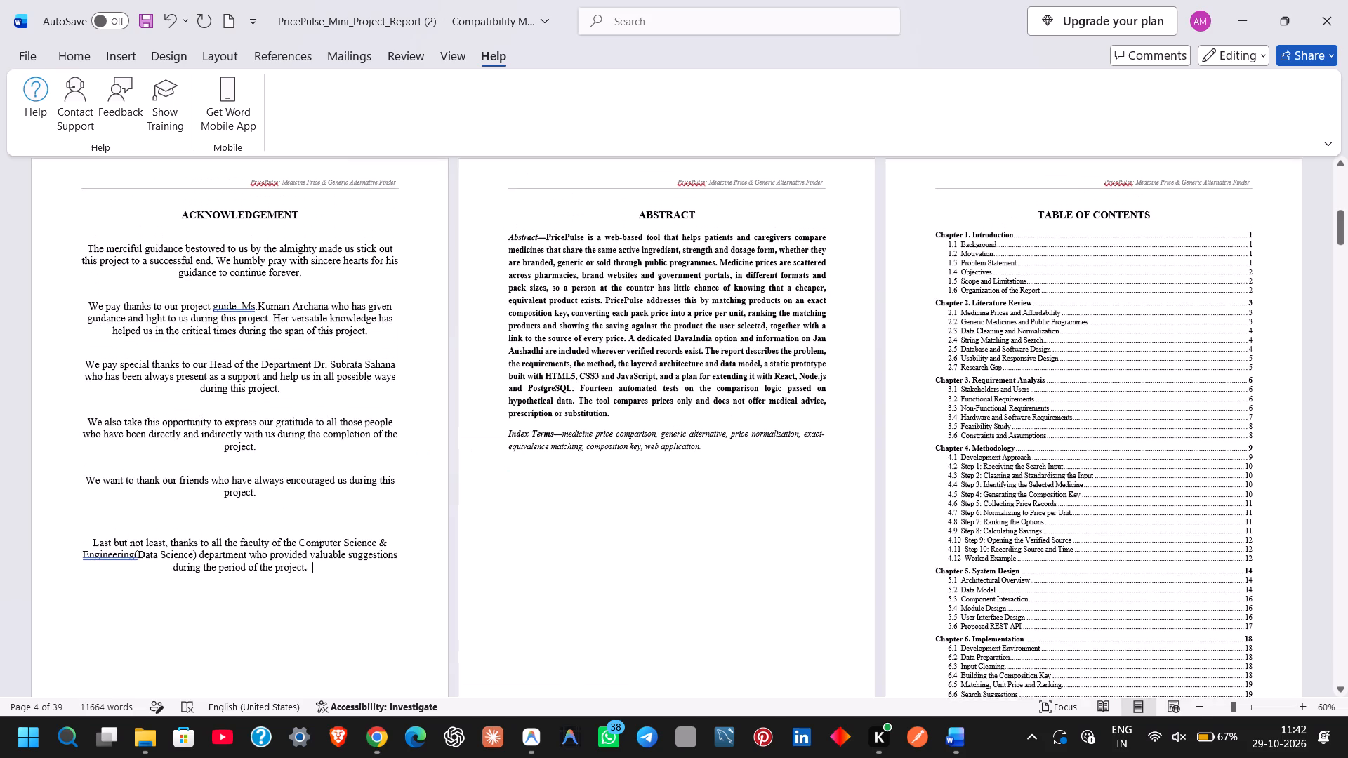
pyautogui.scroll(1, 336, 522)
pyautogui.hotkey('ctrl', 's')
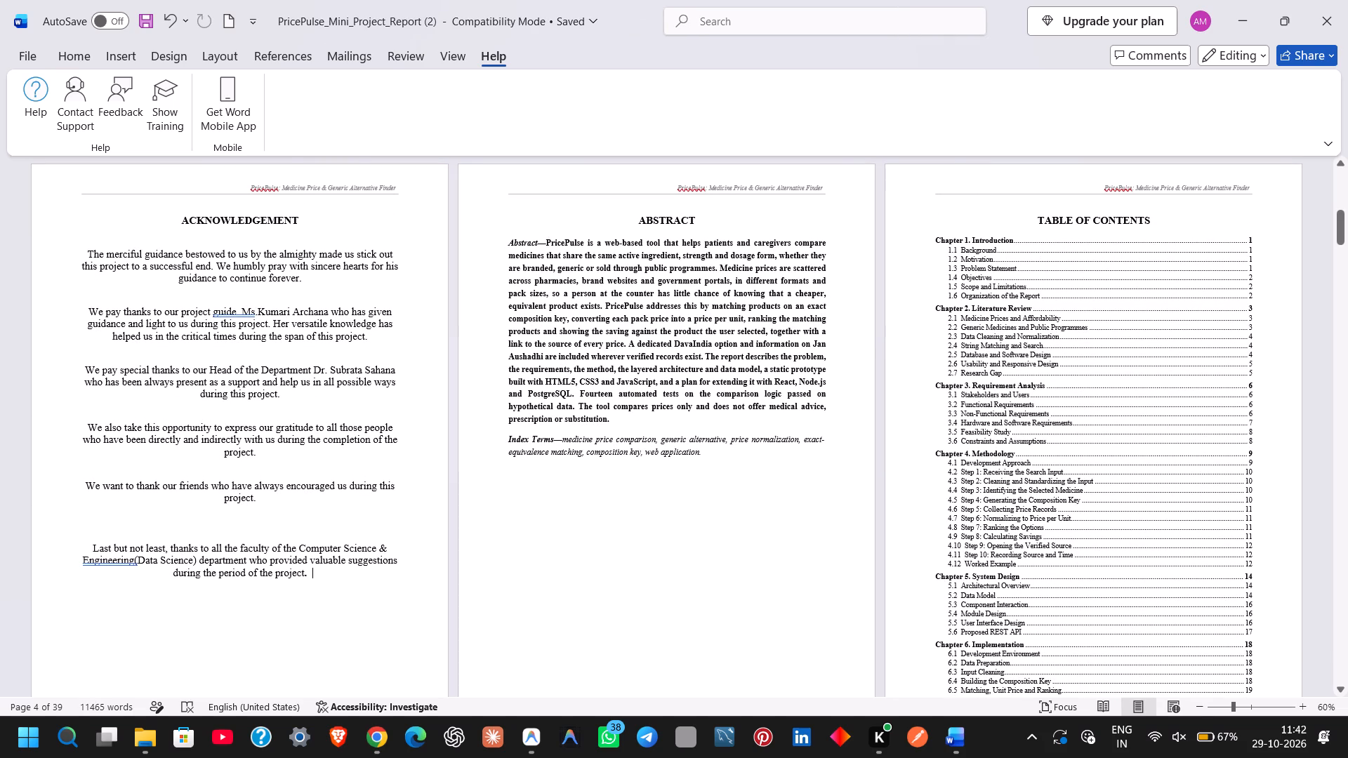
# Remove the bold formatting from the Abstract's body text, leaving the italic "Abstract—" lead-in bold.
pyautogui.click(550, 241)
pyautogui.moveTo(546, 239); pyautogui.dragTo(643, 255)
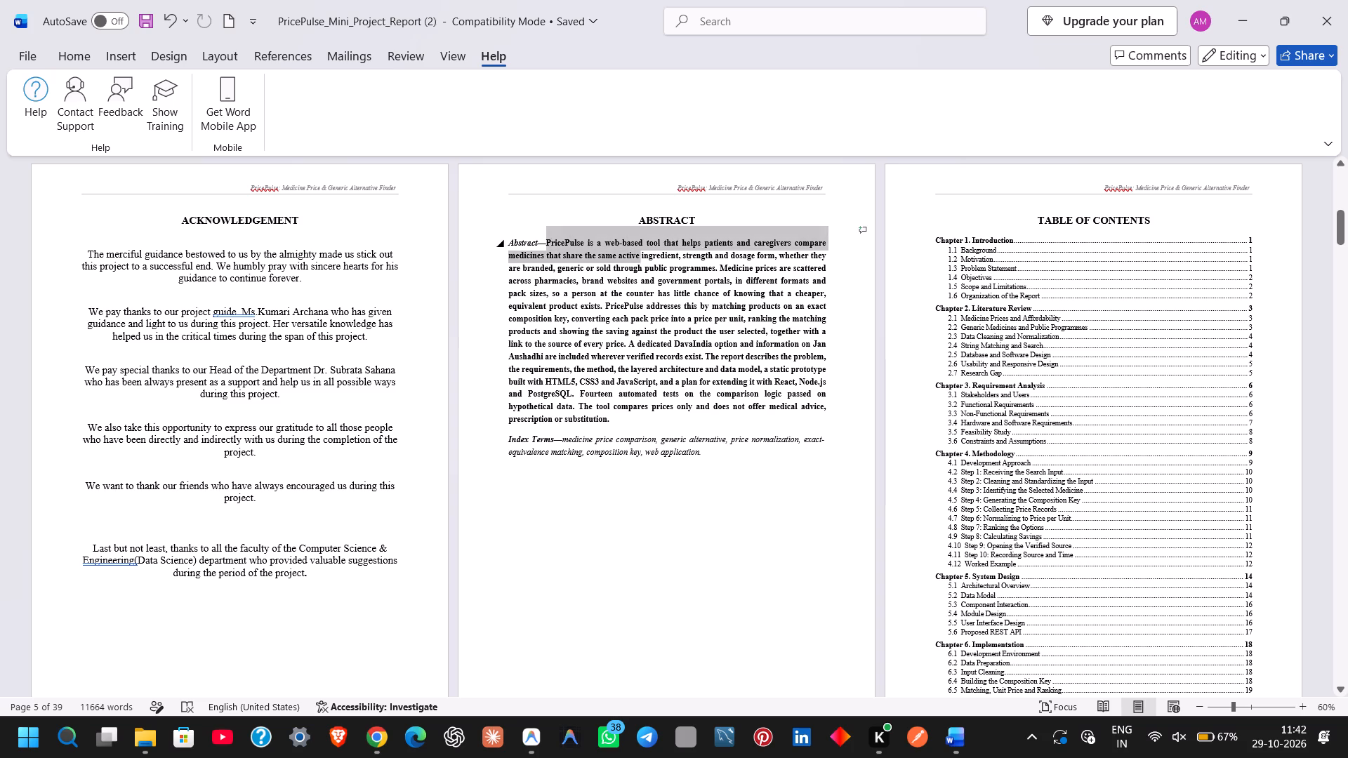
pyautogui.moveTo(643, 255); pyautogui.dragTo(713, 259)
pyautogui.moveTo(713, 259); pyautogui.dragTo(705, 268)
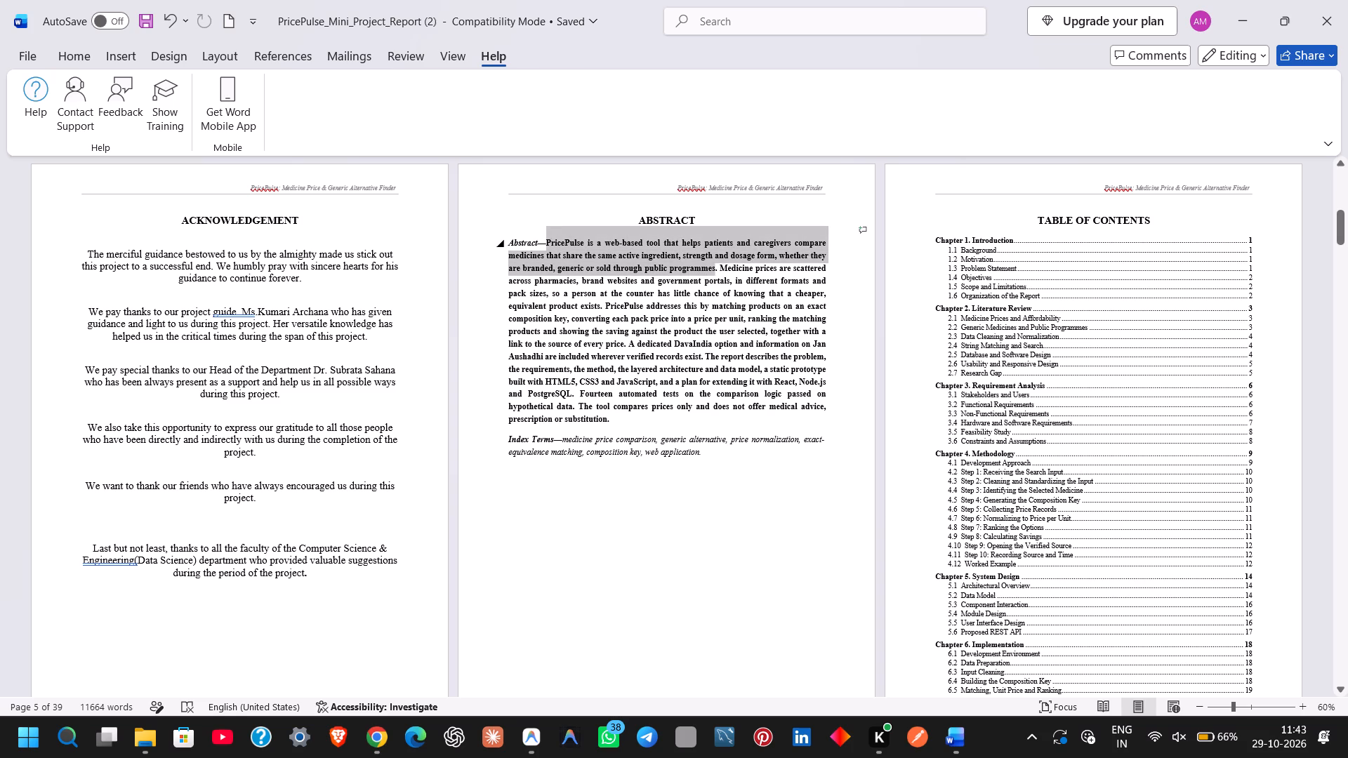
pyautogui.moveTo(705, 268); pyautogui.dragTo(642, 275)
pyautogui.moveTo(642, 275); pyautogui.dragTo(649, 299)
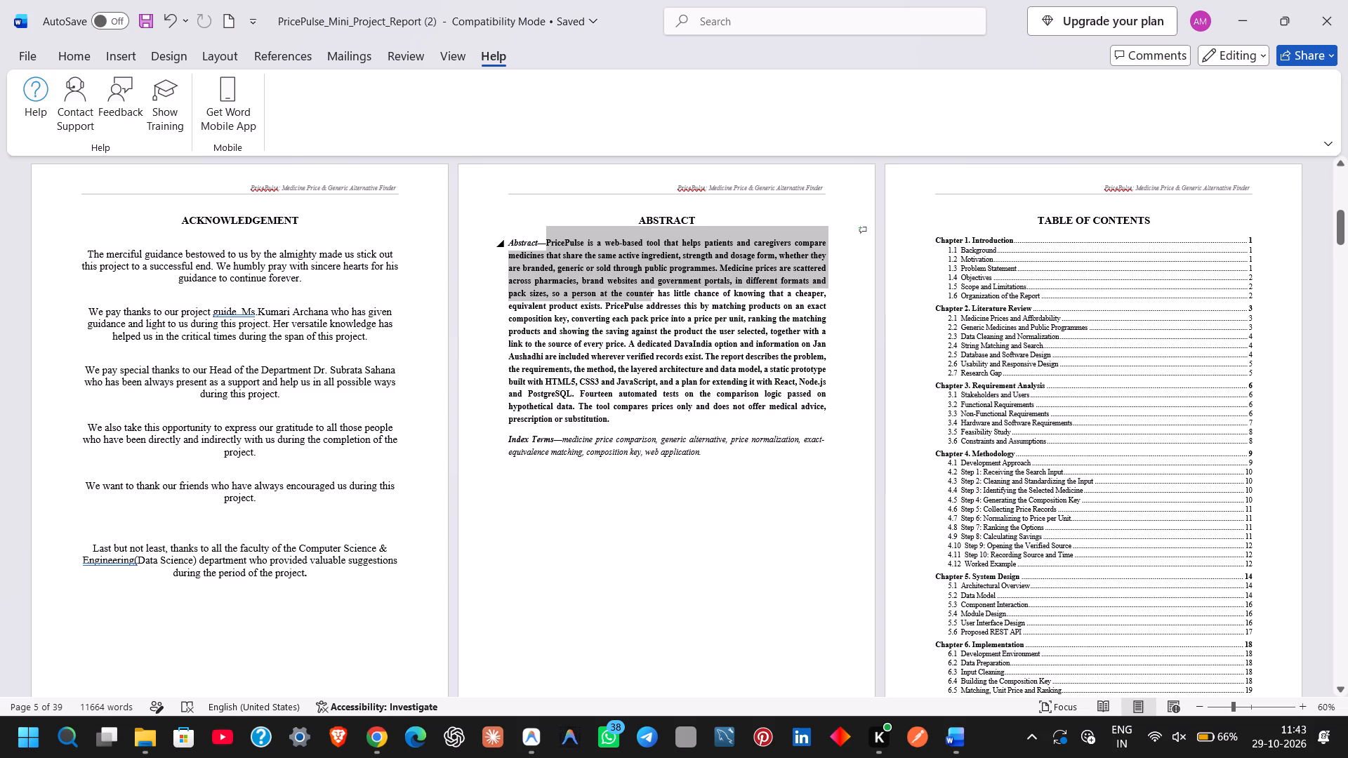
pyautogui.moveTo(649, 299); pyautogui.dragTo(626, 310)
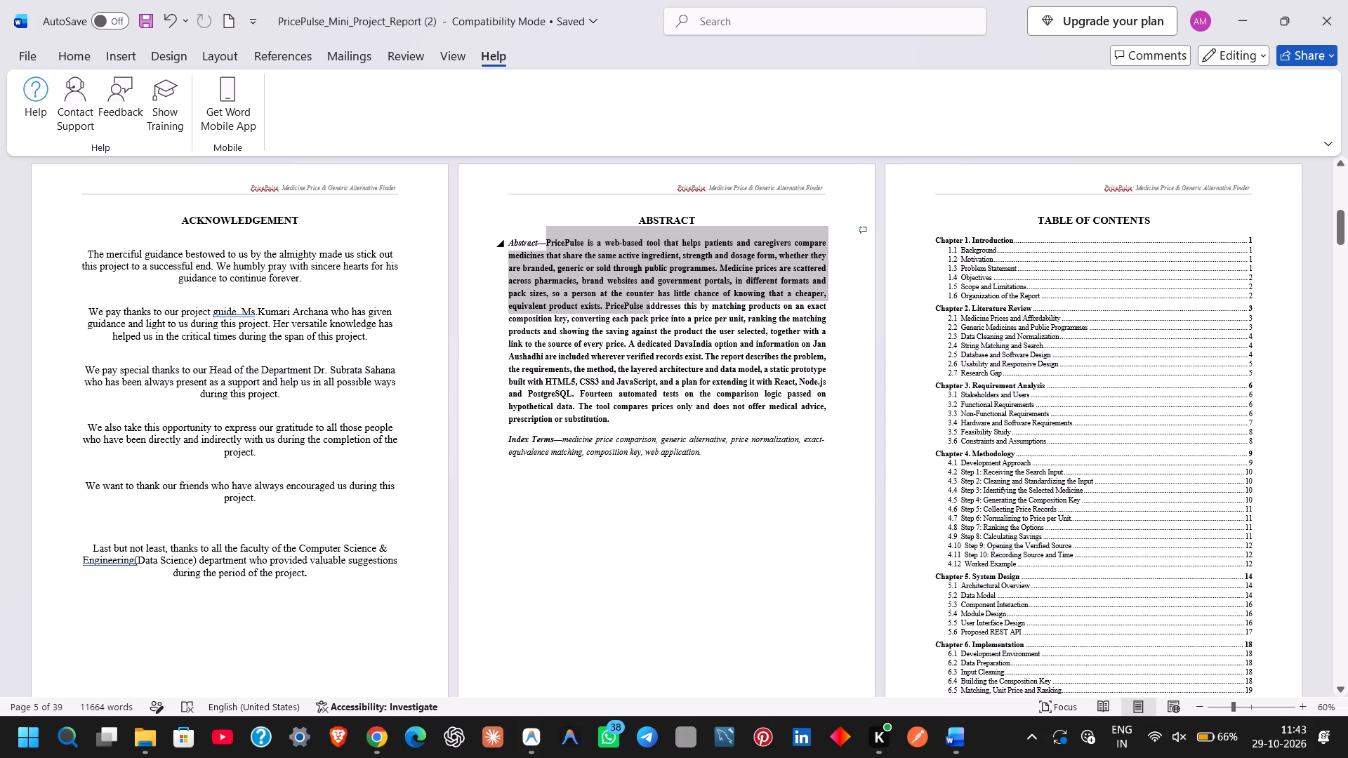
pyautogui.moveTo(626, 310); pyautogui.dragTo(751, 347)
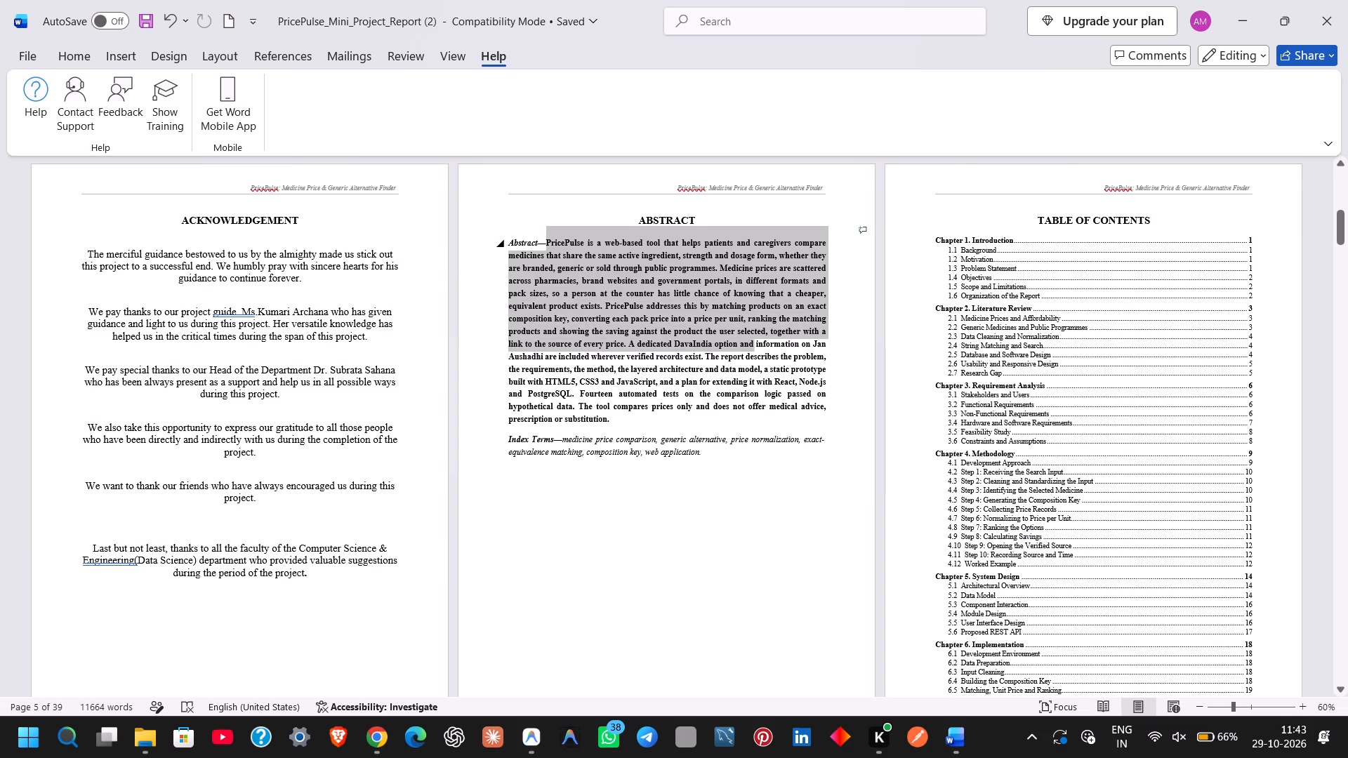
pyautogui.moveTo(751, 347); pyautogui.dragTo(764, 367)
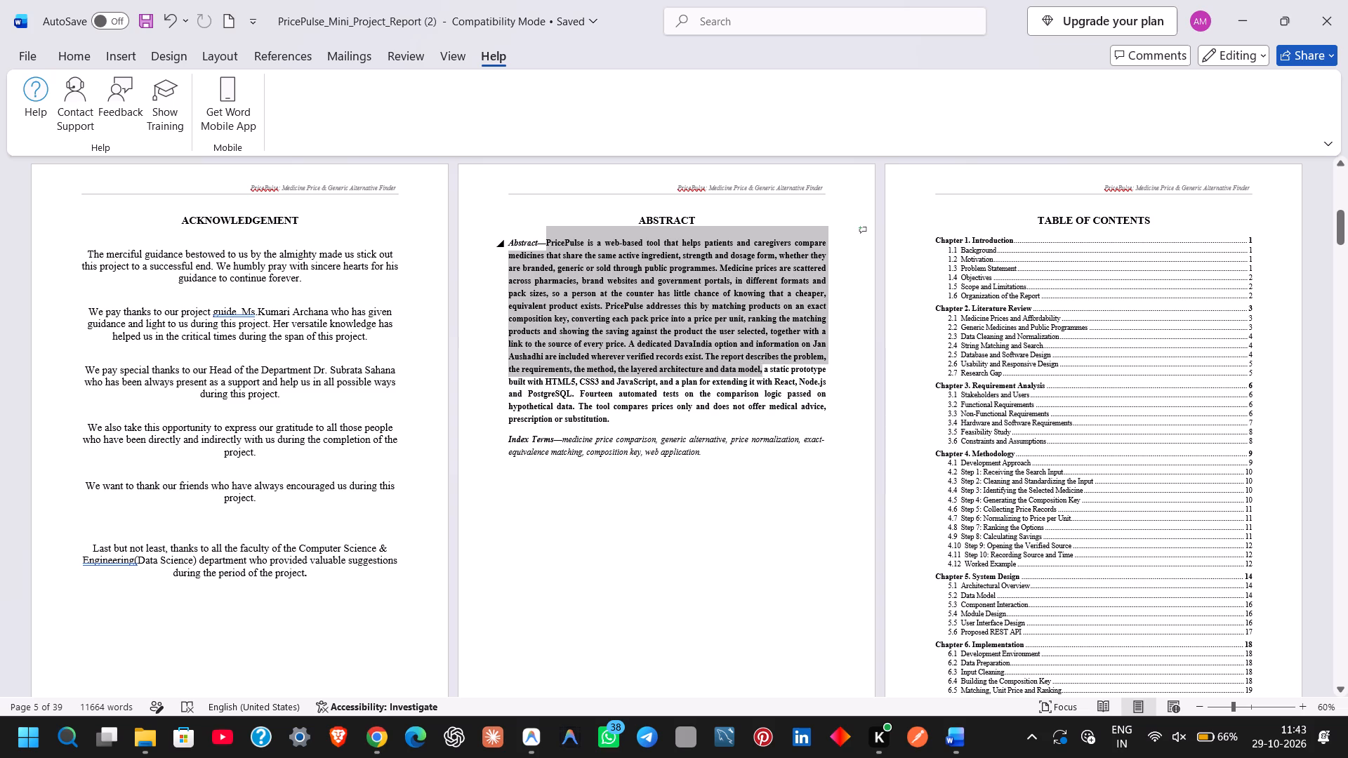
pyautogui.moveTo(764, 367); pyautogui.dragTo(623, 416)
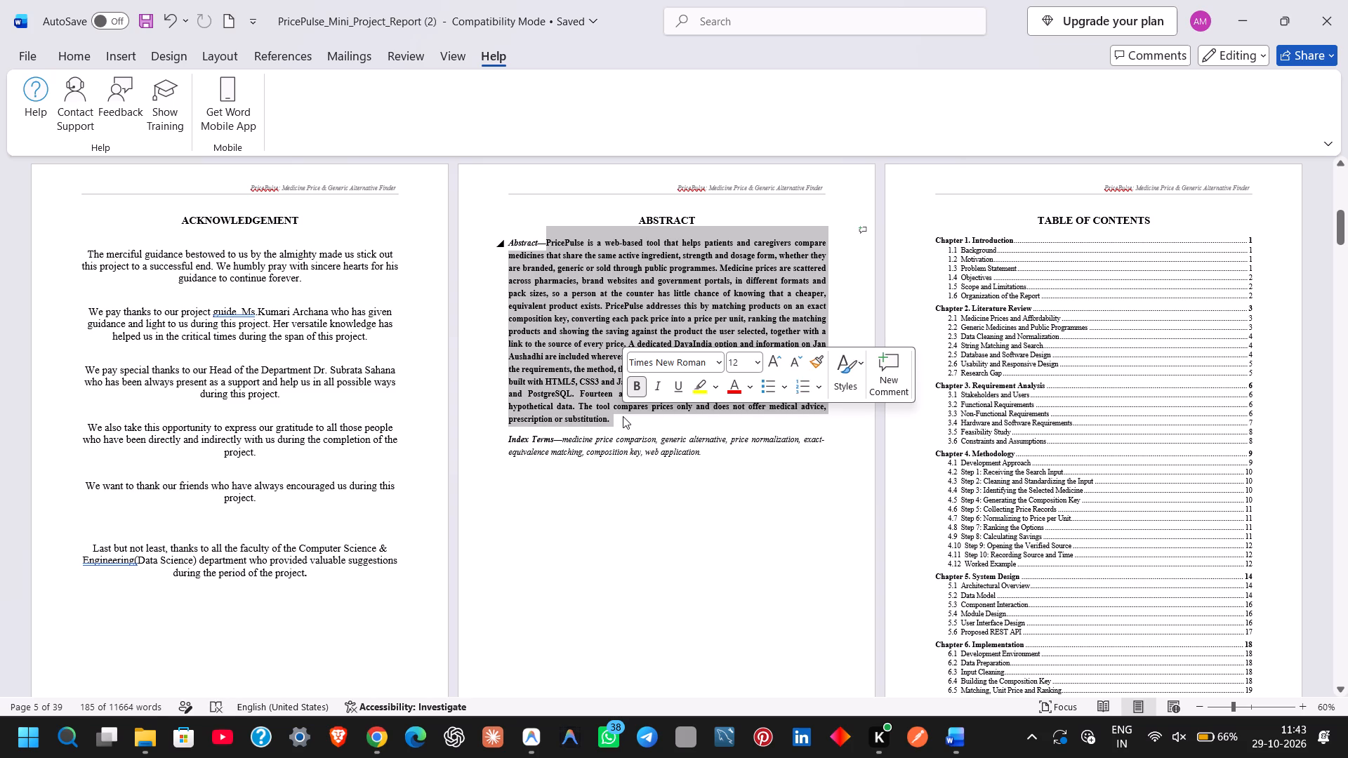
pyautogui.click(645, 389)
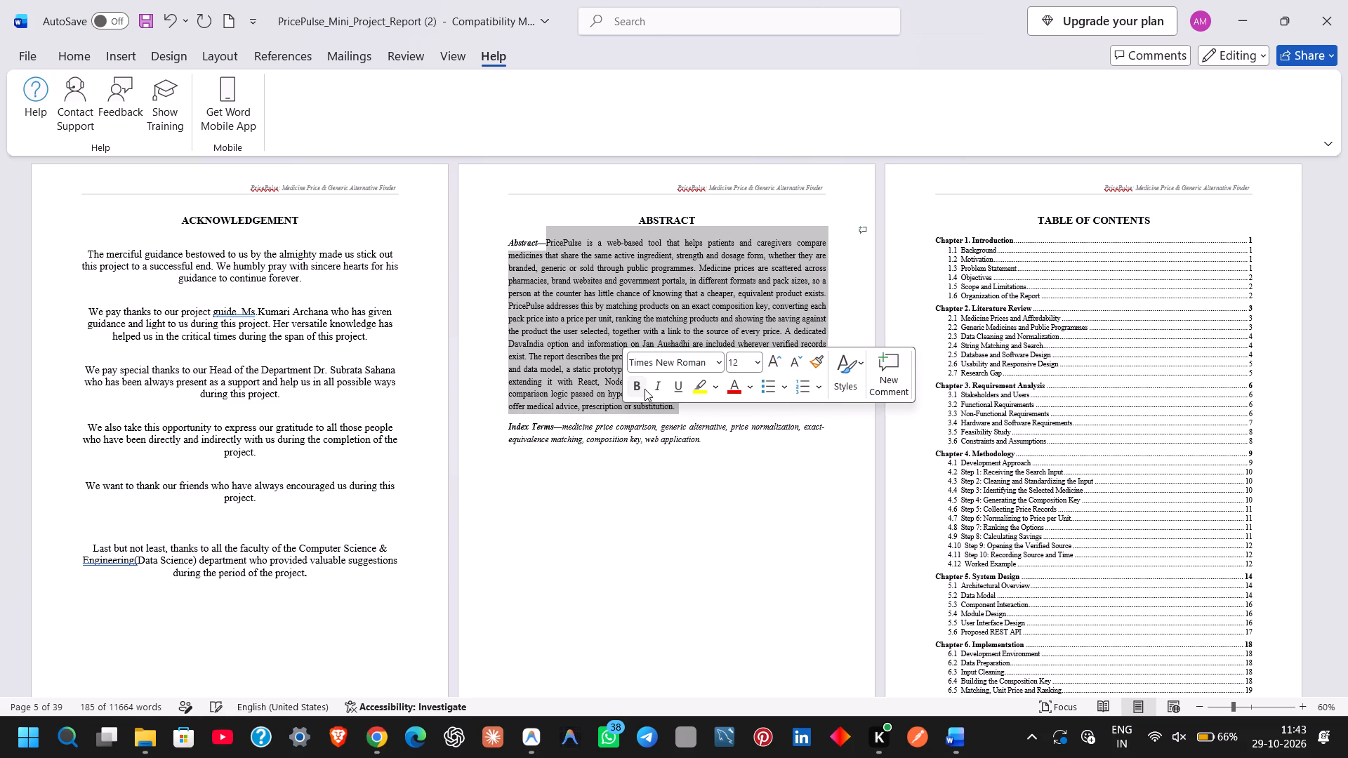
pyautogui.click(645, 389)
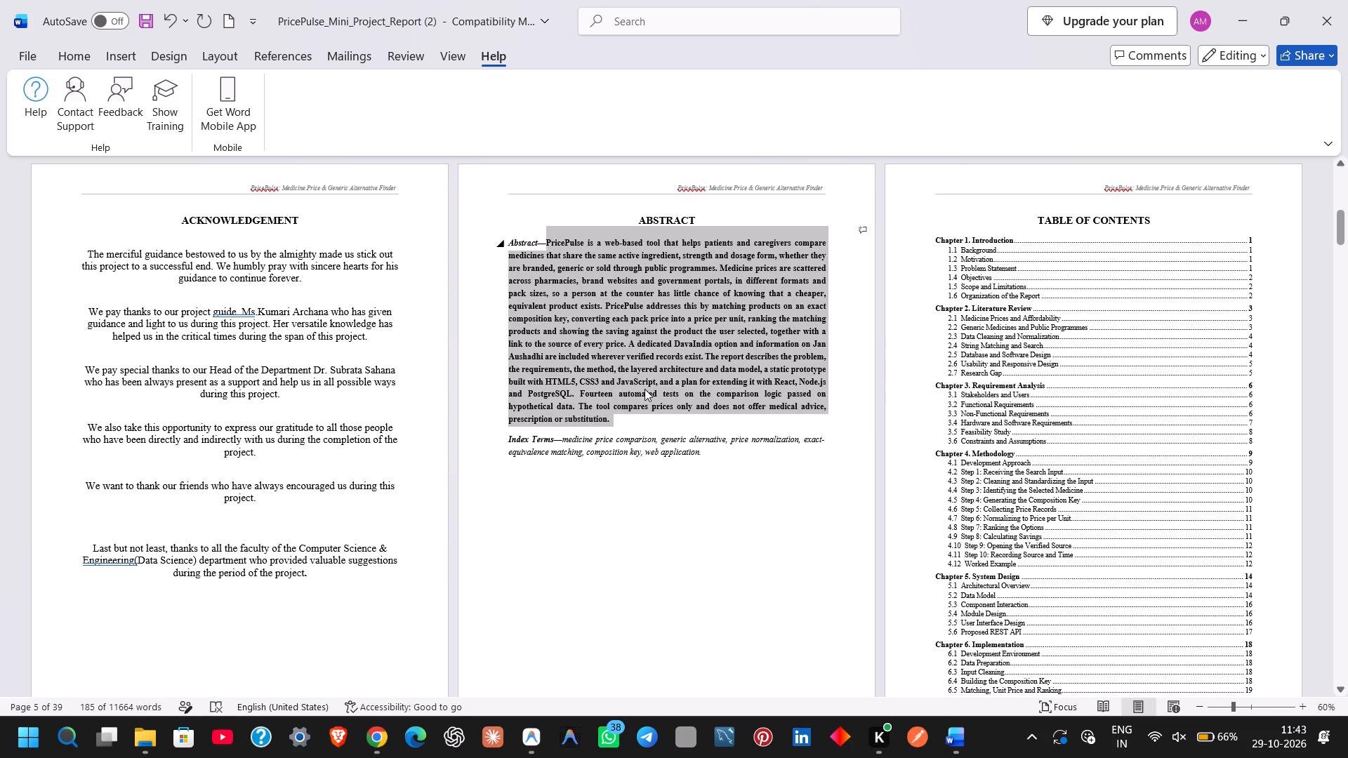
pyautogui.keyDown('ctrl'); pyautogui.scroll(9, 645, 389); pyautogui.keyUp('ctrl')
pyautogui.scroll(1, 645, 389)
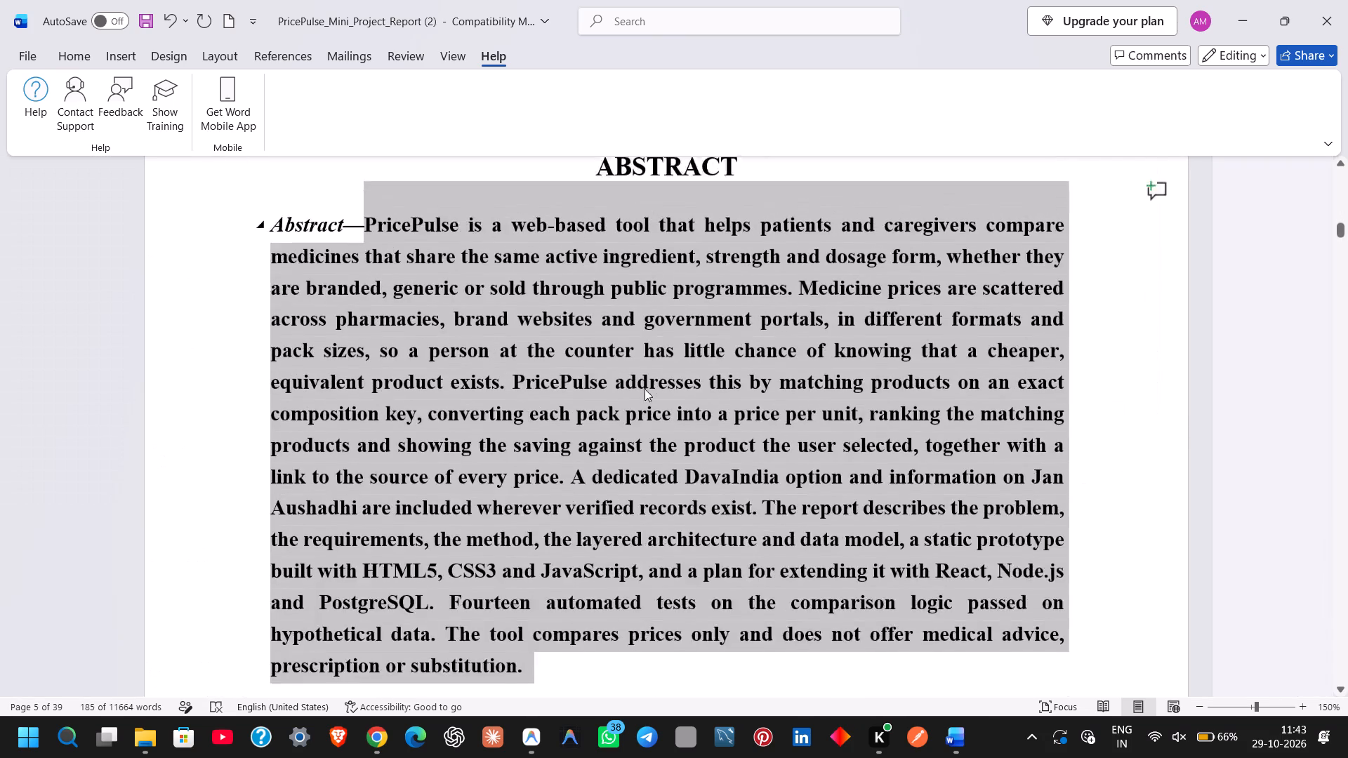
pyautogui.scroll(1, 645, 389)
pyautogui.scroll(-2, 645, 387)
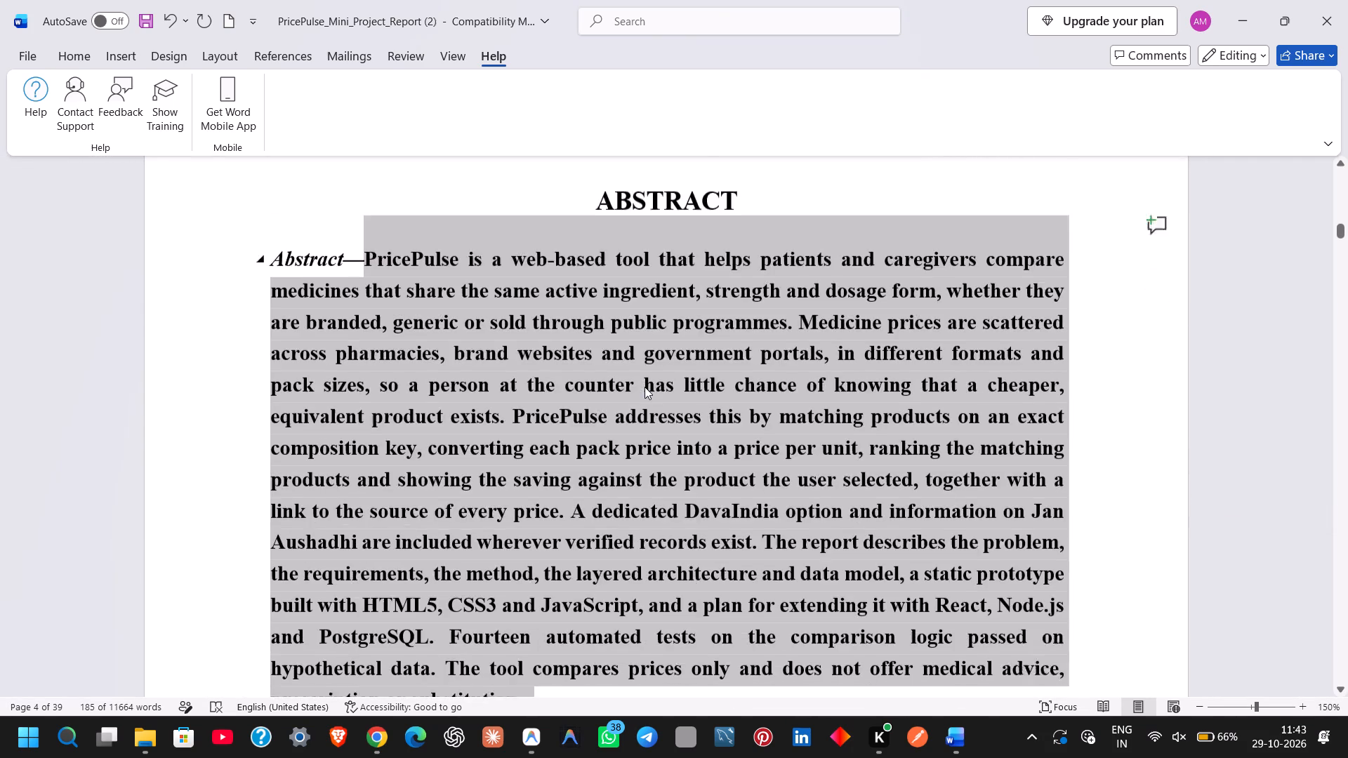
pyautogui.scroll(-1, 645, 387)
pyautogui.rightClick(645, 387)
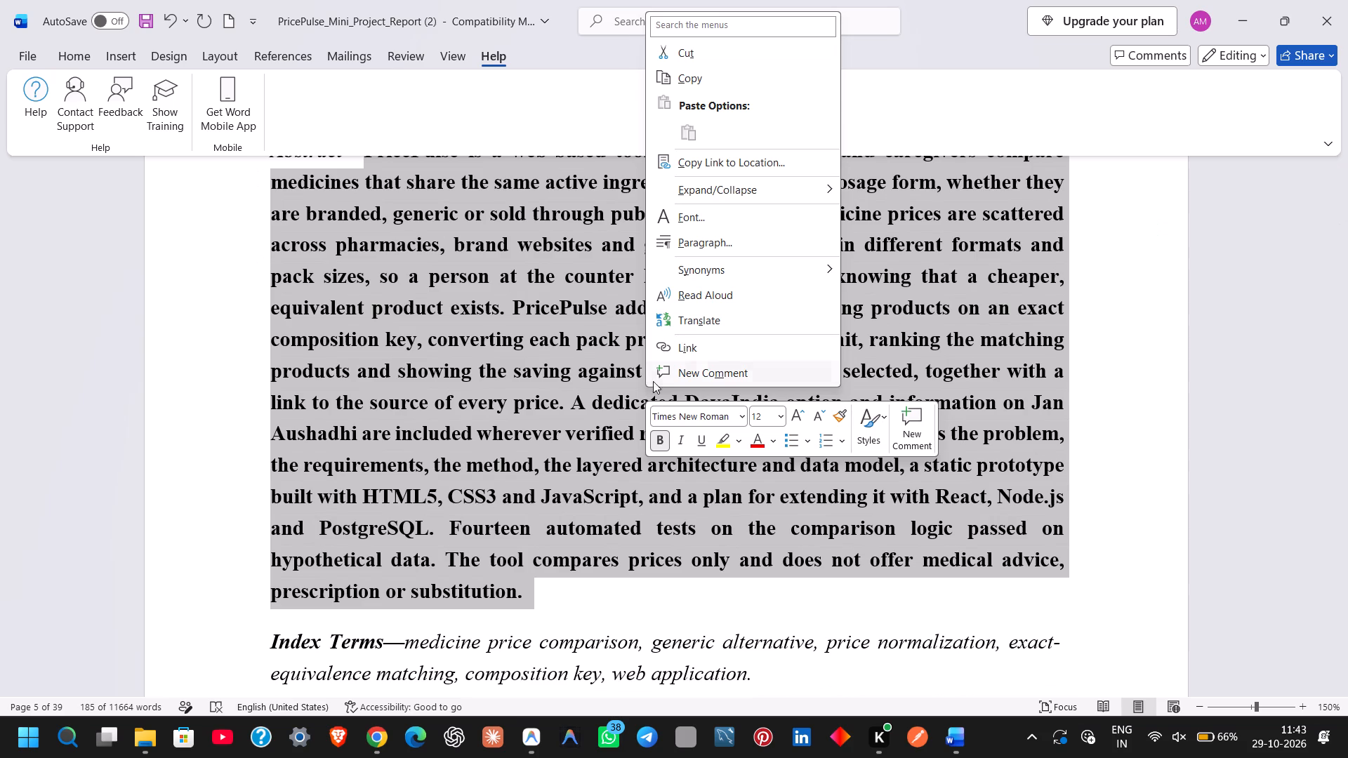
pyautogui.click(654, 437)
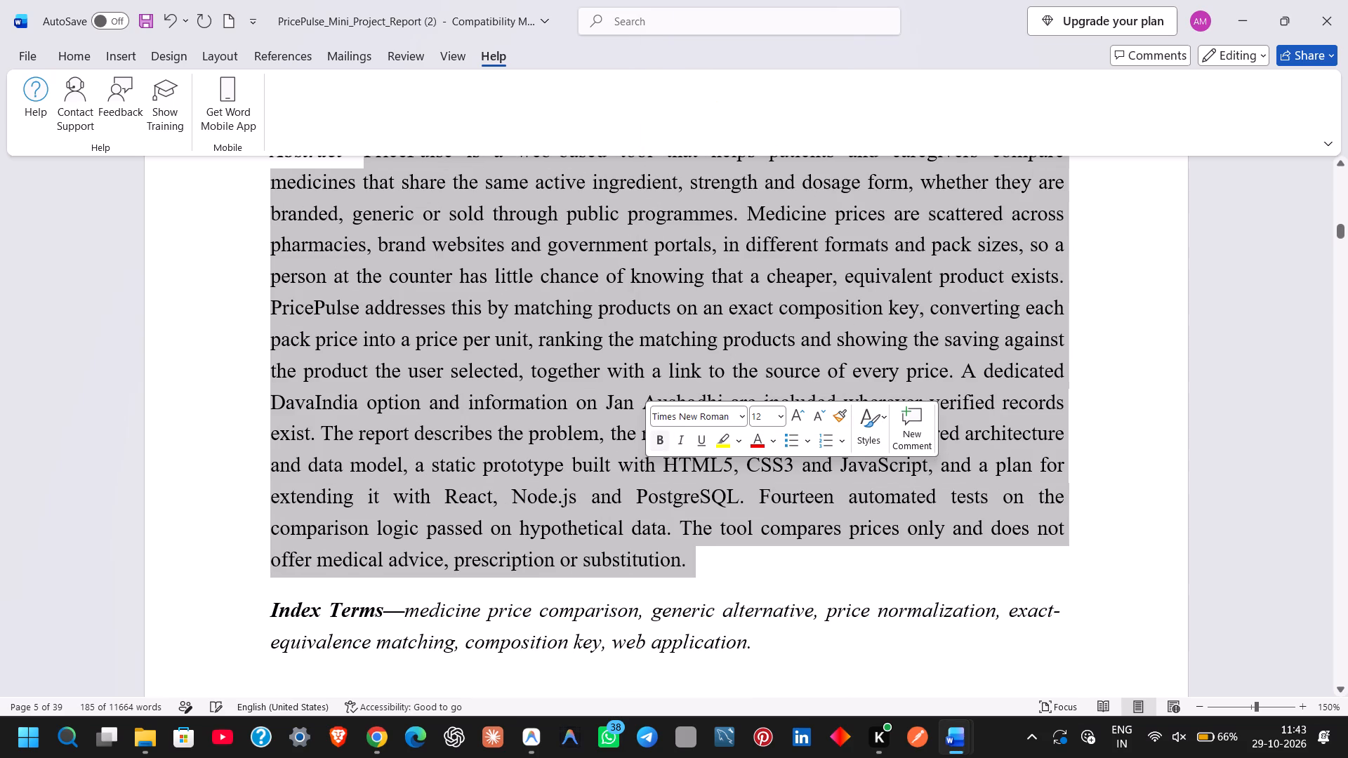
pyautogui.click(235, 525)
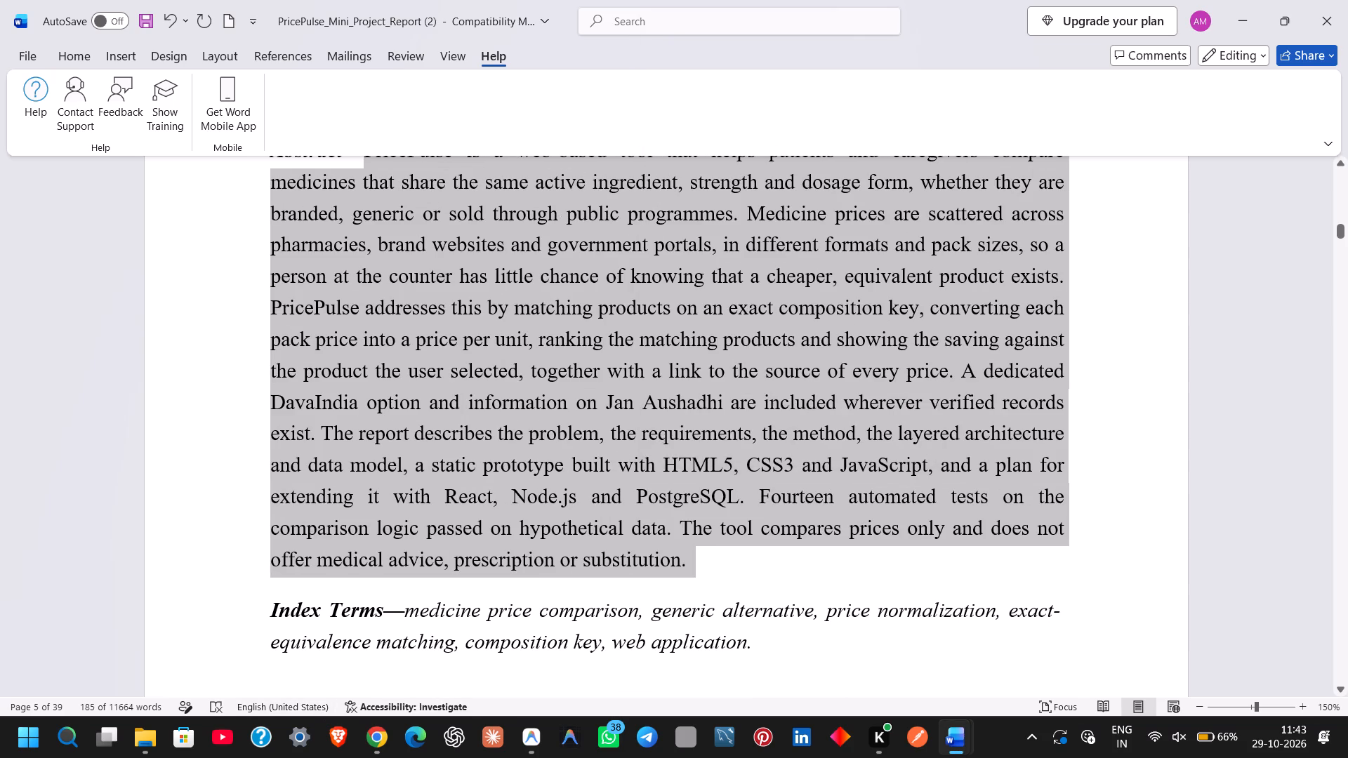
# Review the report from the Abstract through the contents lists, all chapters and the References to Appendix C, checking layout and formatting.
pyautogui.scroll(1, 235, 525)
pyautogui.keyDown('ctrl'); pyautogui.scroll(-1, 235, 525); pyautogui.keyUp('ctrl')
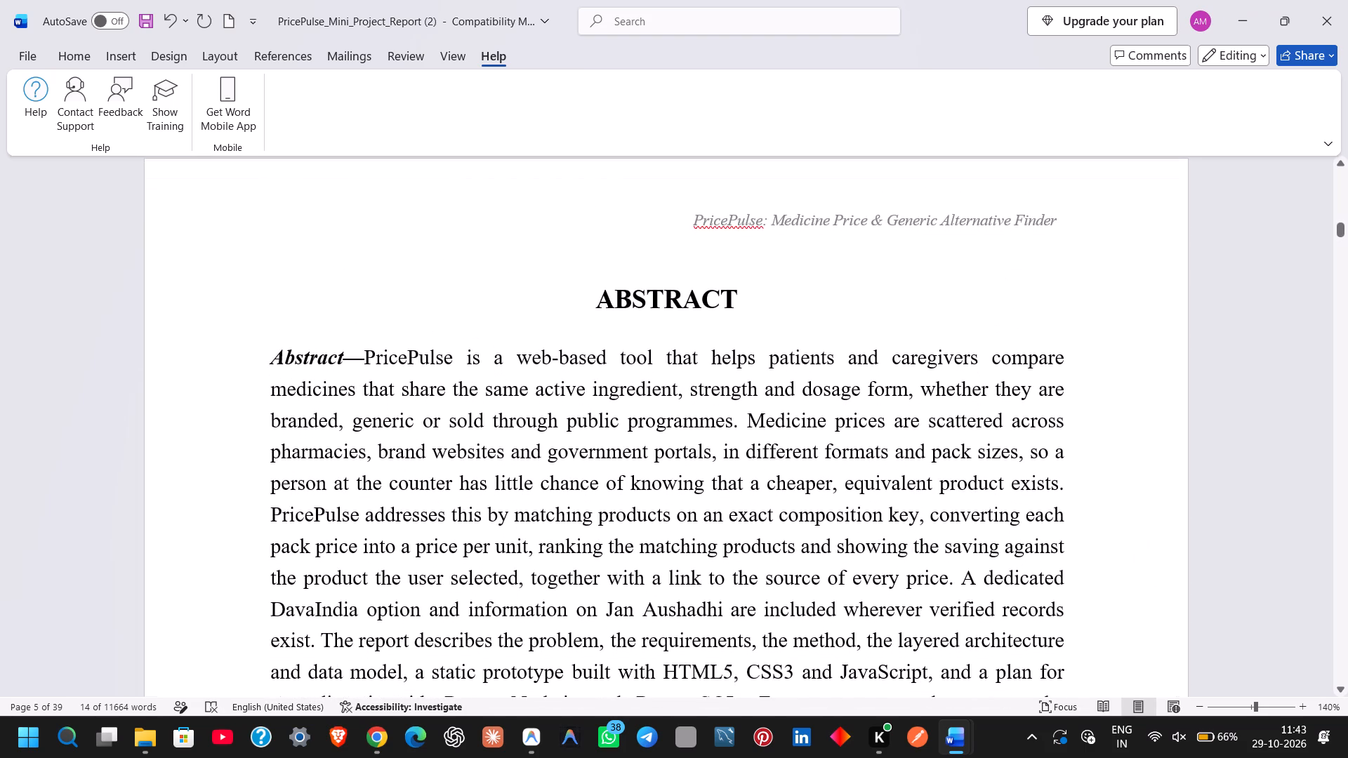
pyautogui.keyDown('ctrl'); pyautogui.scroll(-8, 235, 525); pyautogui.keyUp('ctrl')
pyautogui.scroll(-12, 235, 525)
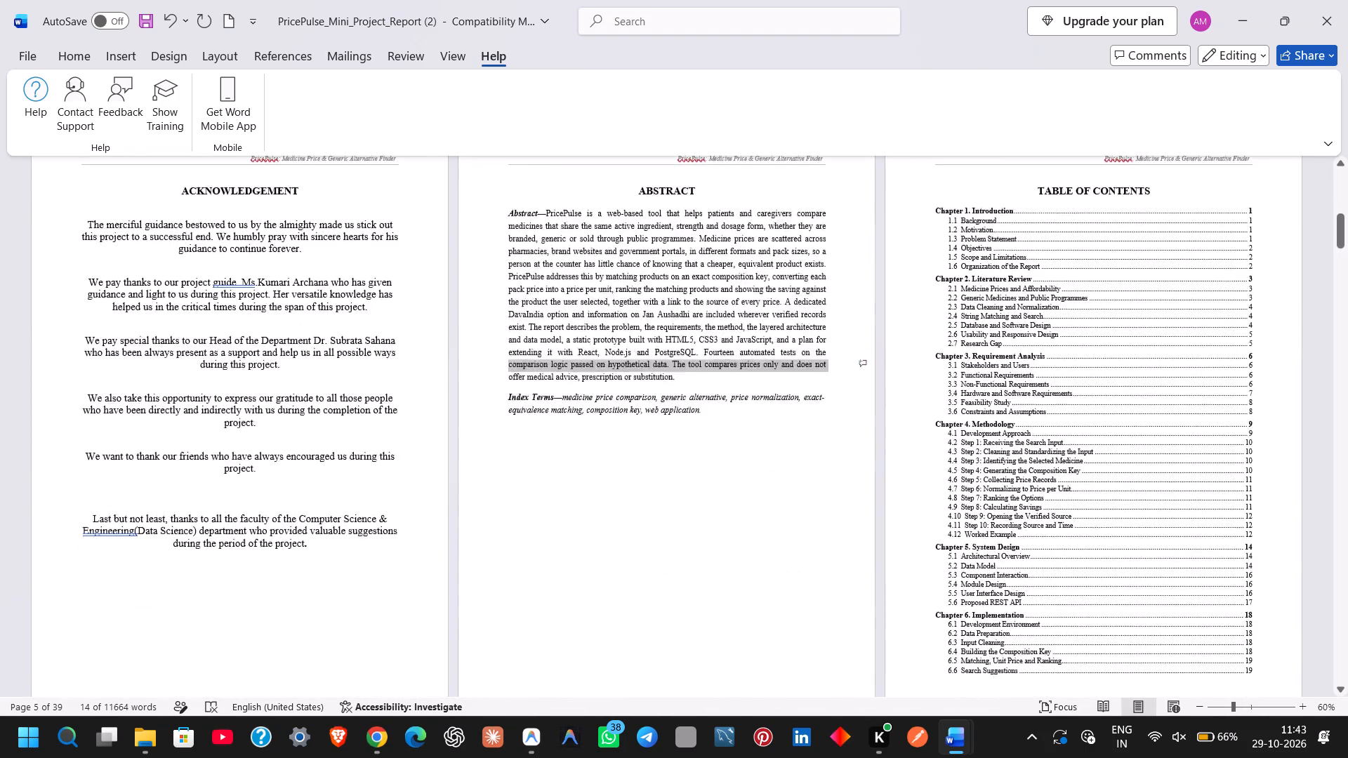
pyautogui.scroll(-7, 235, 525)
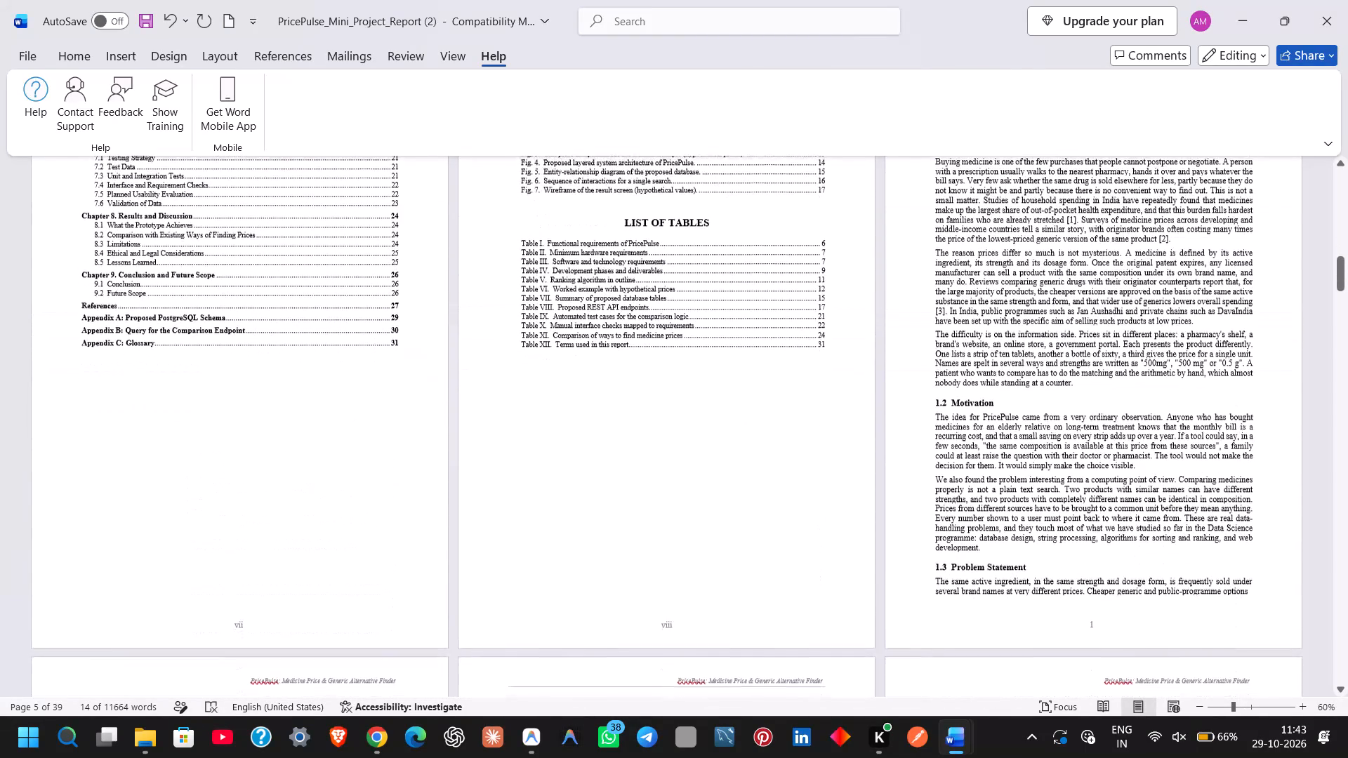
pyautogui.scroll(-8, 235, 525)
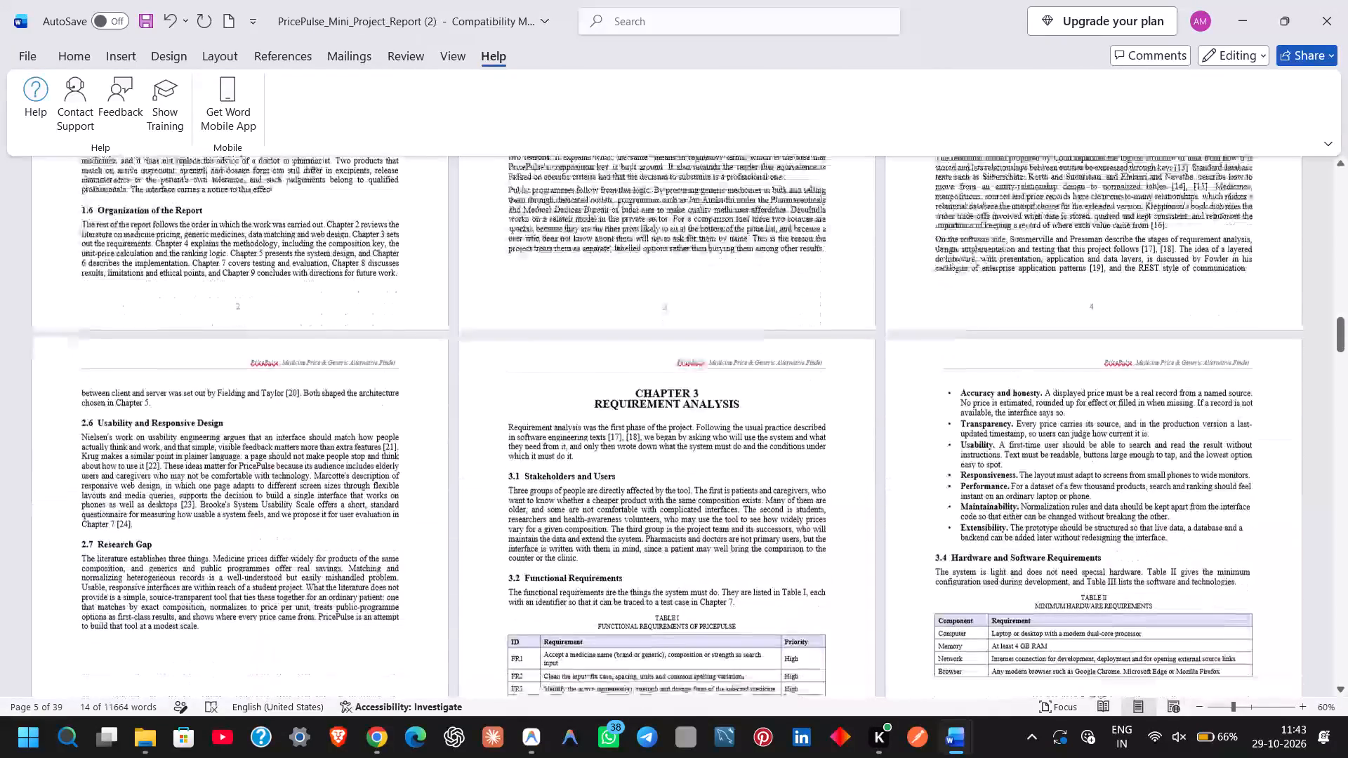
pyautogui.scroll(-9, 235, 525)
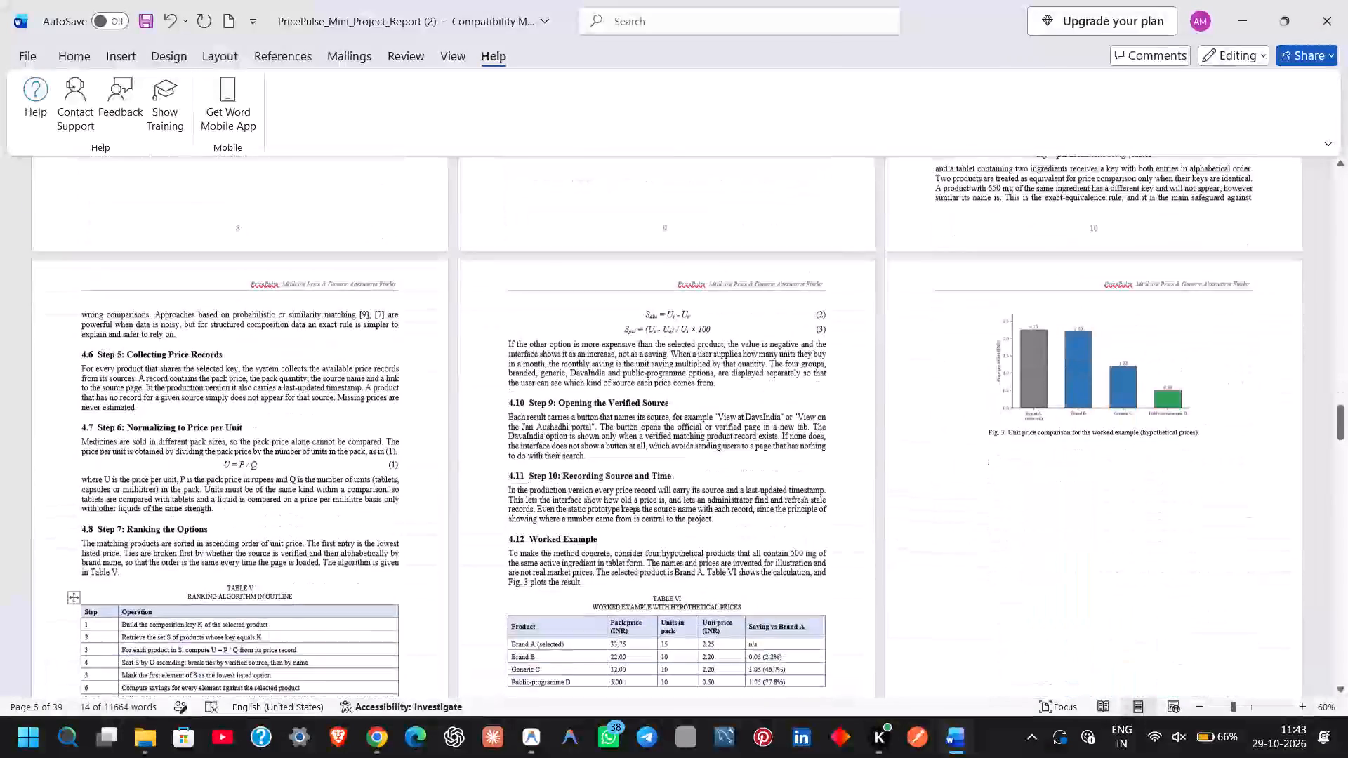
pyautogui.scroll(-8, 235, 525)
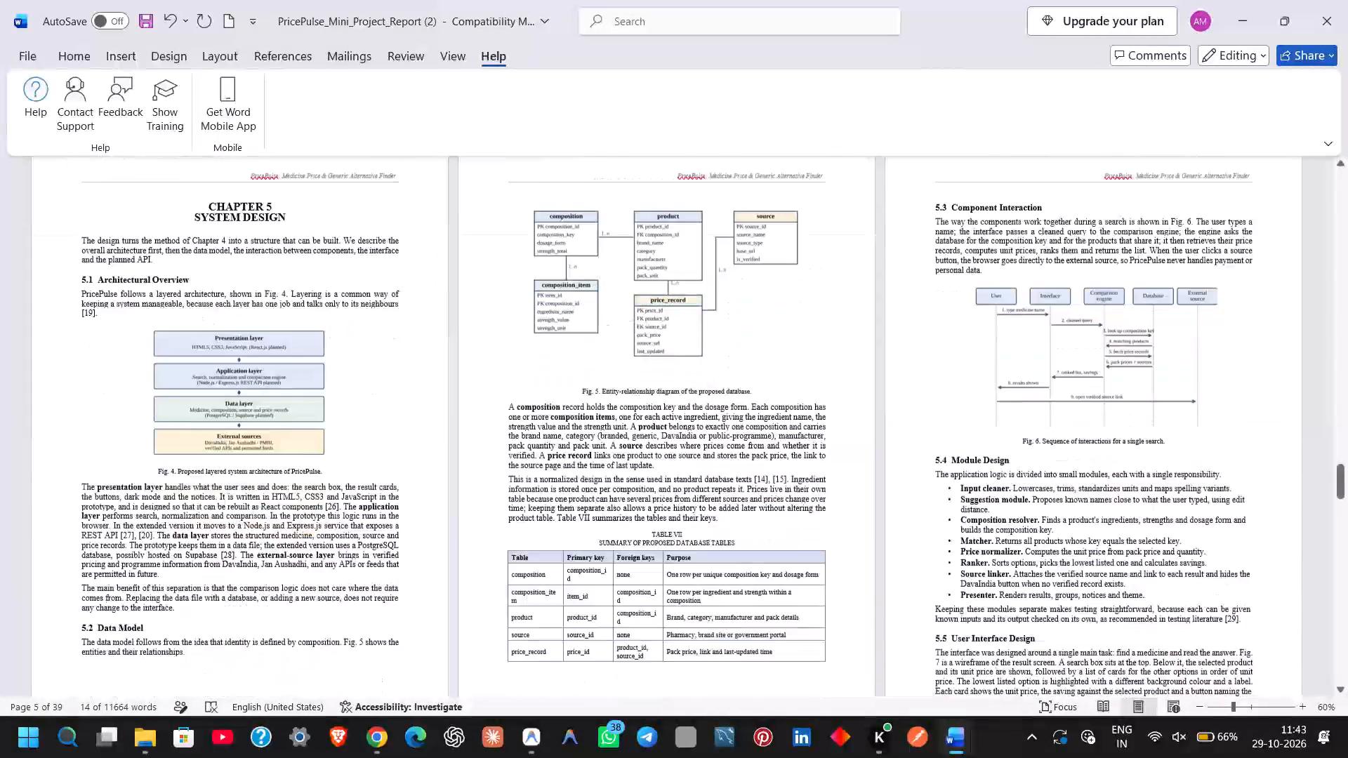
pyautogui.scroll(-11, 235, 525)
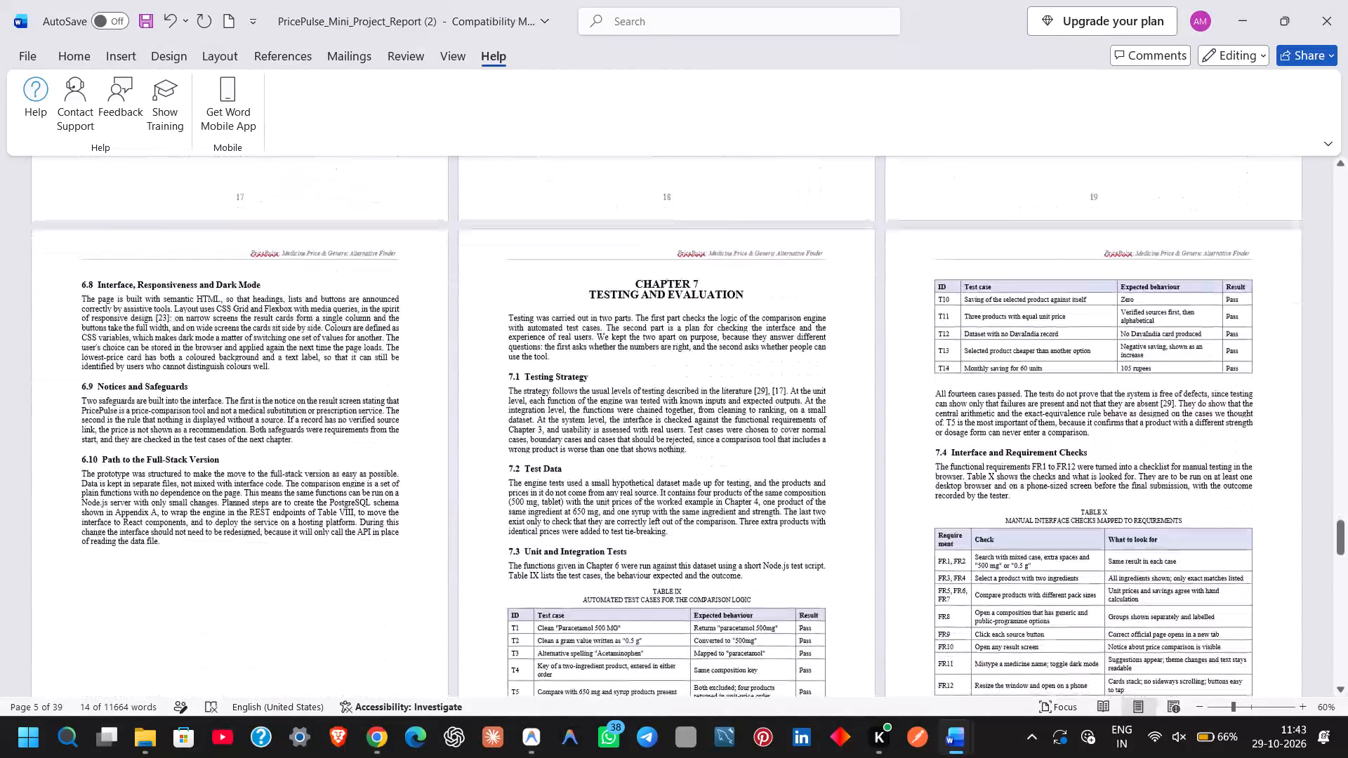
pyautogui.scroll(-6, 235, 525)
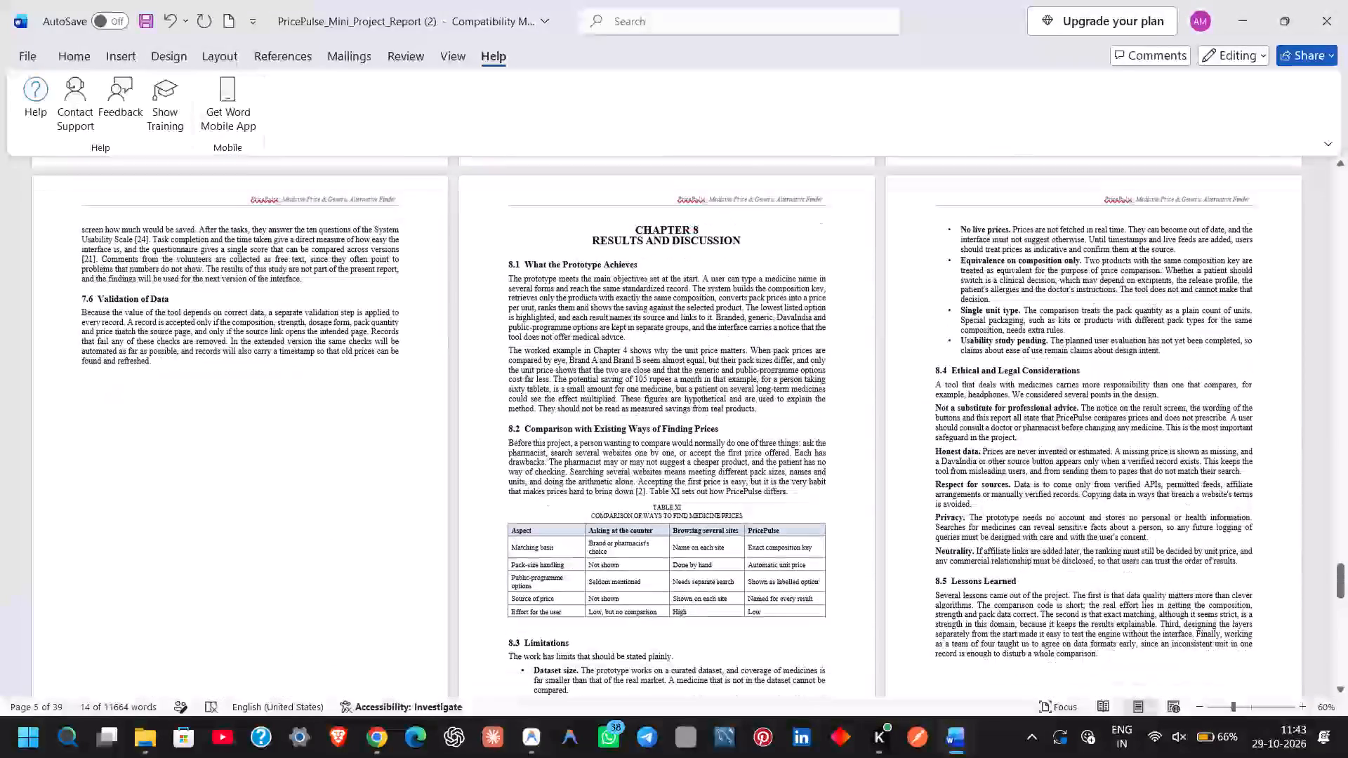
pyautogui.scroll(-5, 235, 525)
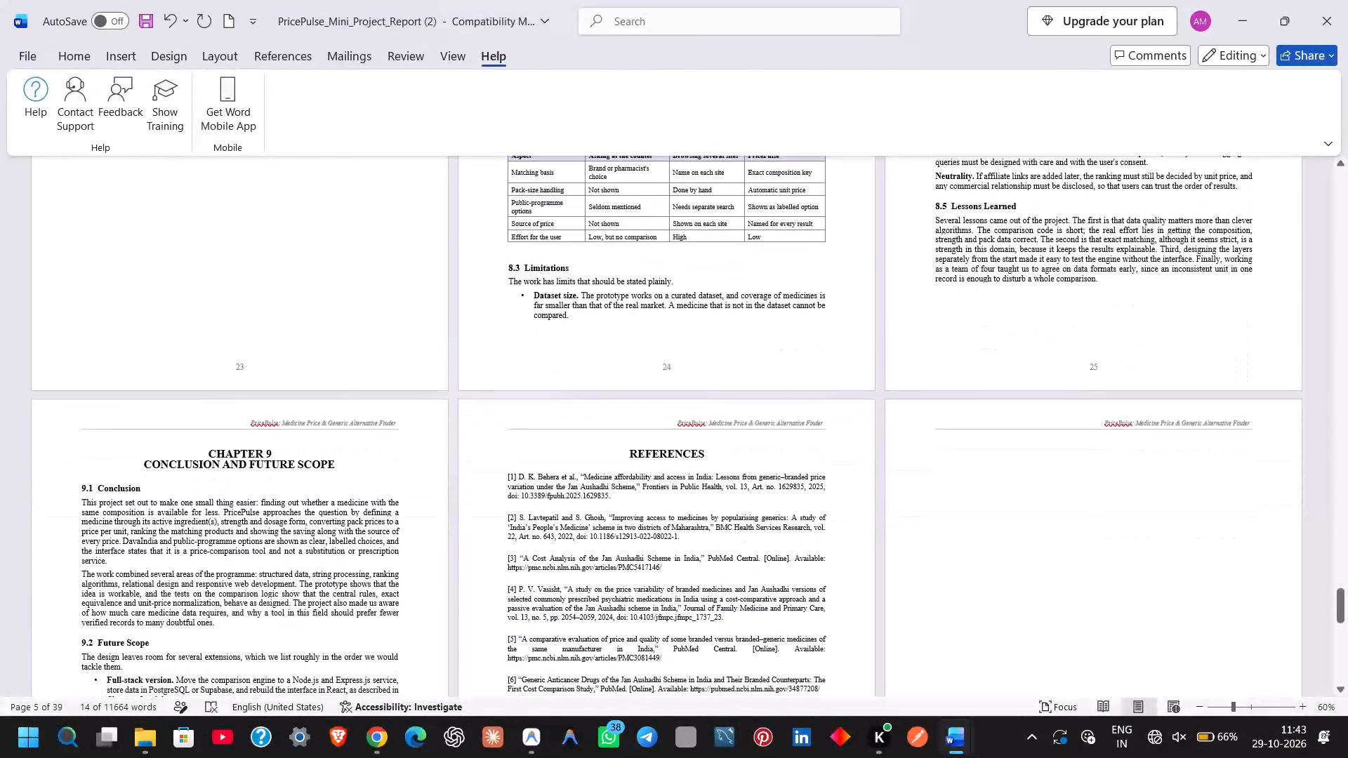
pyautogui.scroll(-2, 235, 525)
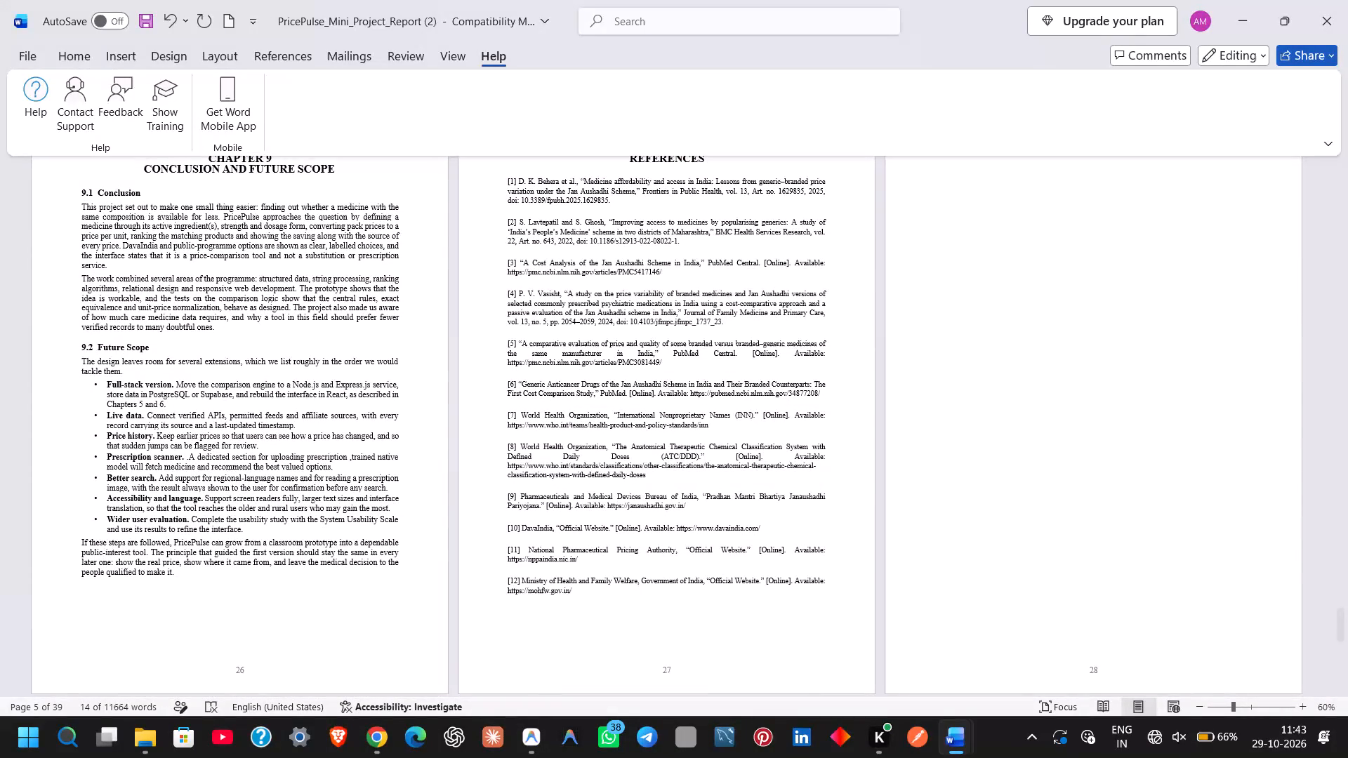
pyautogui.scroll(-1, 235, 525)
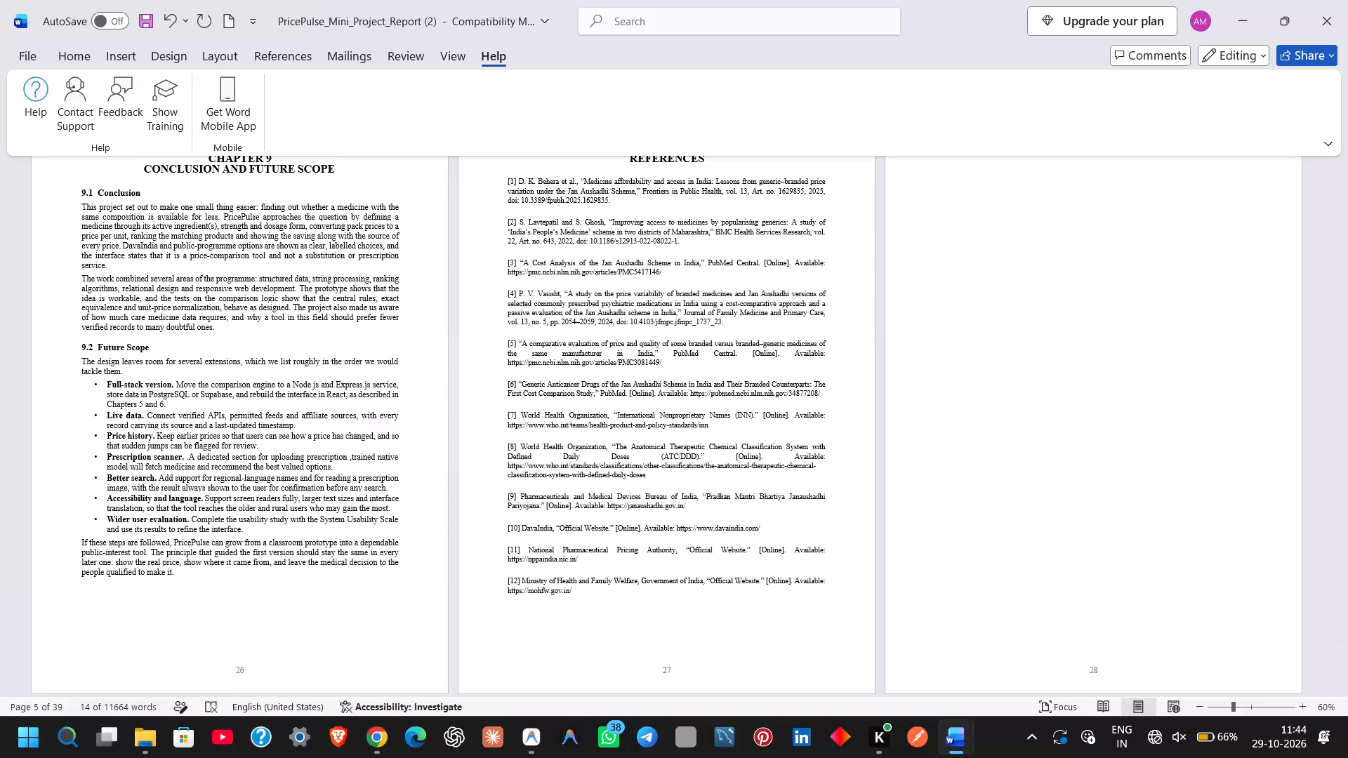
pyautogui.scroll(-6, 235, 525)
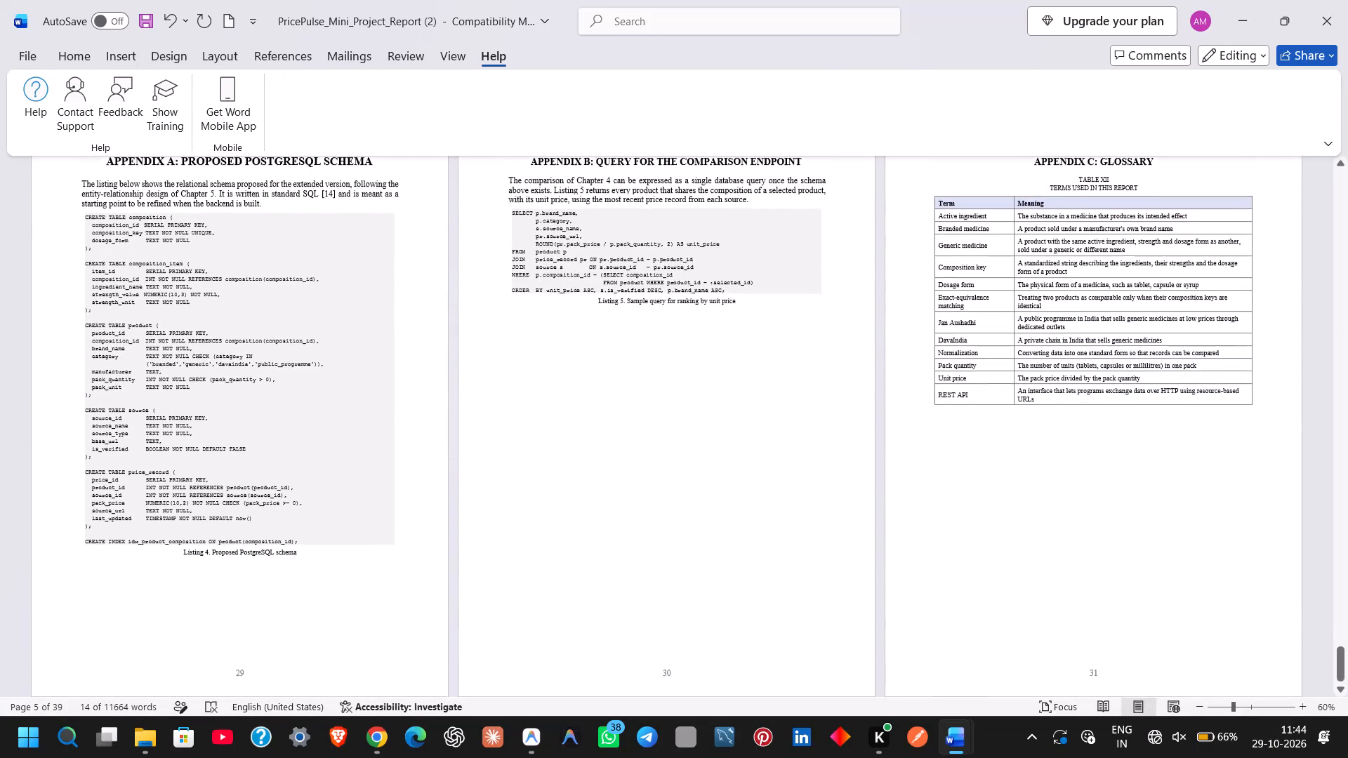
pyautogui.scroll(-3, 235, 525)
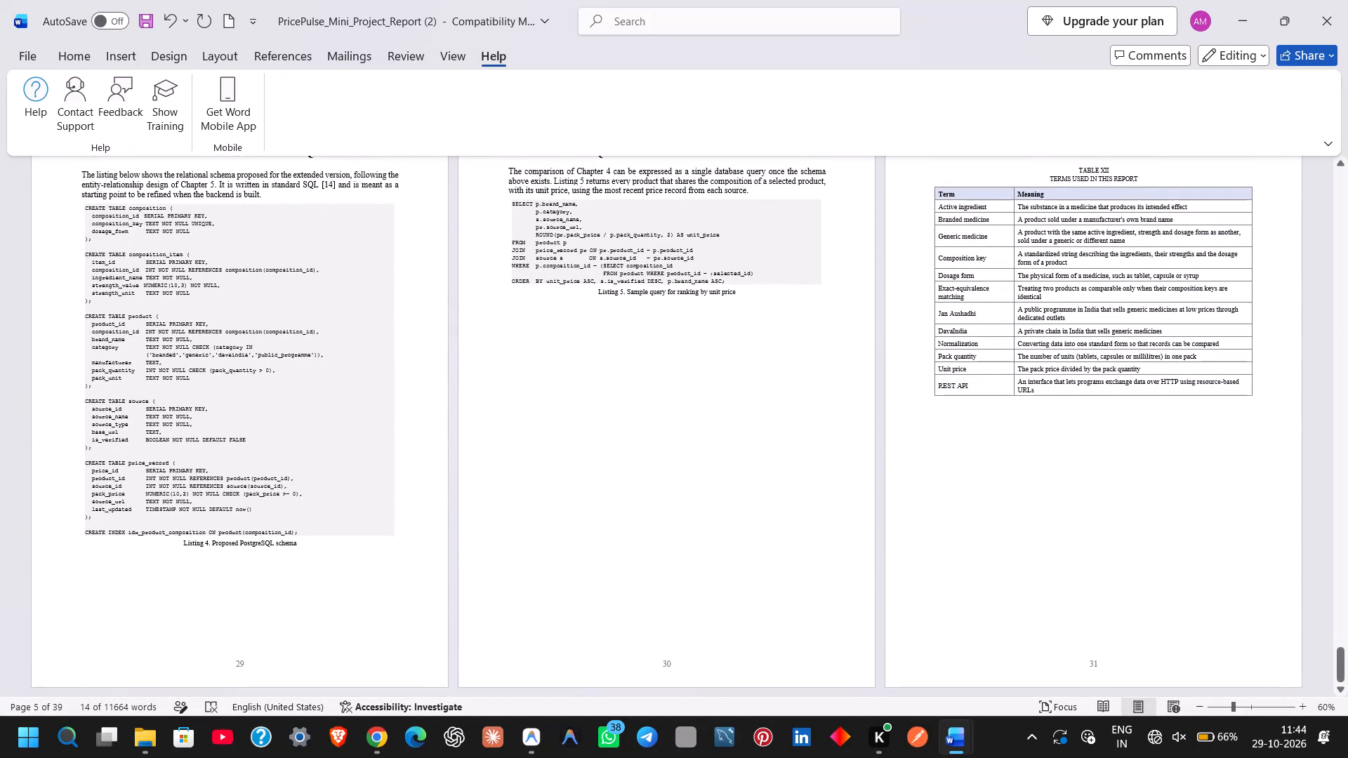
# Go back through the report from the appendices to Chapter 7, rechecking the References, Chapter 8 and the testing tables.
pyautogui.scroll(6, 235, 525)
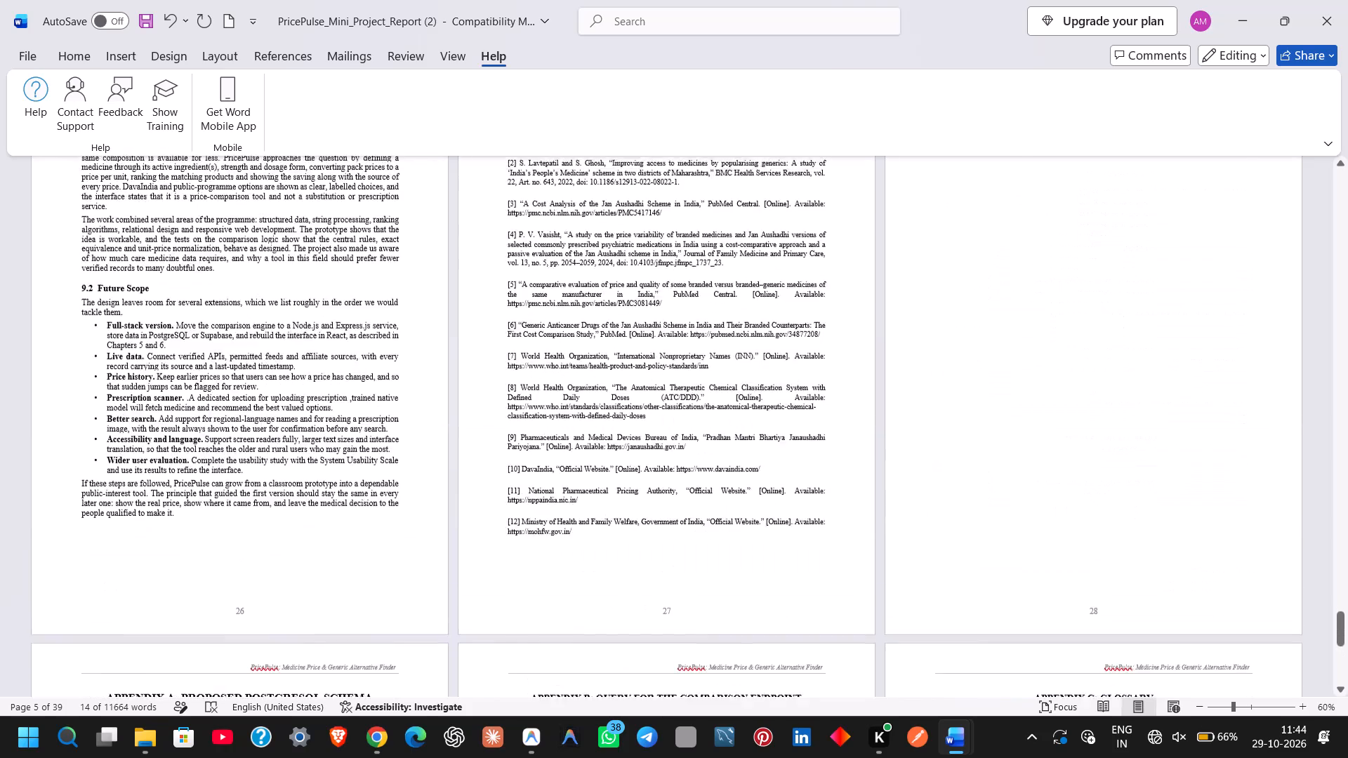
pyautogui.scroll(4, 235, 525)
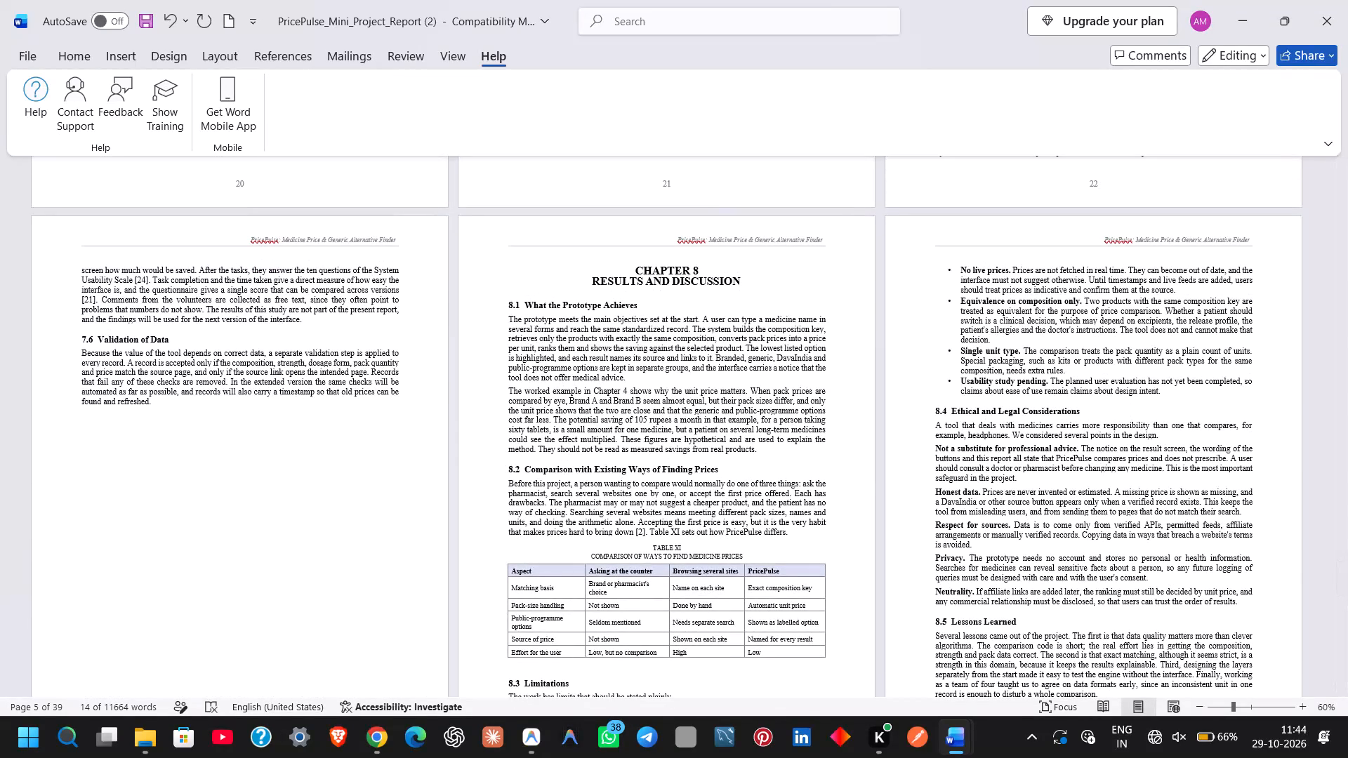
pyautogui.scroll(6, 235, 525)
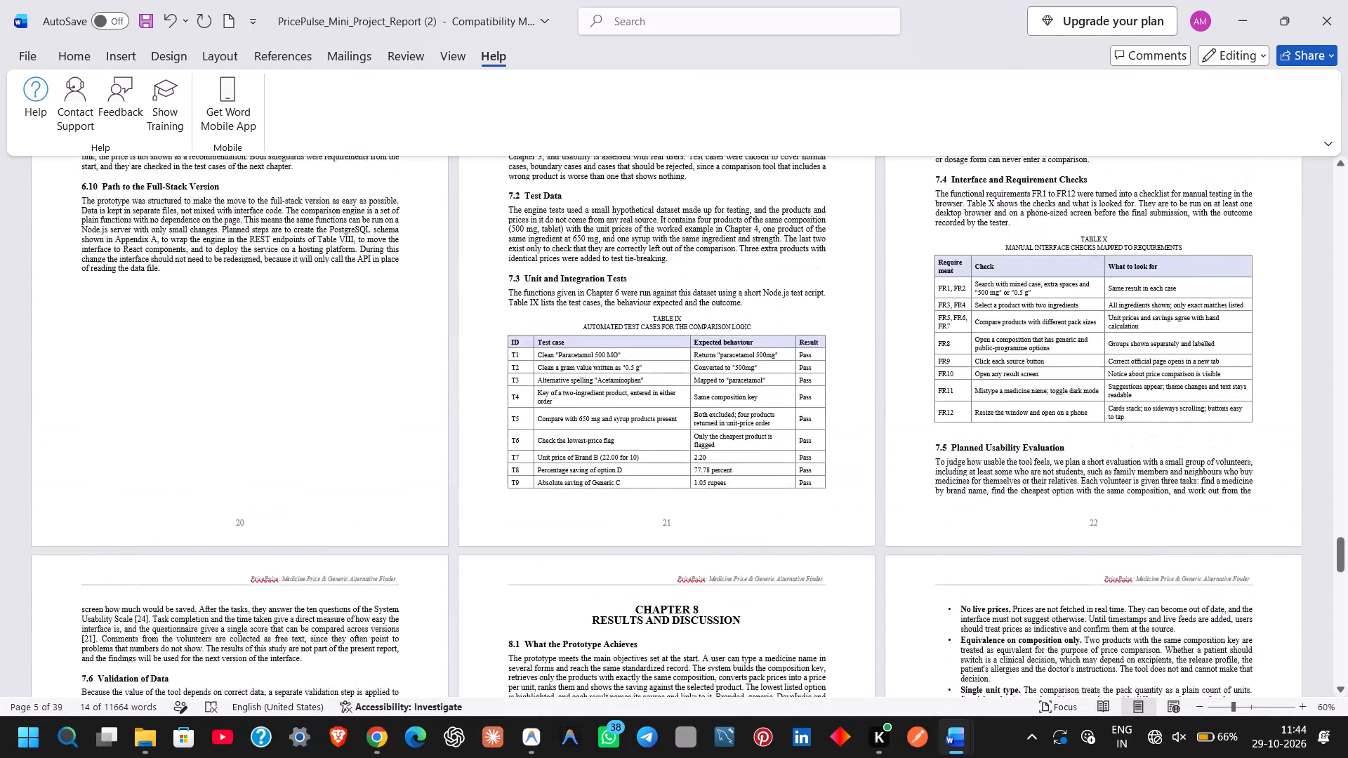
pyautogui.scroll(4, 235, 525)
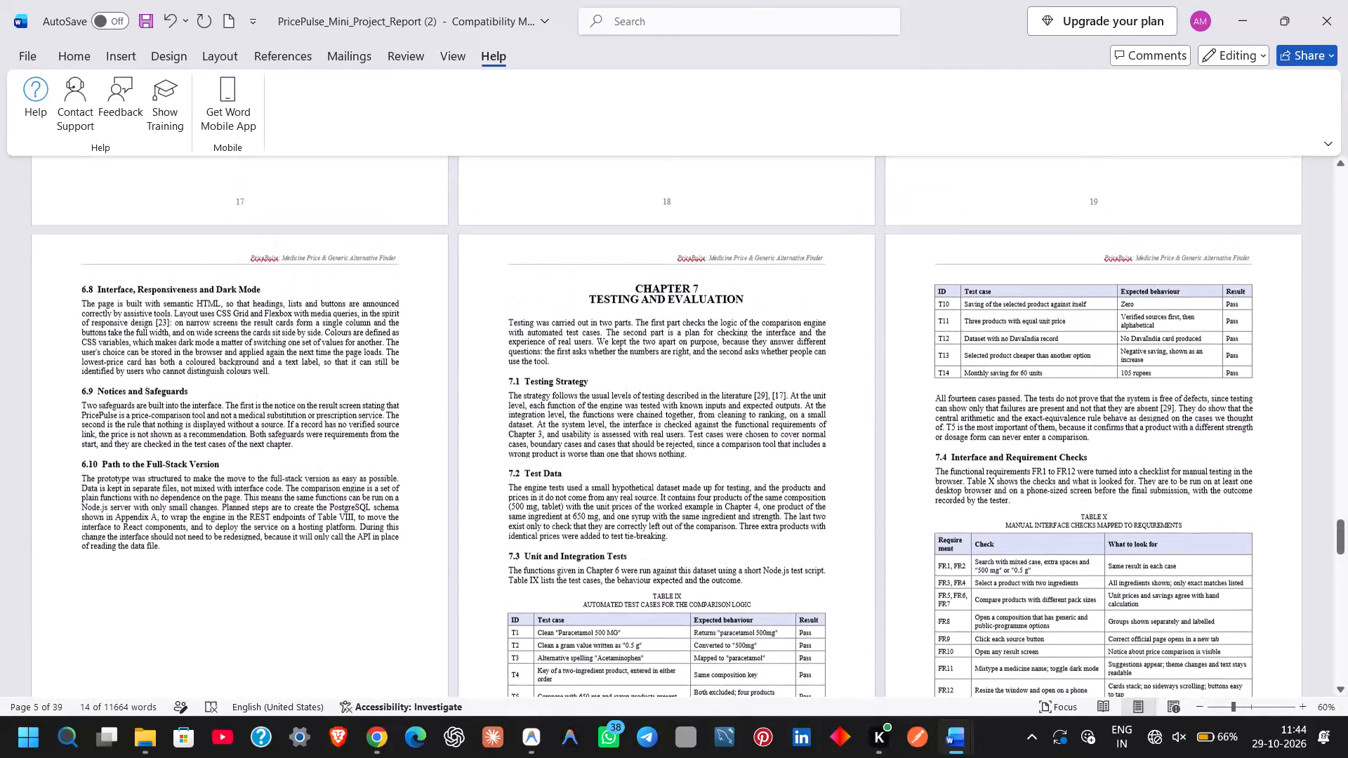
pyautogui.scroll(1, 235, 525)
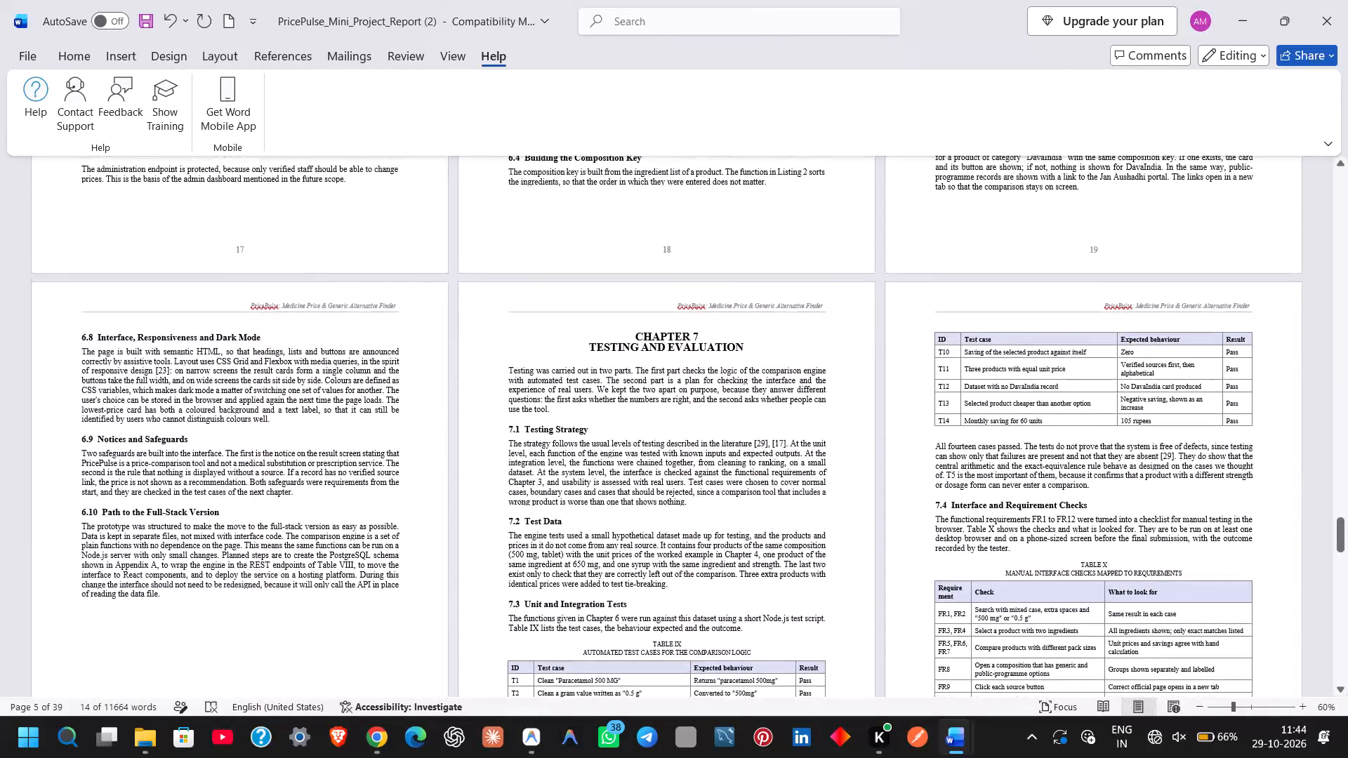
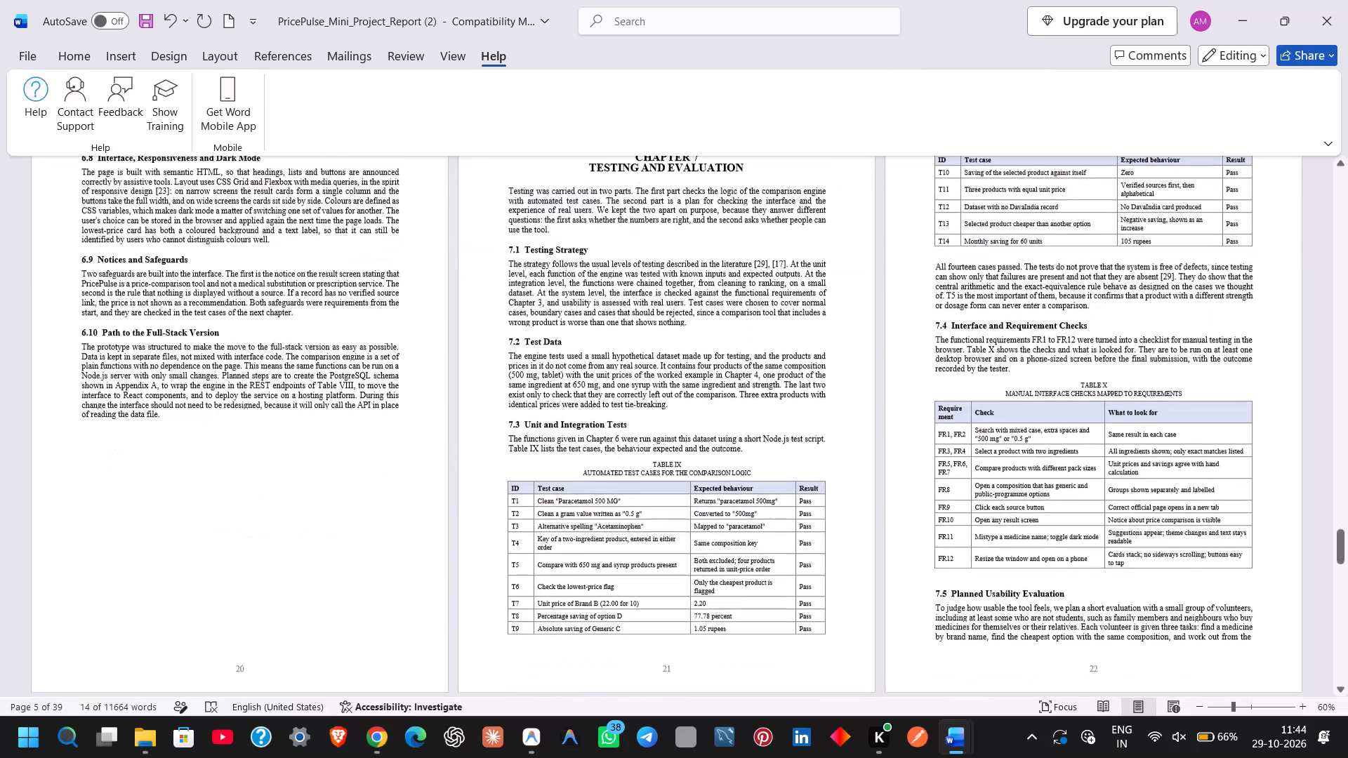
# Review the report from Chapter 7 through Appendix C, then recheck Appendices A to C and Chapters 9 and 6 at full size.
pyautogui.scroll(-4, 235, 525)
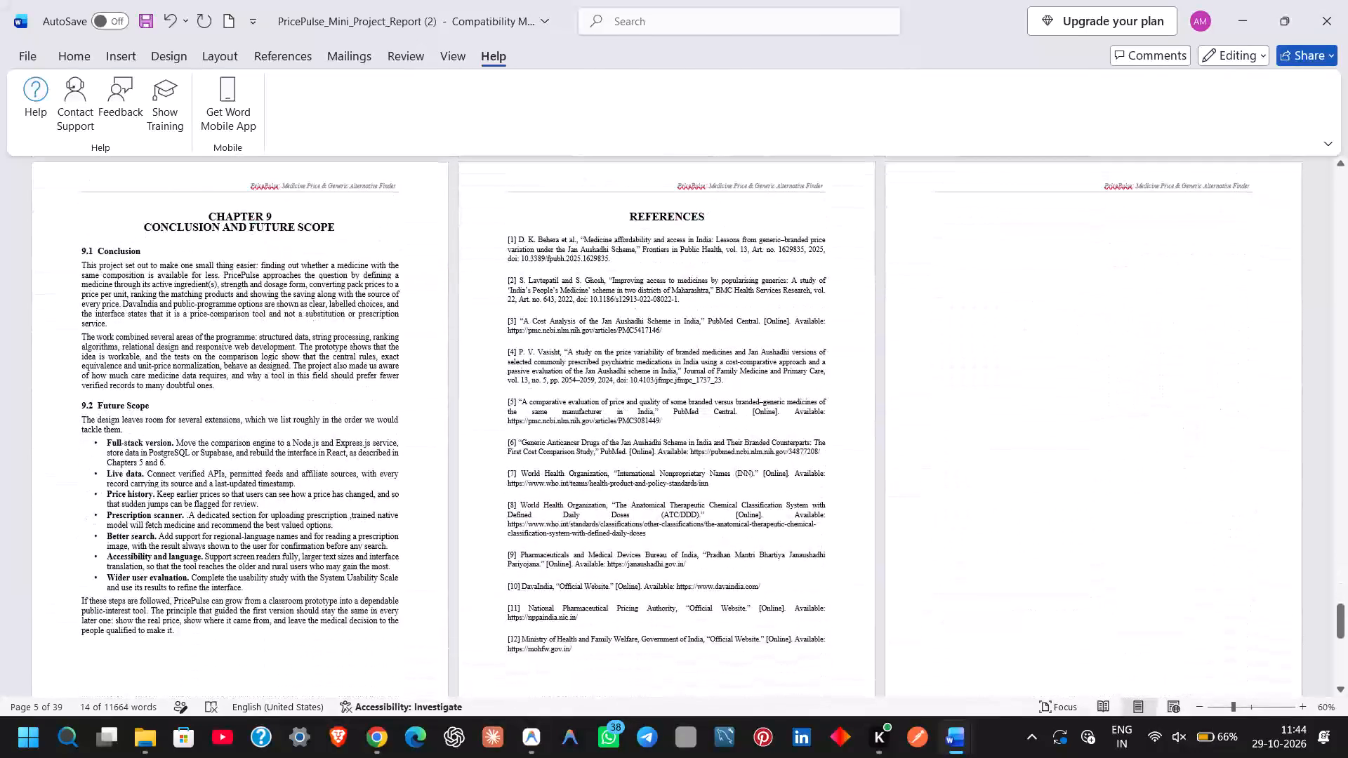
pyautogui.scroll(-5, 235, 525)
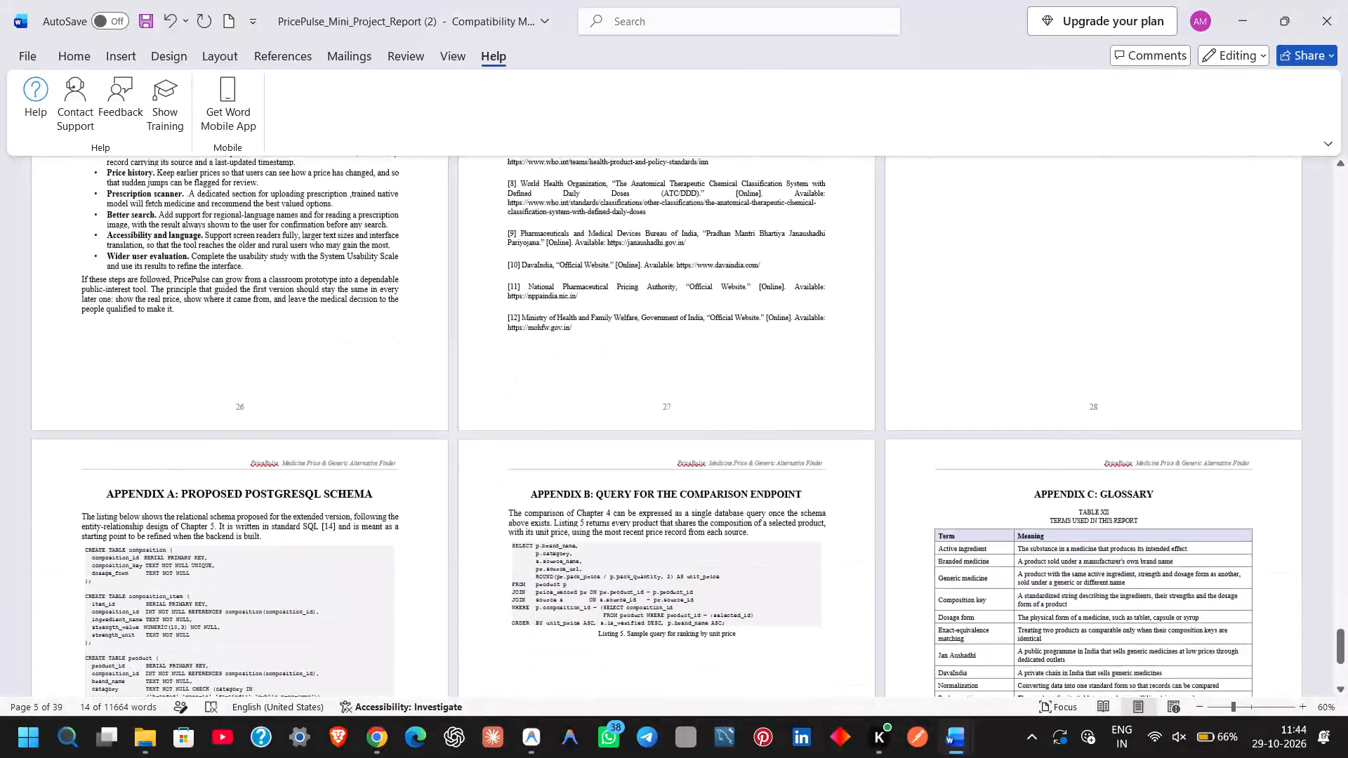
pyautogui.scroll(-2, 235, 525)
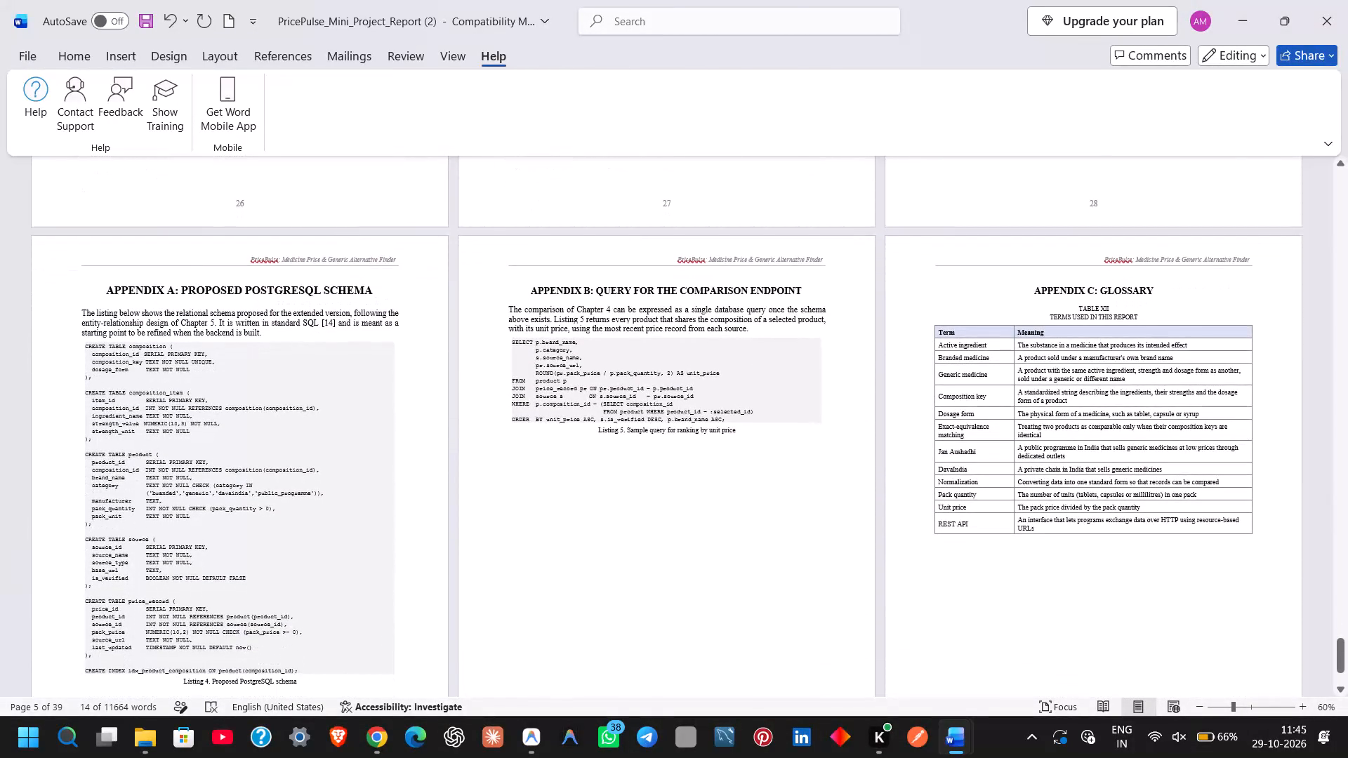
pyautogui.scroll(-3, 235, 525)
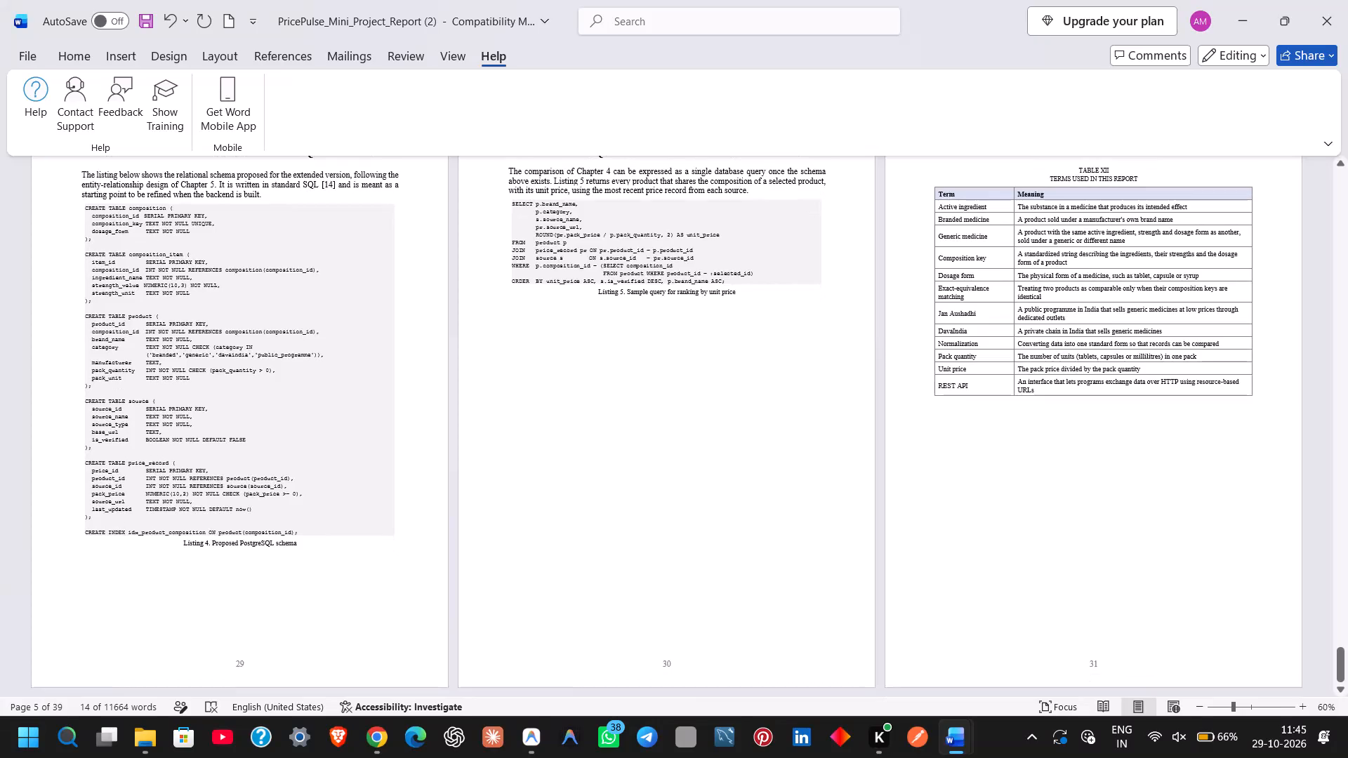
pyautogui.scroll(1, 235, 525)
pyautogui.hscroll(1, 218, 451)
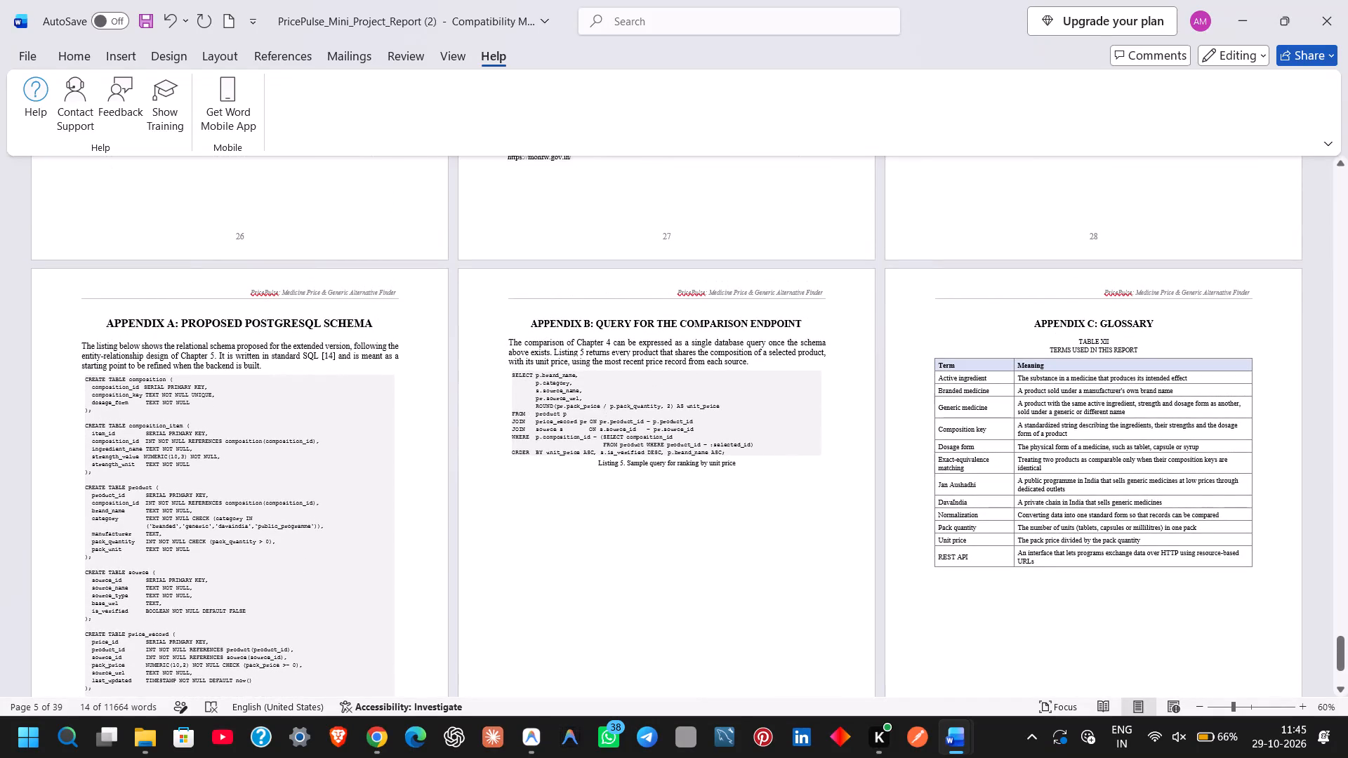
pyautogui.keyDown('ctrl'); pyautogui.scroll(4, 251, 463); pyautogui.keyUp('ctrl')
pyautogui.scroll(-1, 251, 463)
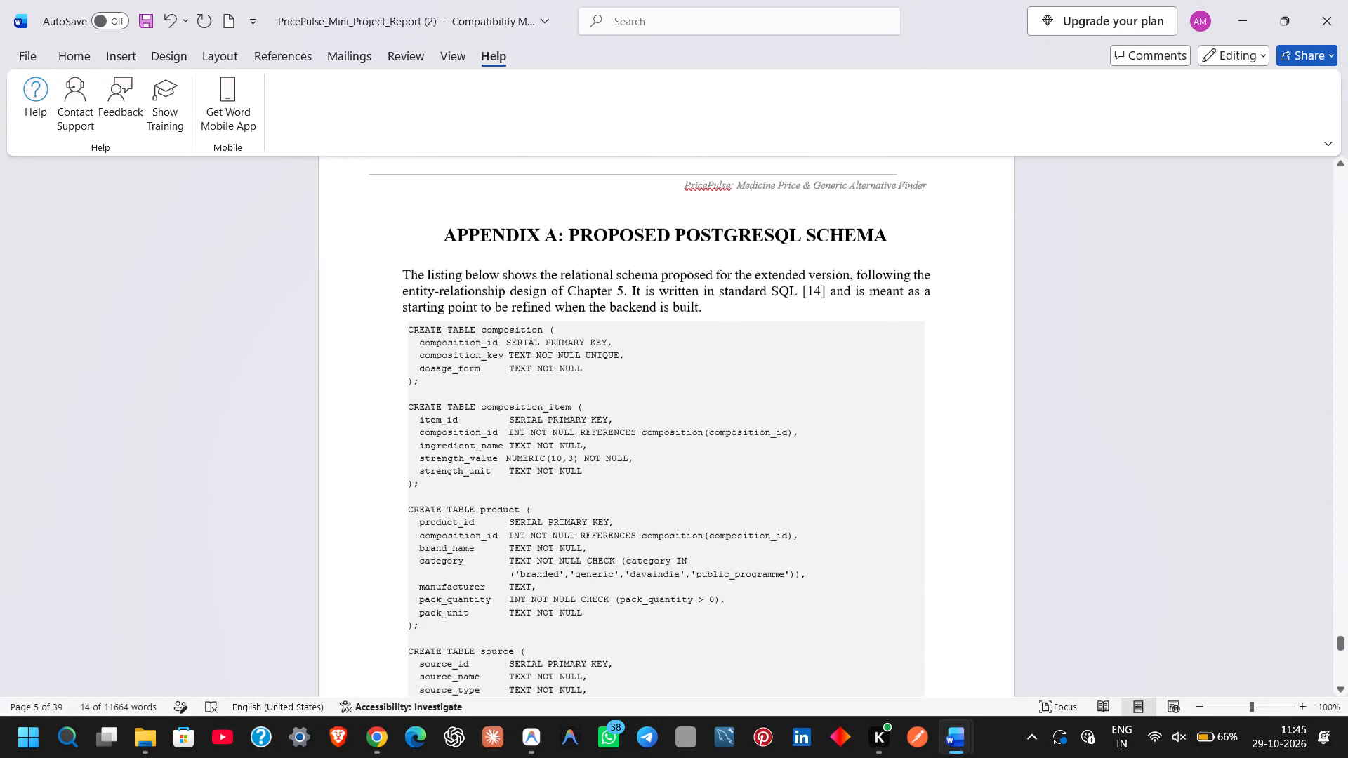
pyautogui.scroll(-1, 251, 463)
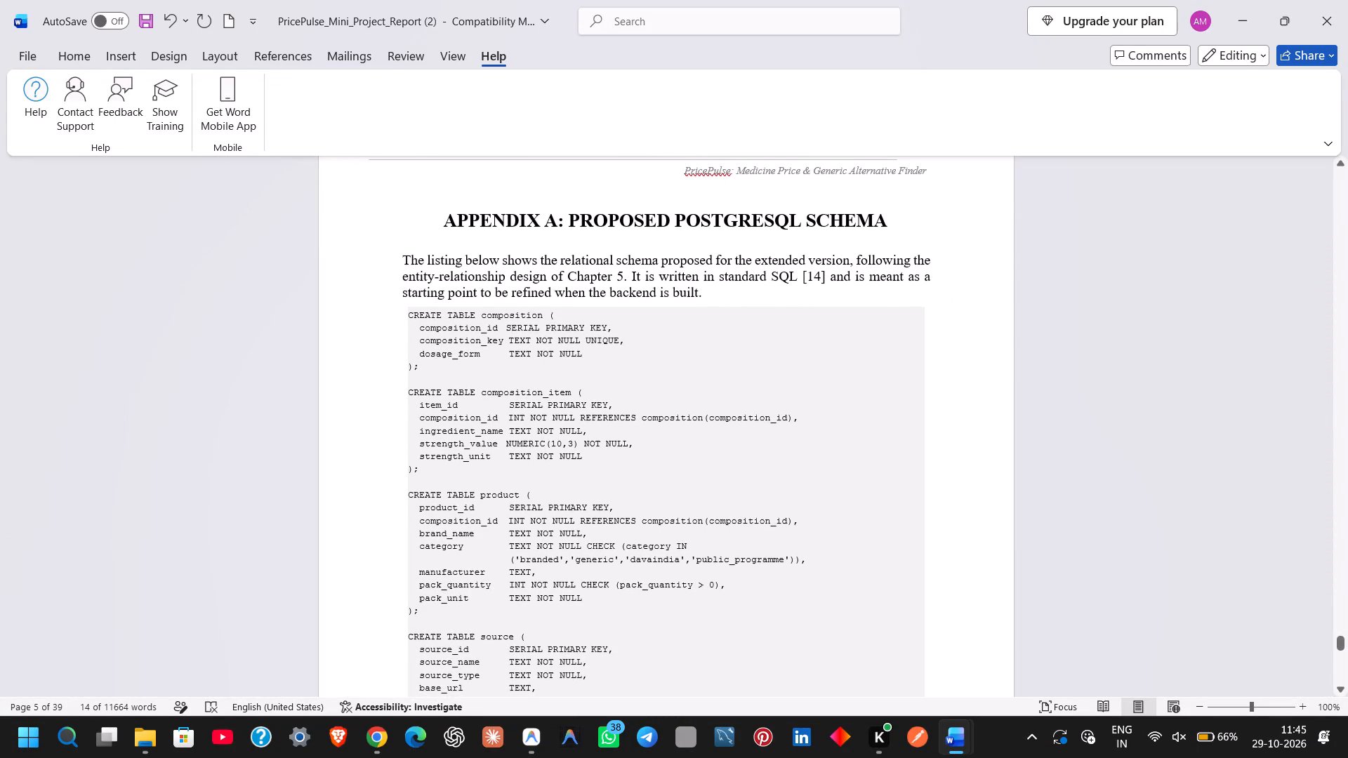
pyautogui.scroll(-6, 448, 441)
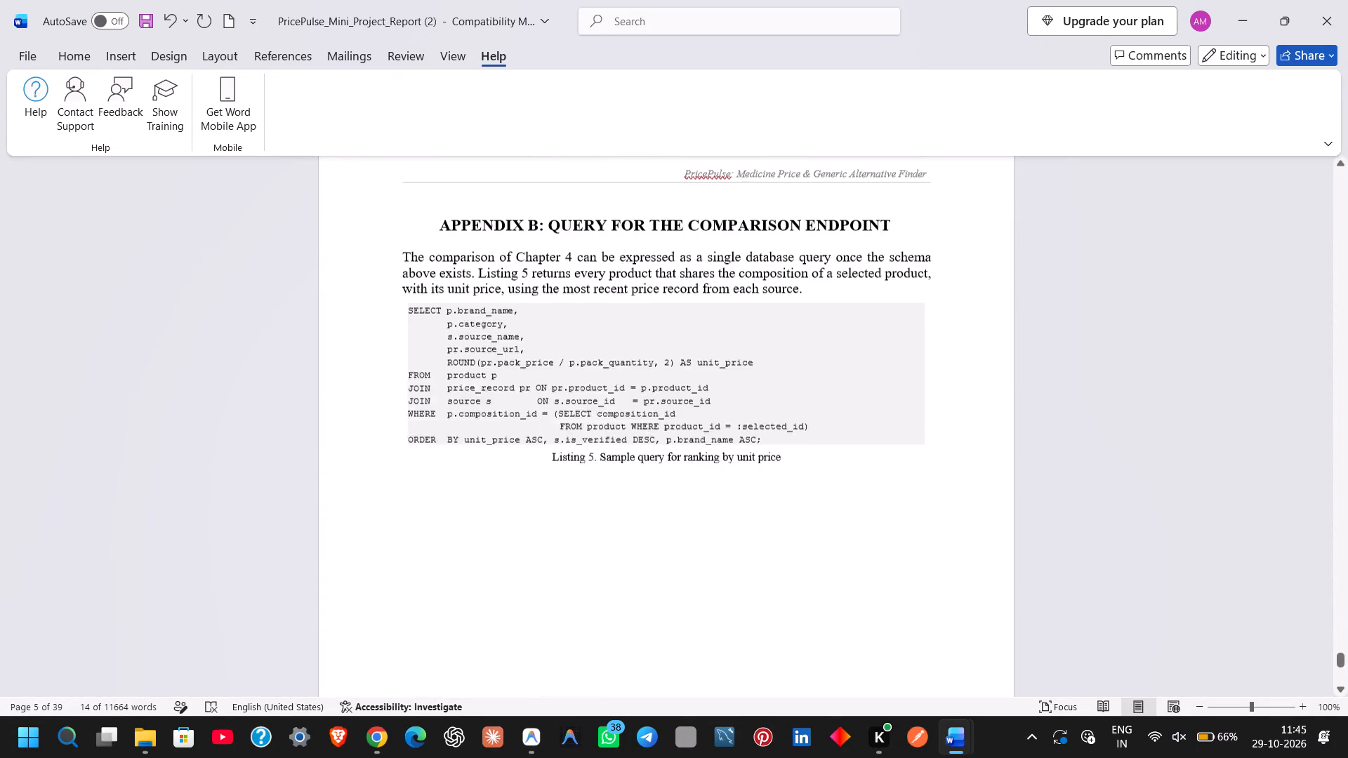
pyautogui.scroll(-8, 448, 441)
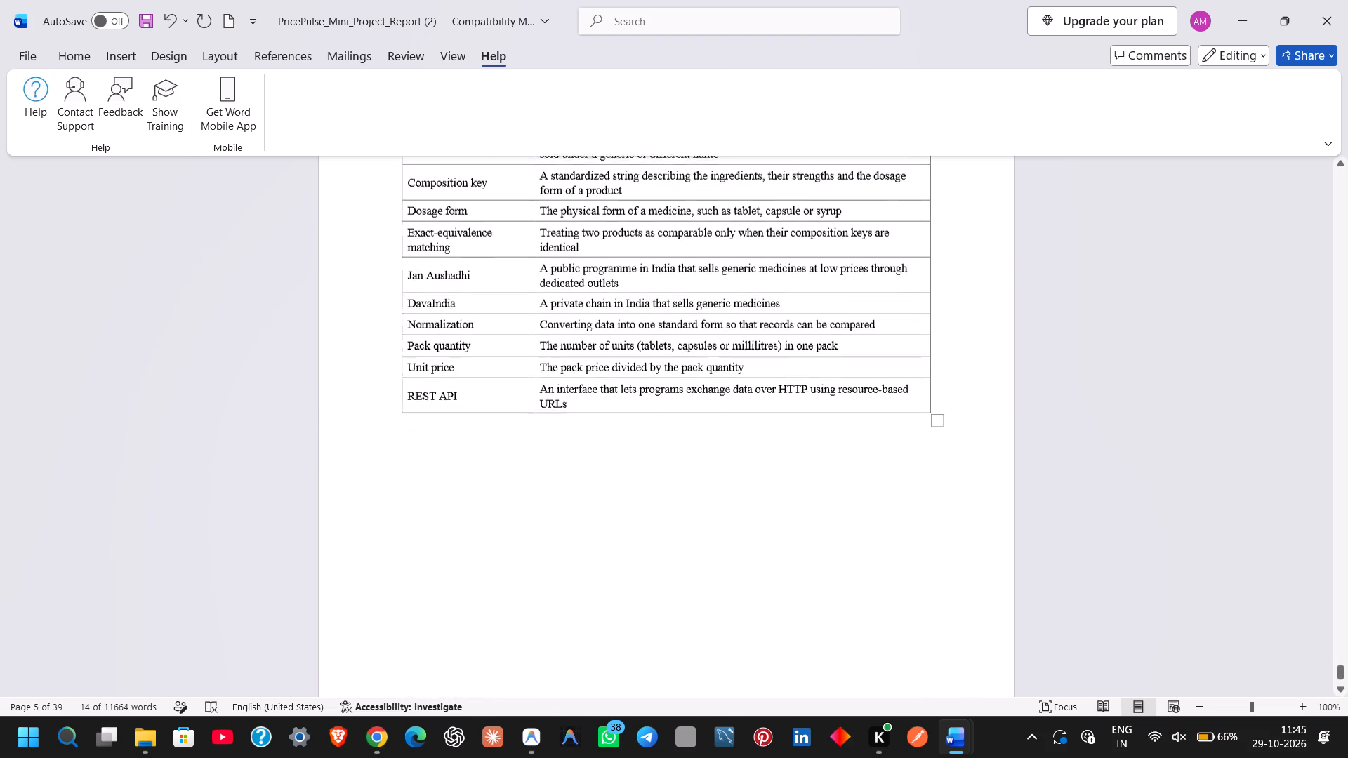
pyautogui.scroll(-1, 448, 441)
pyautogui.scroll(15, 448, 441)
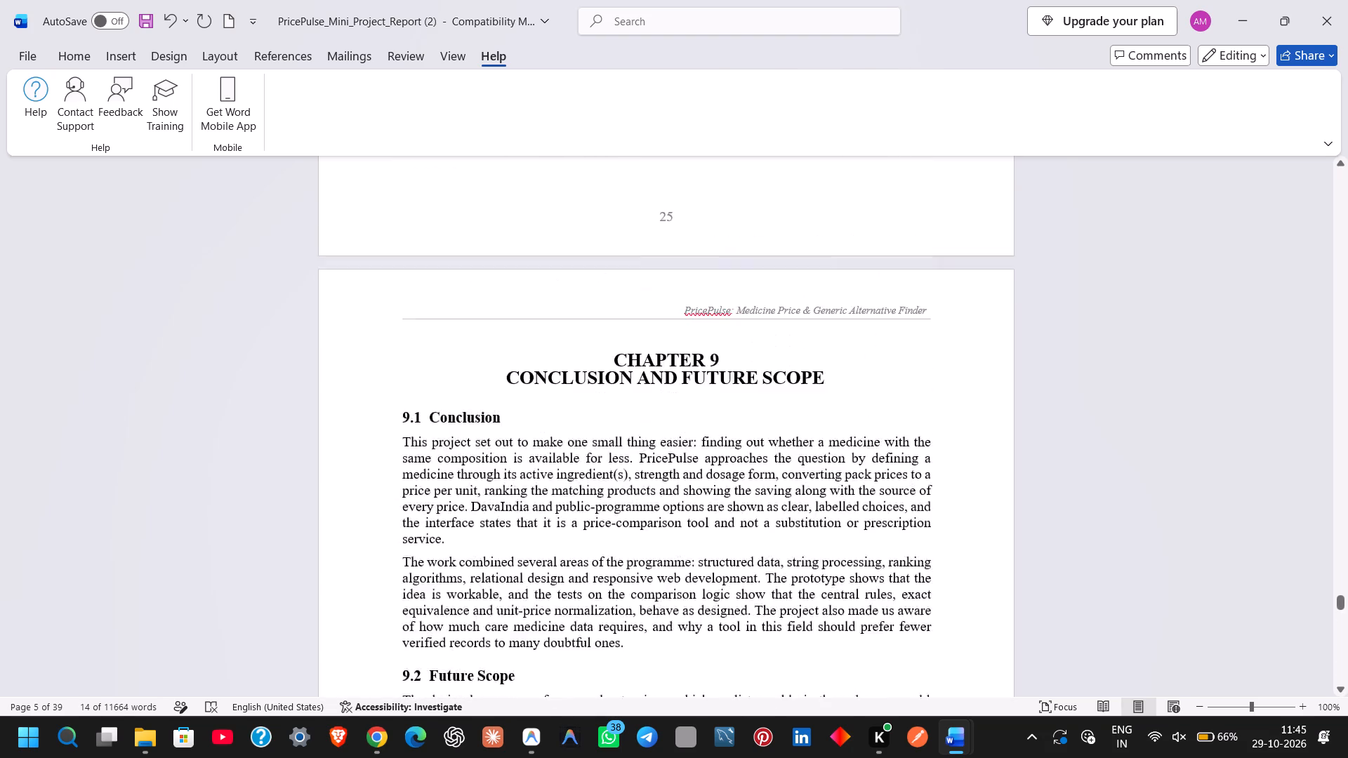
pyautogui.scroll(12, 448, 441)
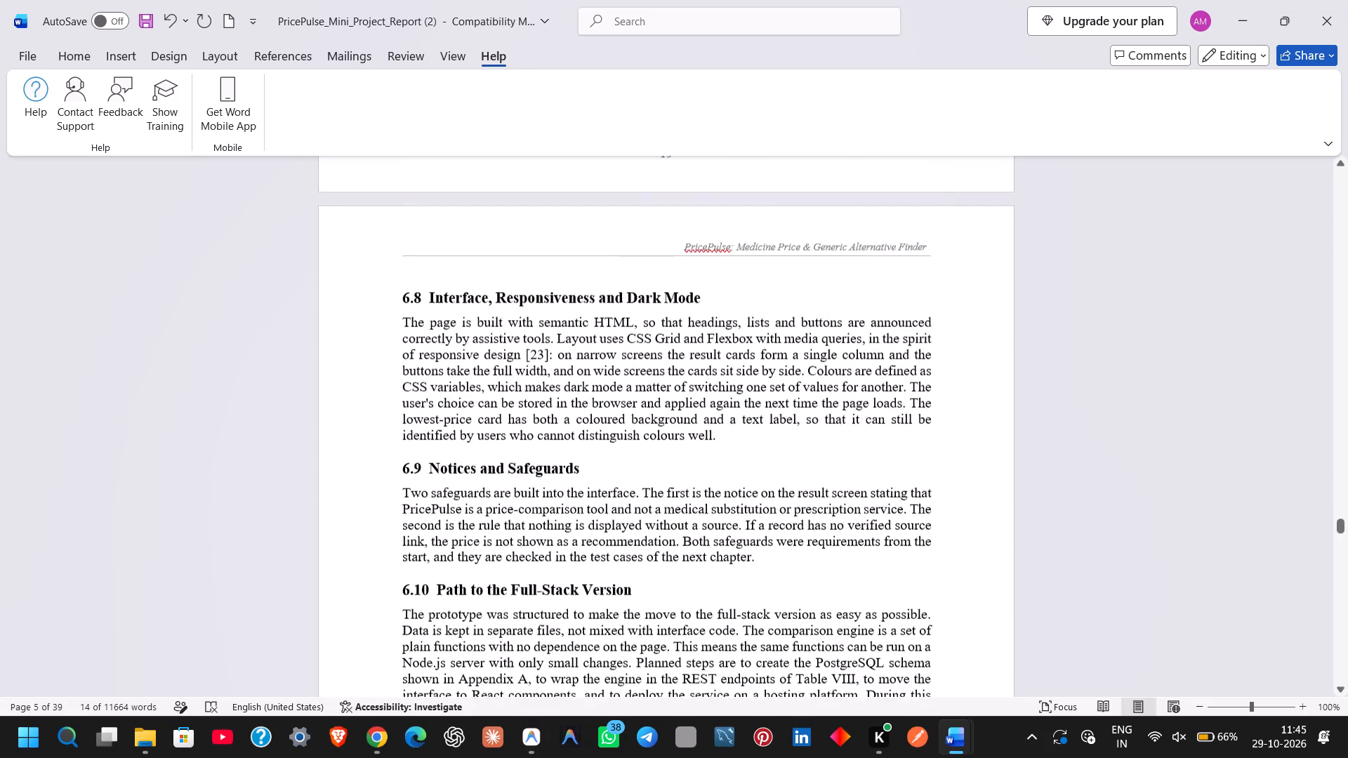
pyautogui.scroll(2, 448, 441)
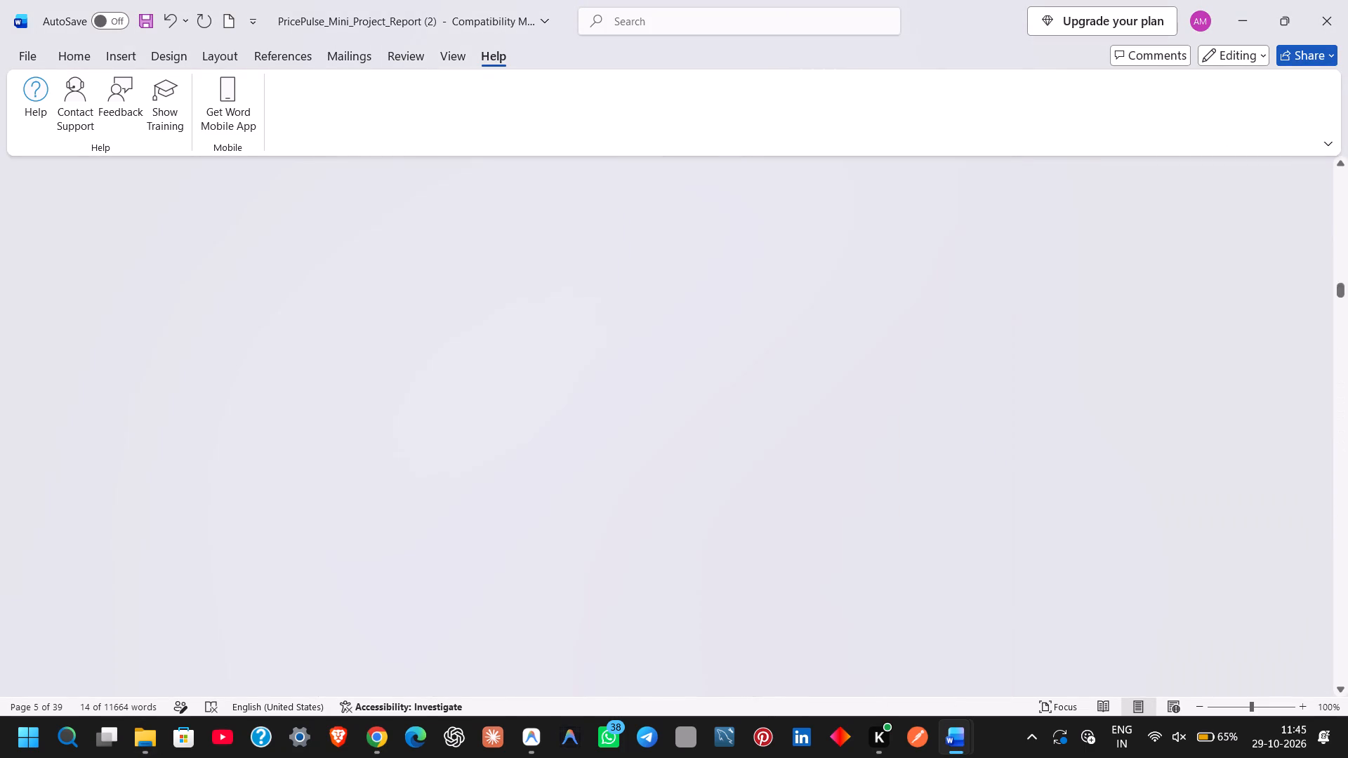
pyautogui.scroll(8, 728, 443)
pyautogui.scroll(-1, 728, 443)
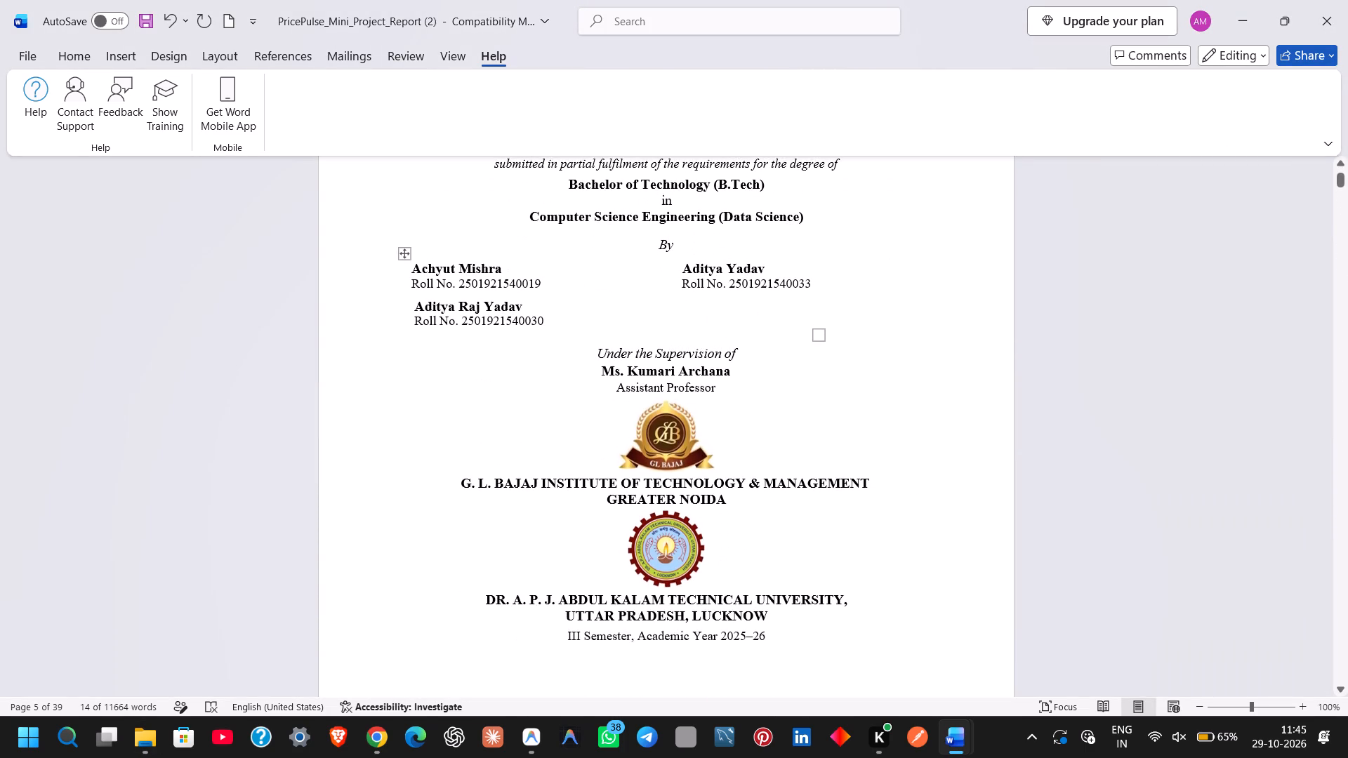
pyautogui.scroll(-4, 728, 443)
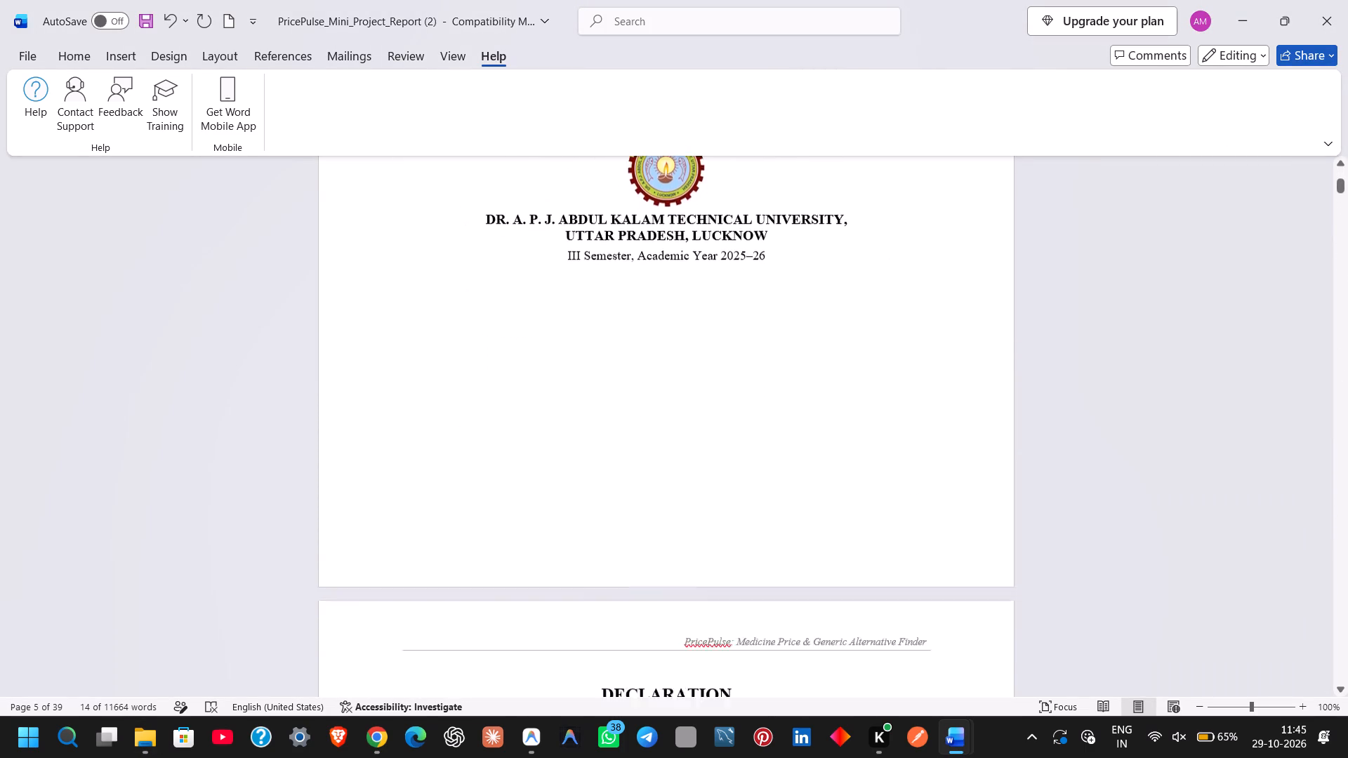
pyautogui.scroll(-2, 728, 443)
pyautogui.scroll(1, 728, 443)
pyautogui.scroll(-2, 728, 443)
pyautogui.scroll(5, 728, 443)
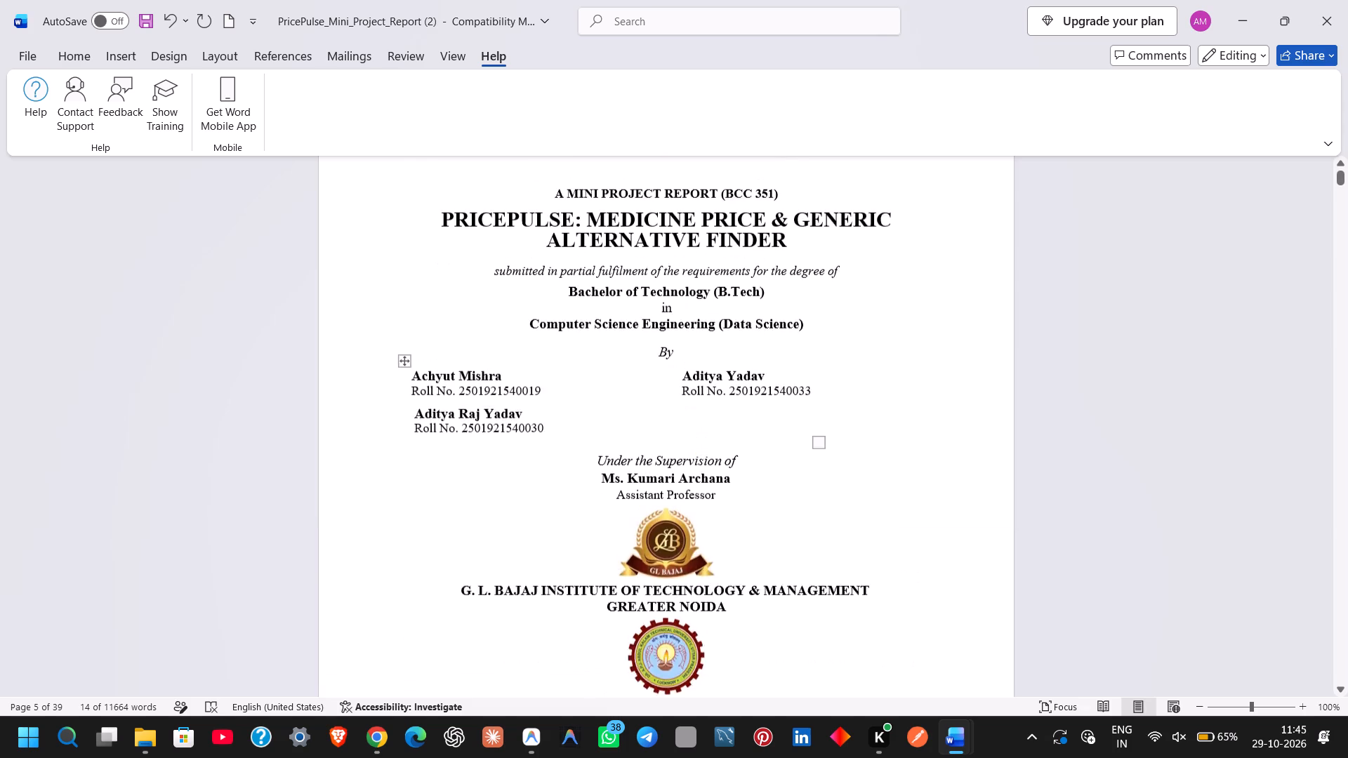
pyautogui.scroll(1, 728, 443)
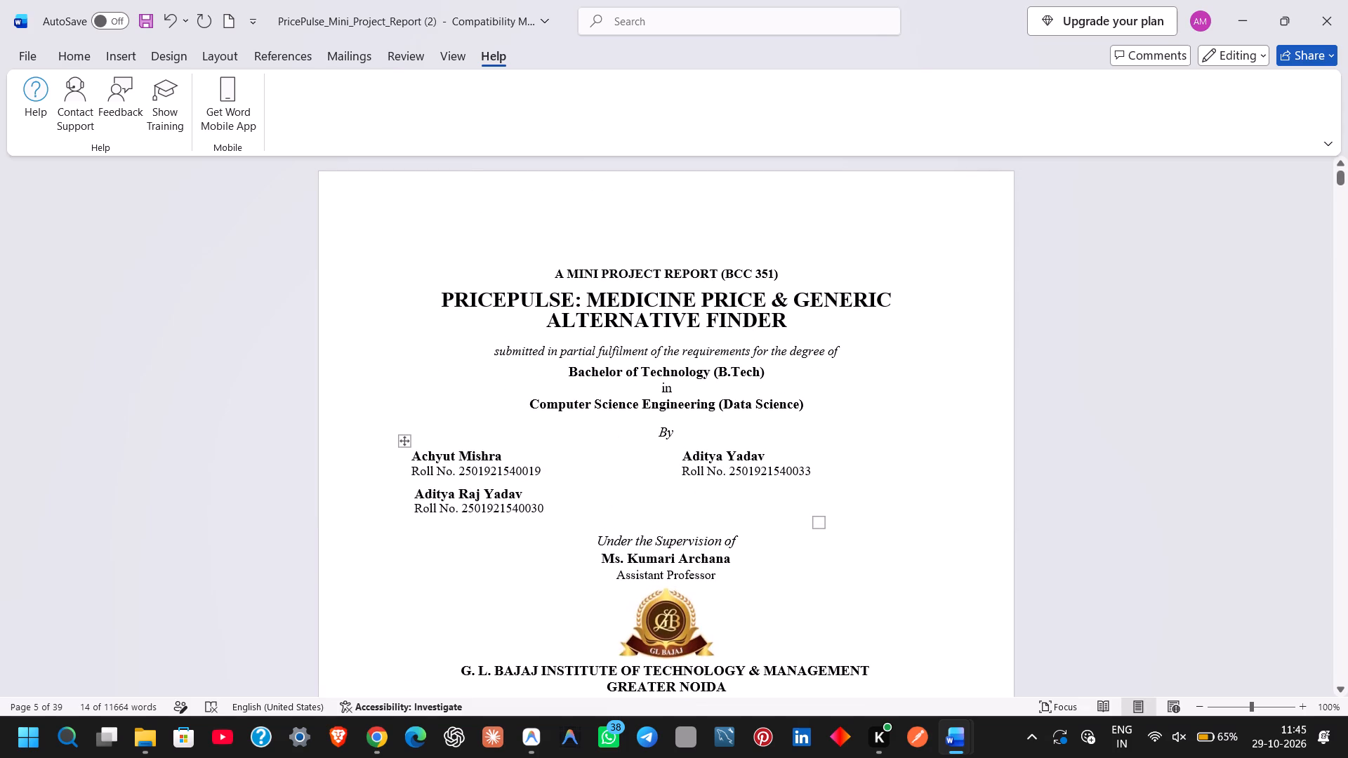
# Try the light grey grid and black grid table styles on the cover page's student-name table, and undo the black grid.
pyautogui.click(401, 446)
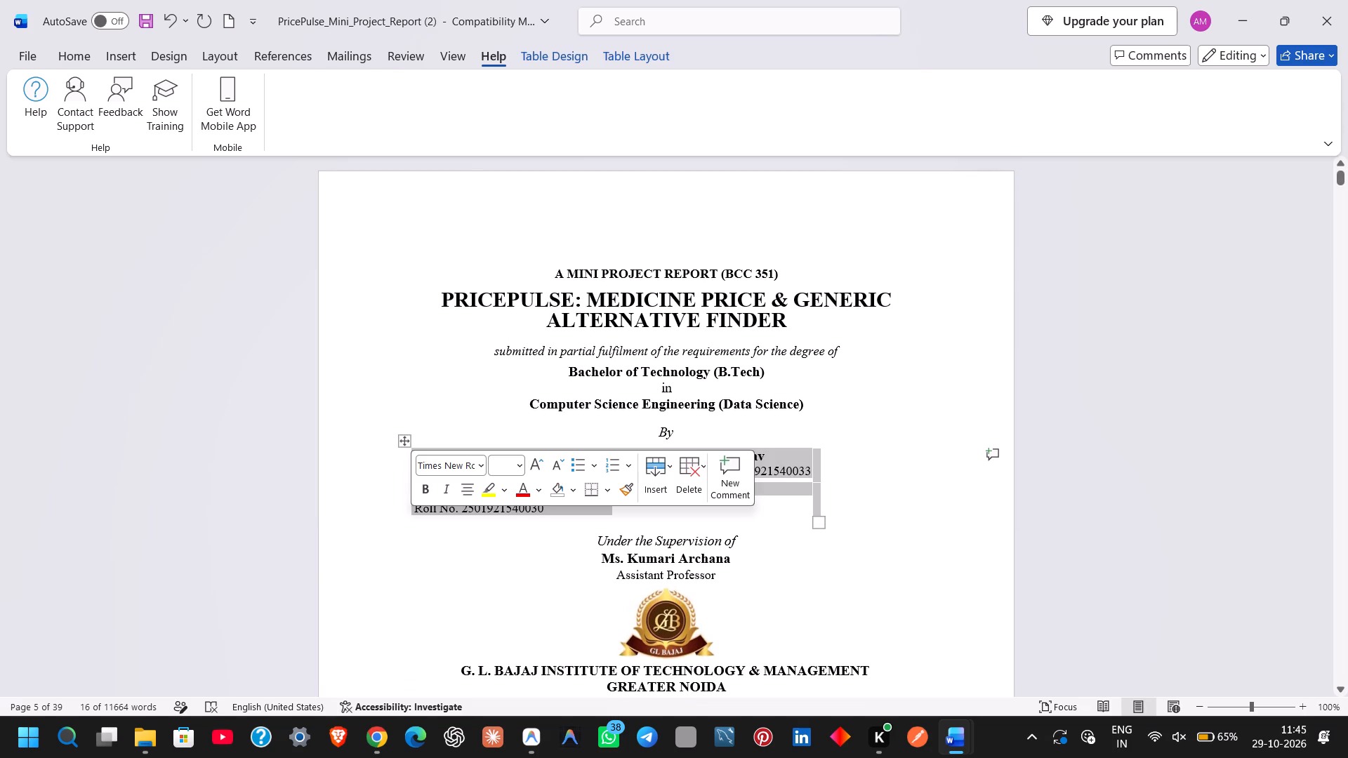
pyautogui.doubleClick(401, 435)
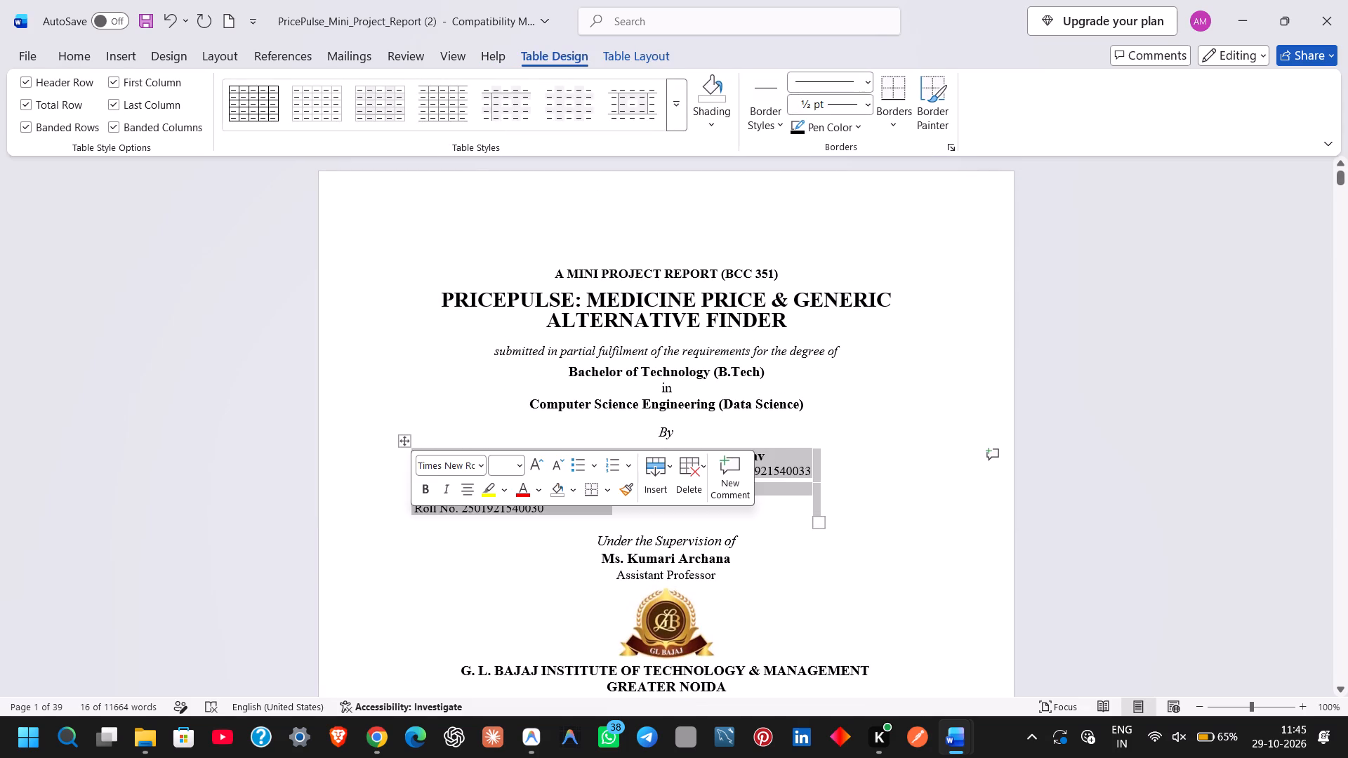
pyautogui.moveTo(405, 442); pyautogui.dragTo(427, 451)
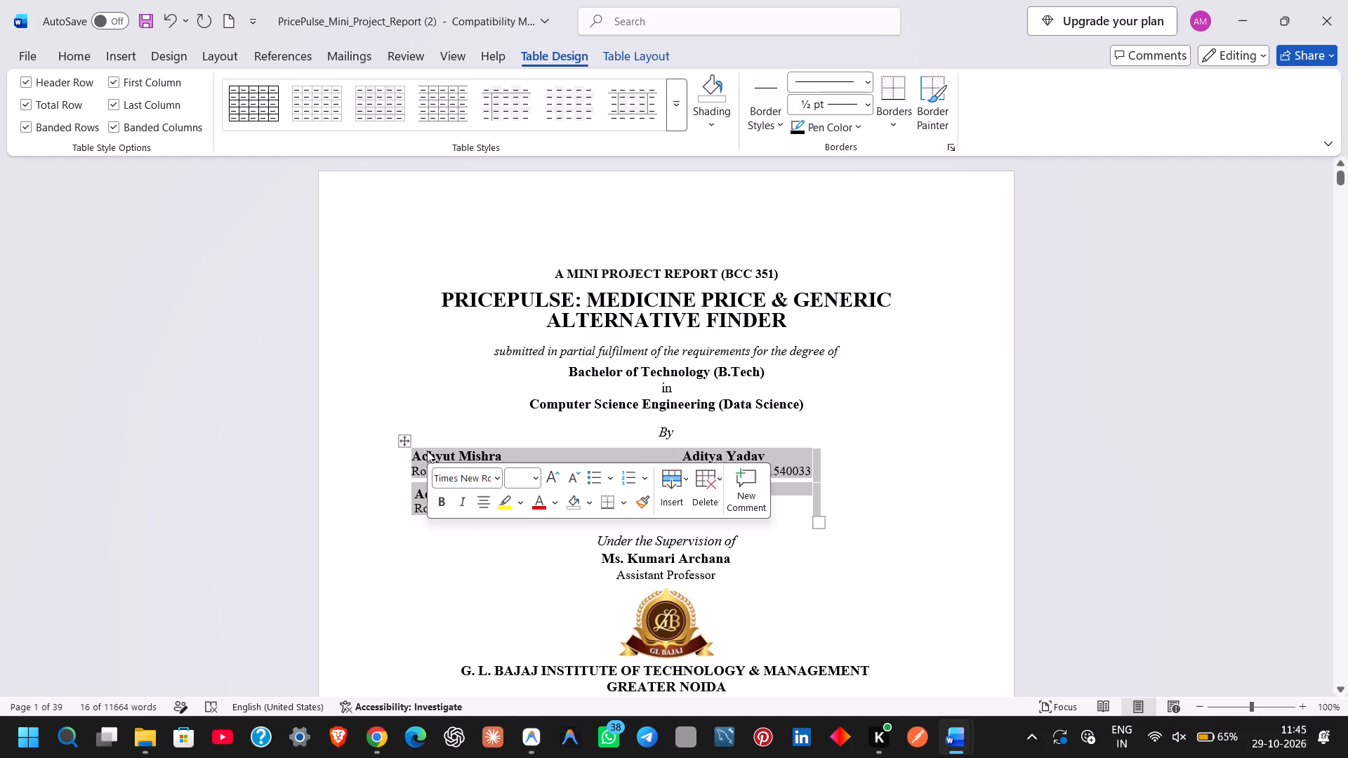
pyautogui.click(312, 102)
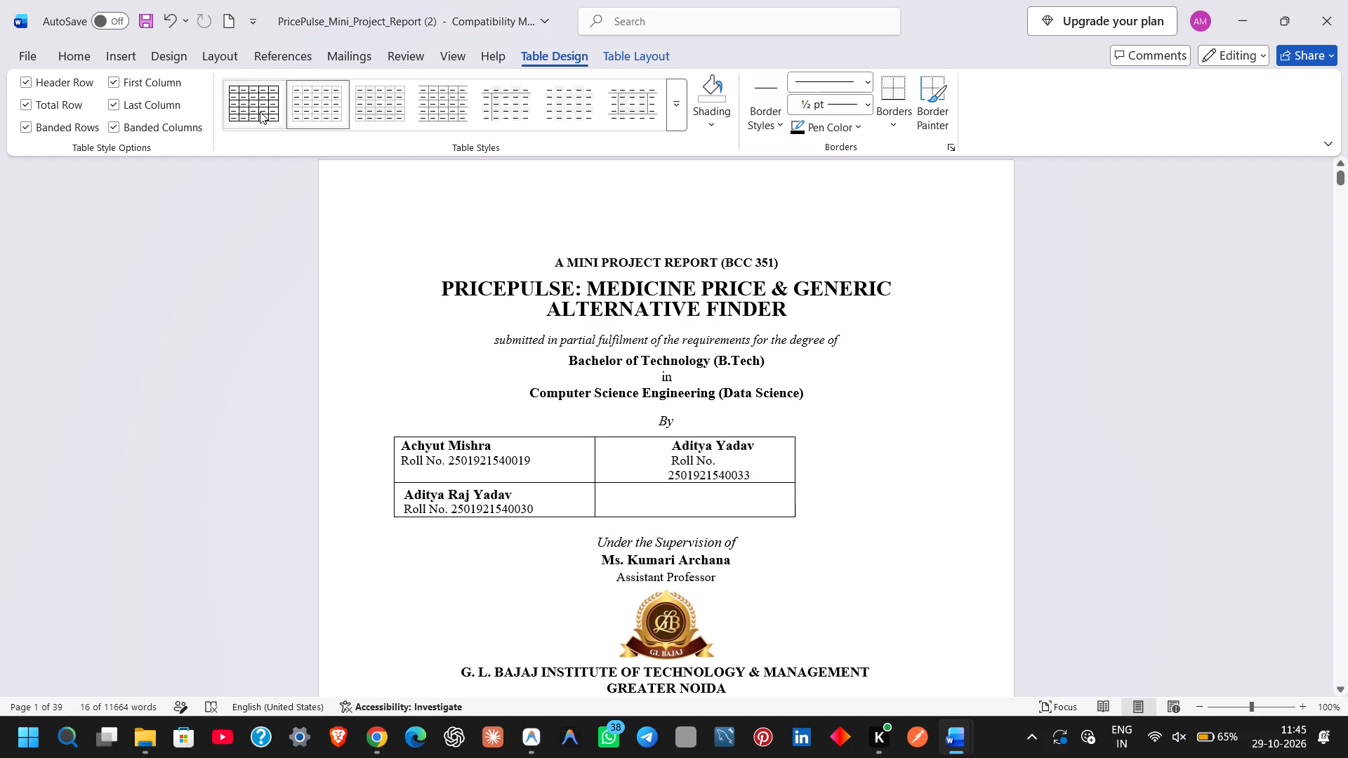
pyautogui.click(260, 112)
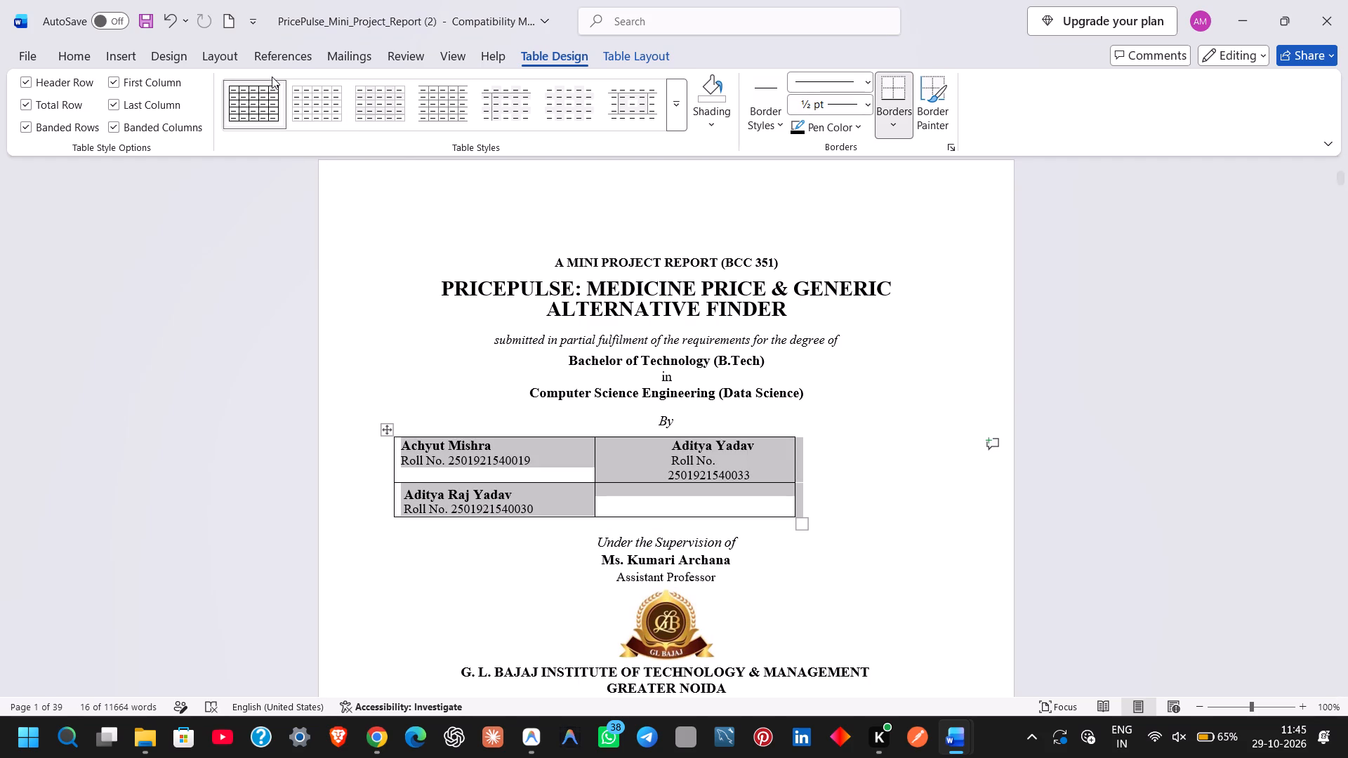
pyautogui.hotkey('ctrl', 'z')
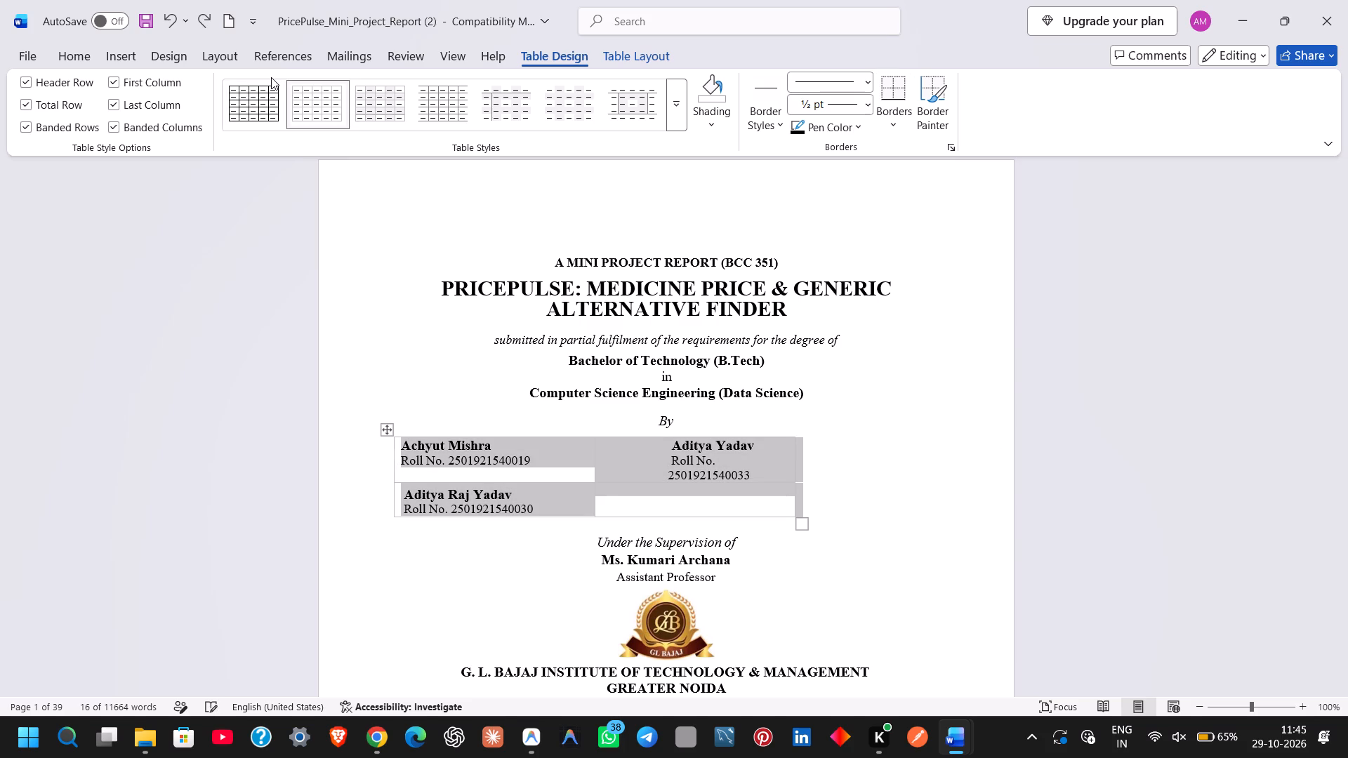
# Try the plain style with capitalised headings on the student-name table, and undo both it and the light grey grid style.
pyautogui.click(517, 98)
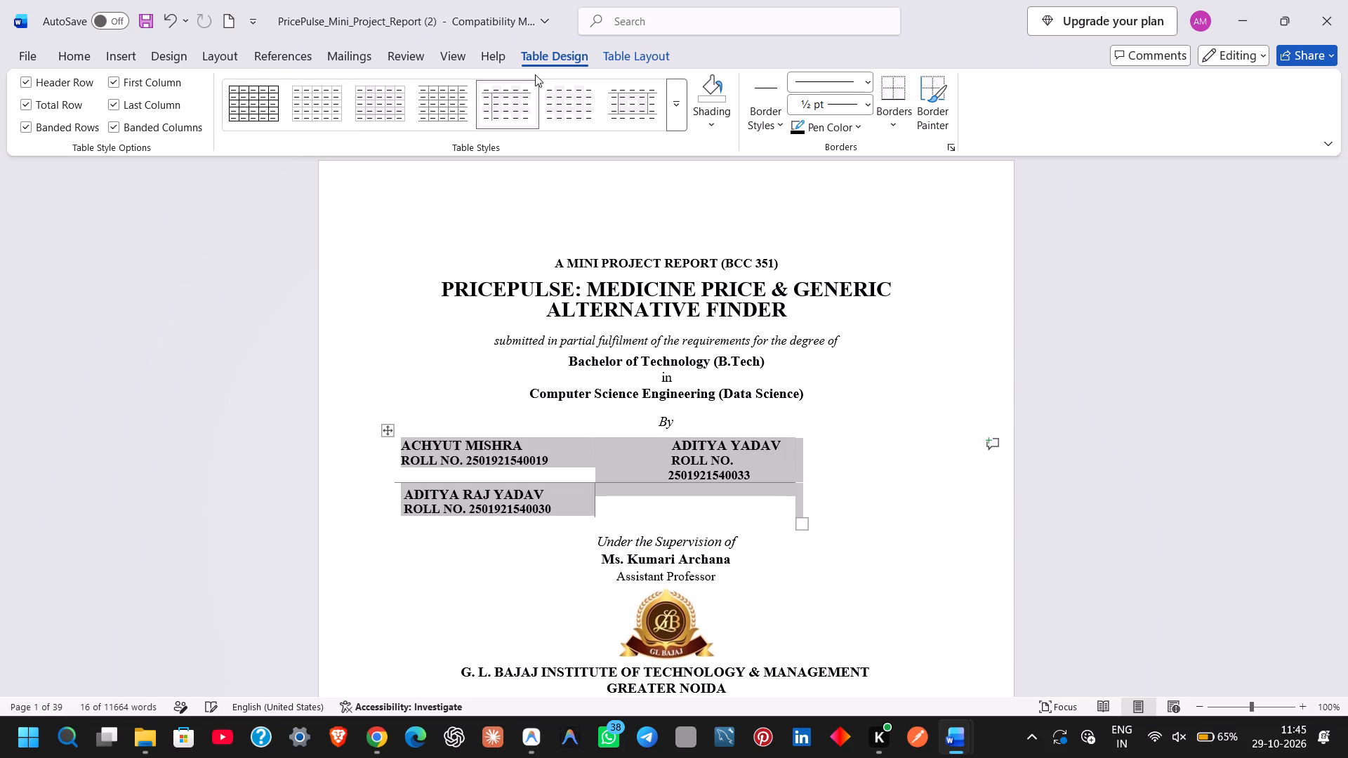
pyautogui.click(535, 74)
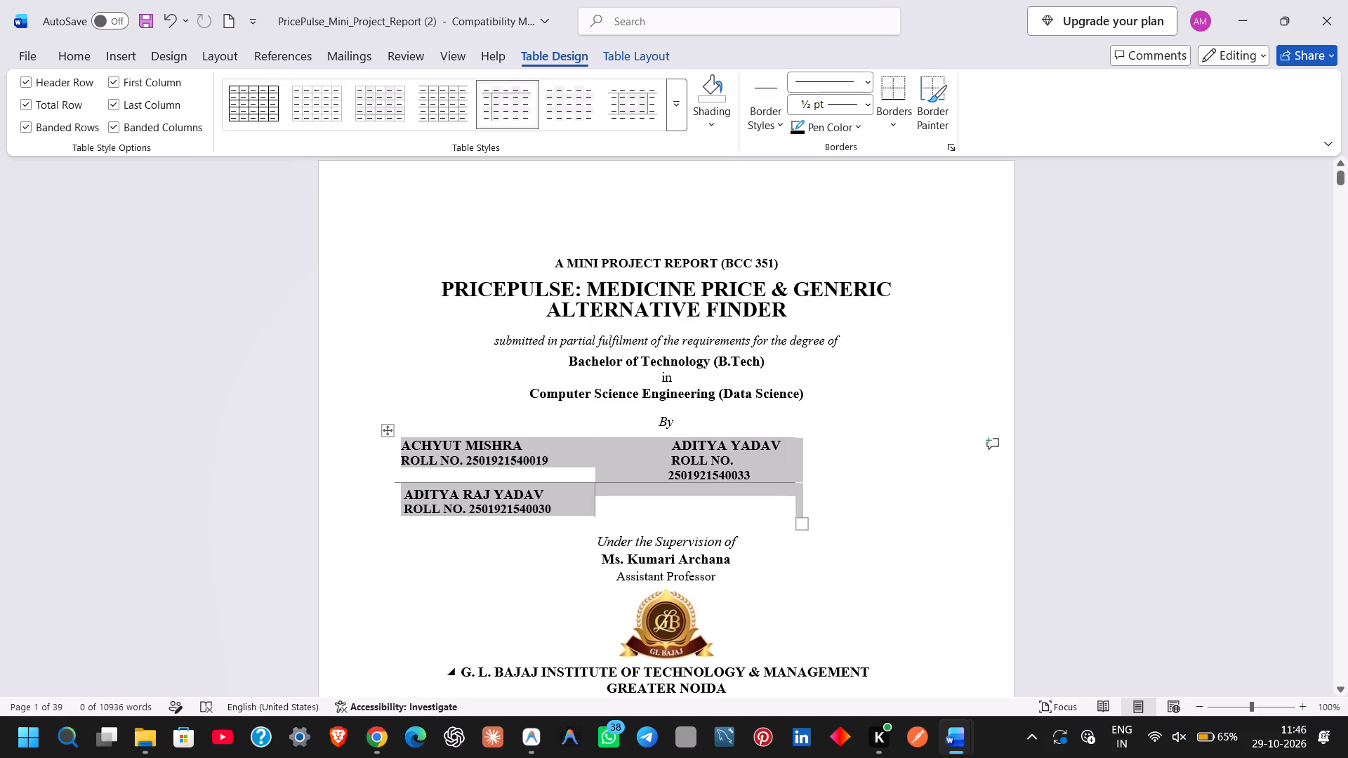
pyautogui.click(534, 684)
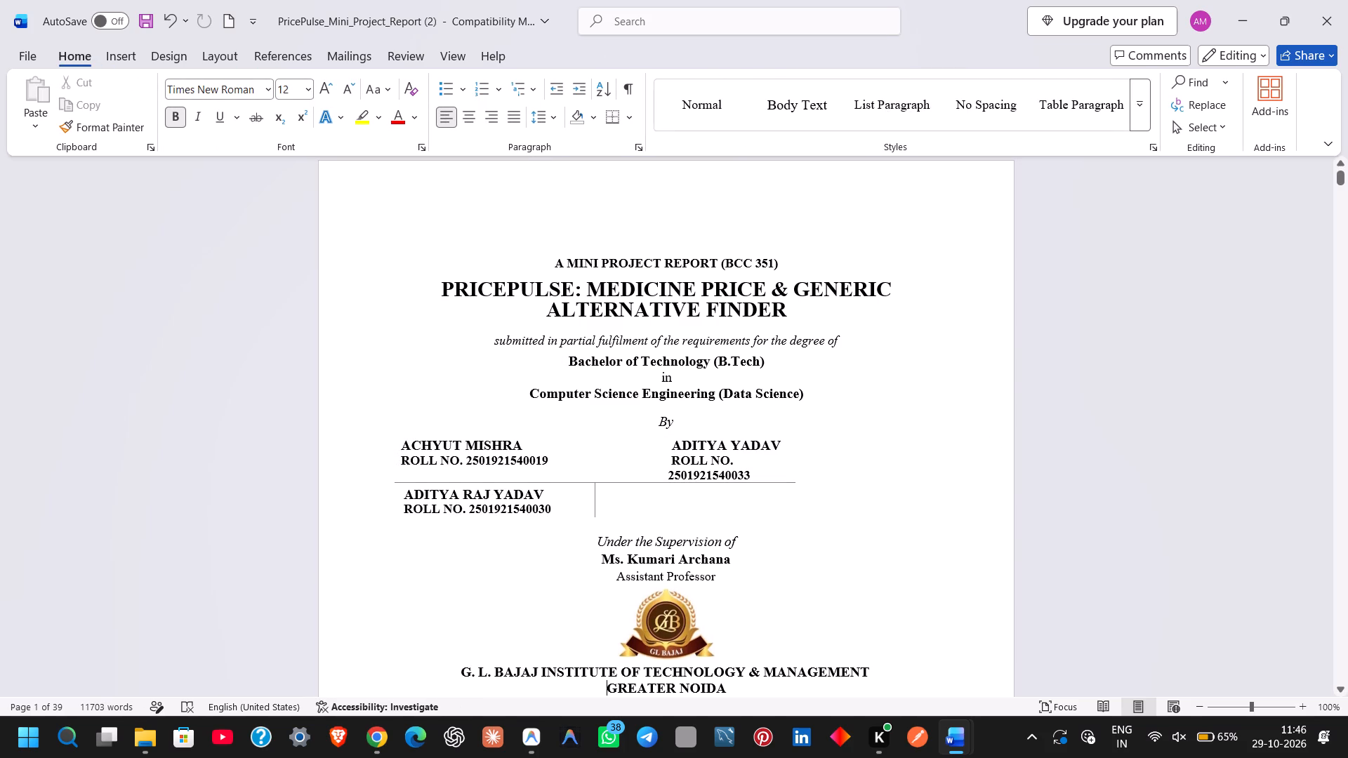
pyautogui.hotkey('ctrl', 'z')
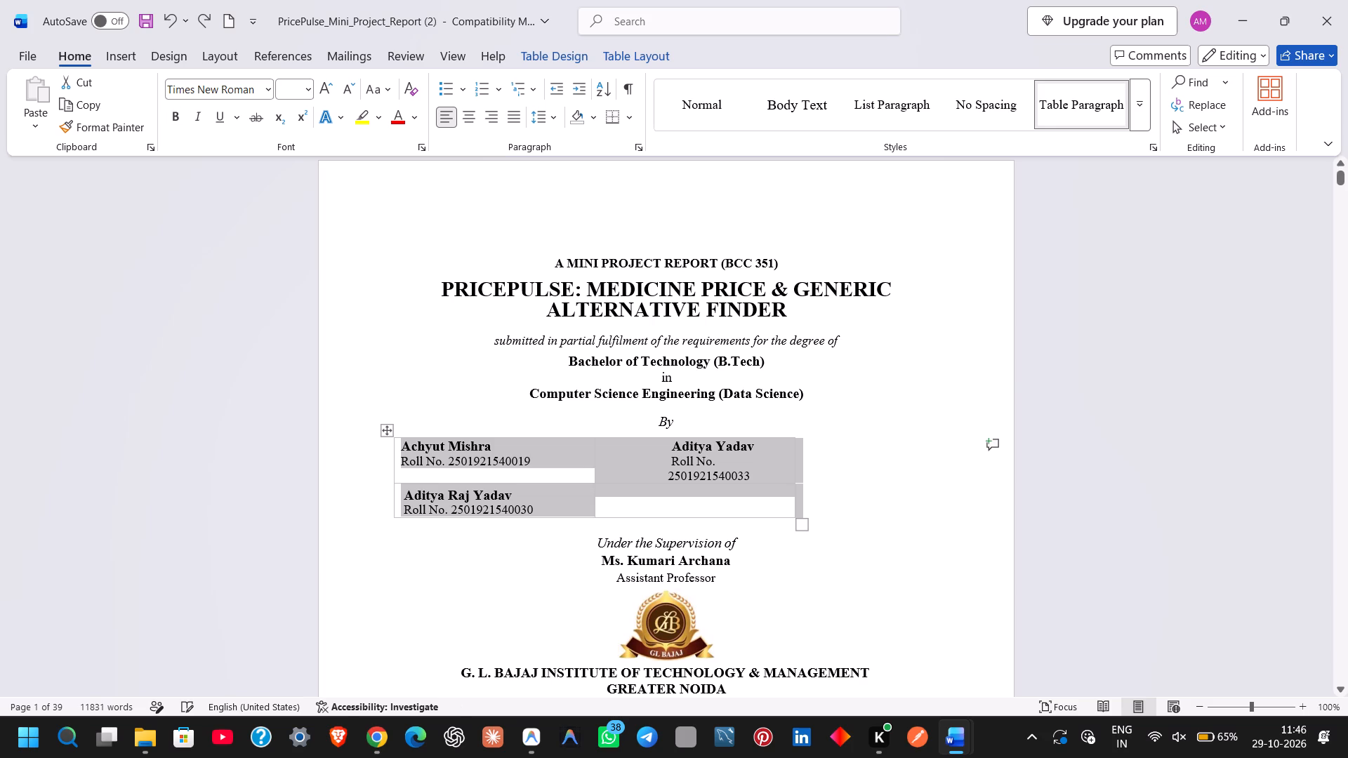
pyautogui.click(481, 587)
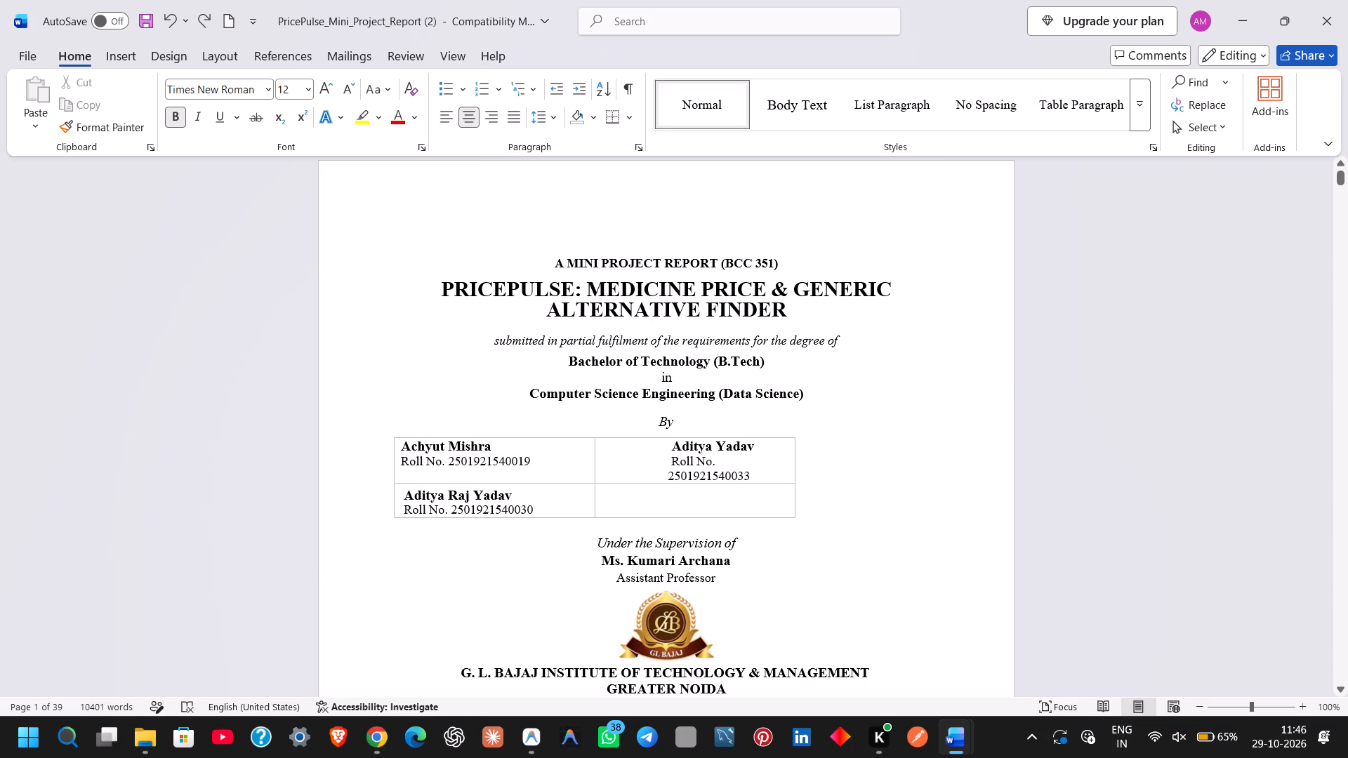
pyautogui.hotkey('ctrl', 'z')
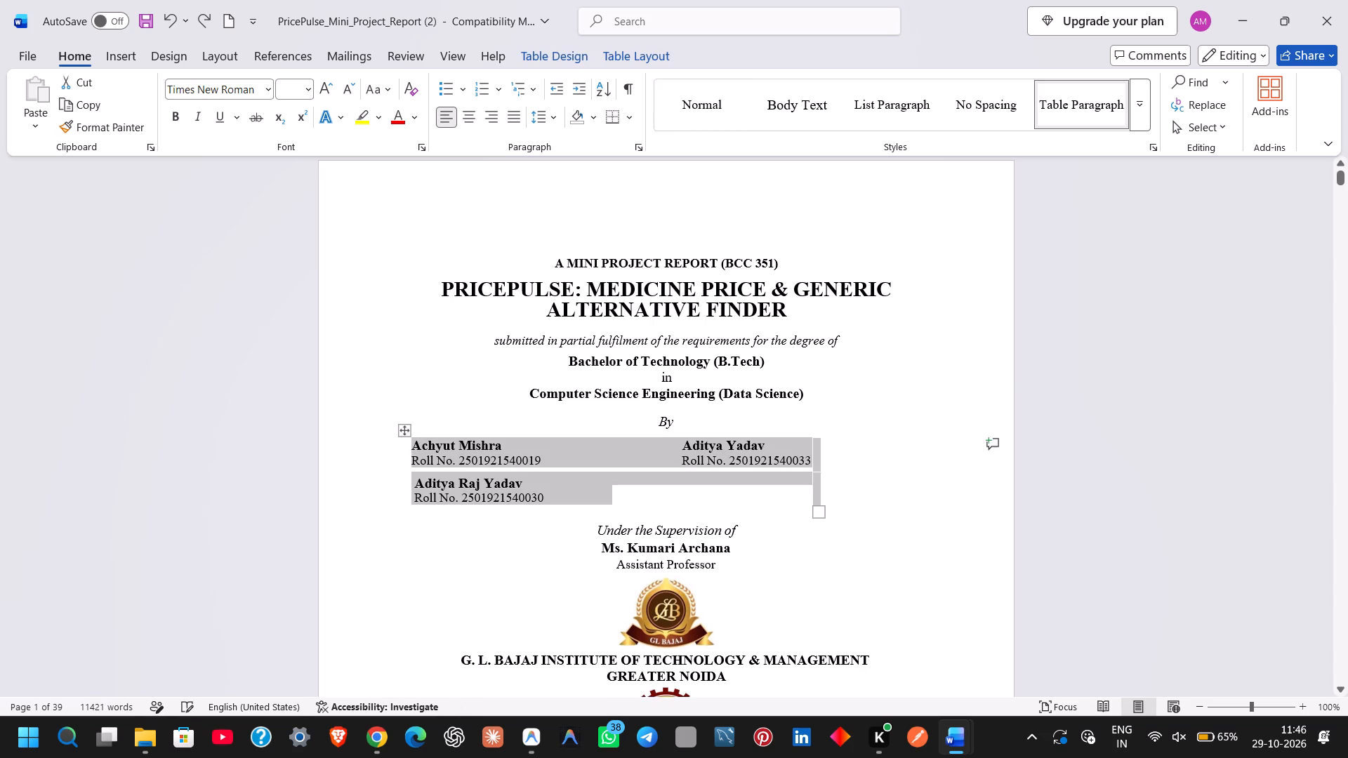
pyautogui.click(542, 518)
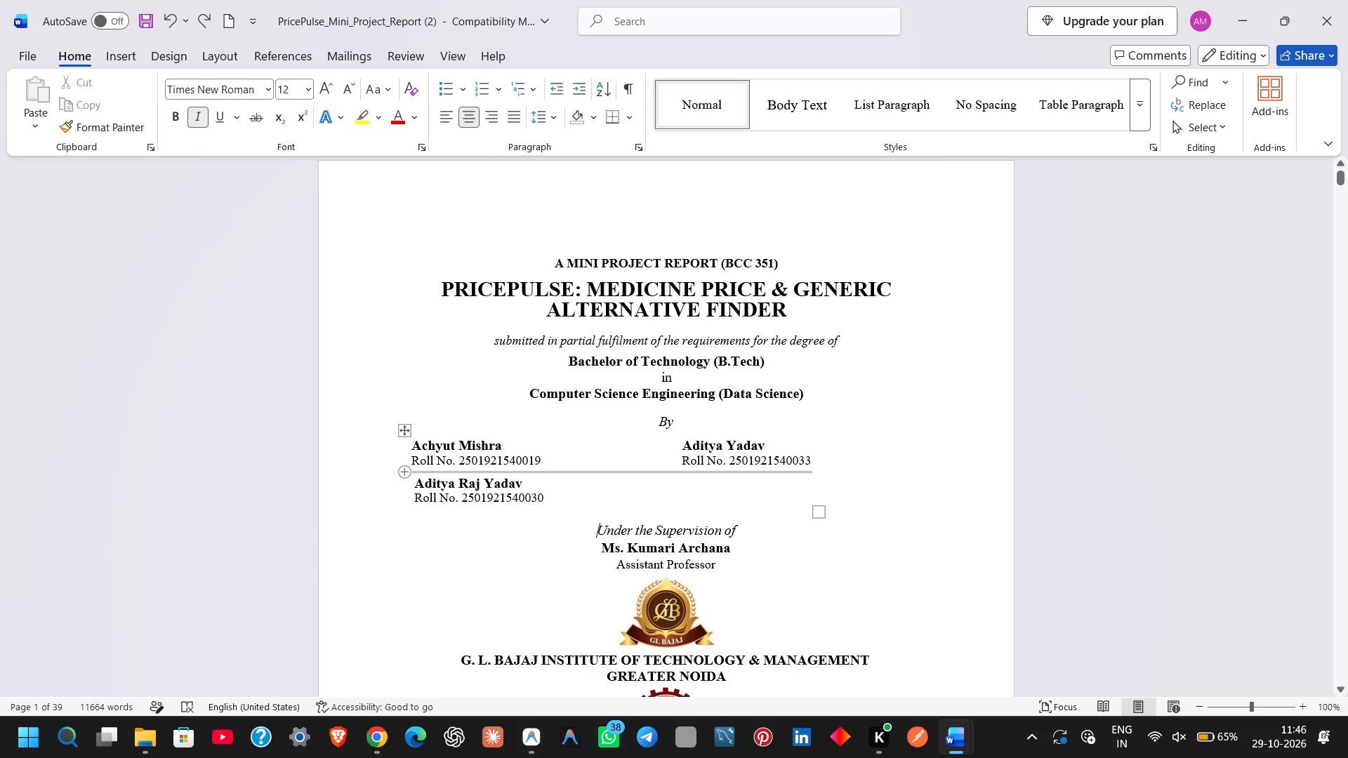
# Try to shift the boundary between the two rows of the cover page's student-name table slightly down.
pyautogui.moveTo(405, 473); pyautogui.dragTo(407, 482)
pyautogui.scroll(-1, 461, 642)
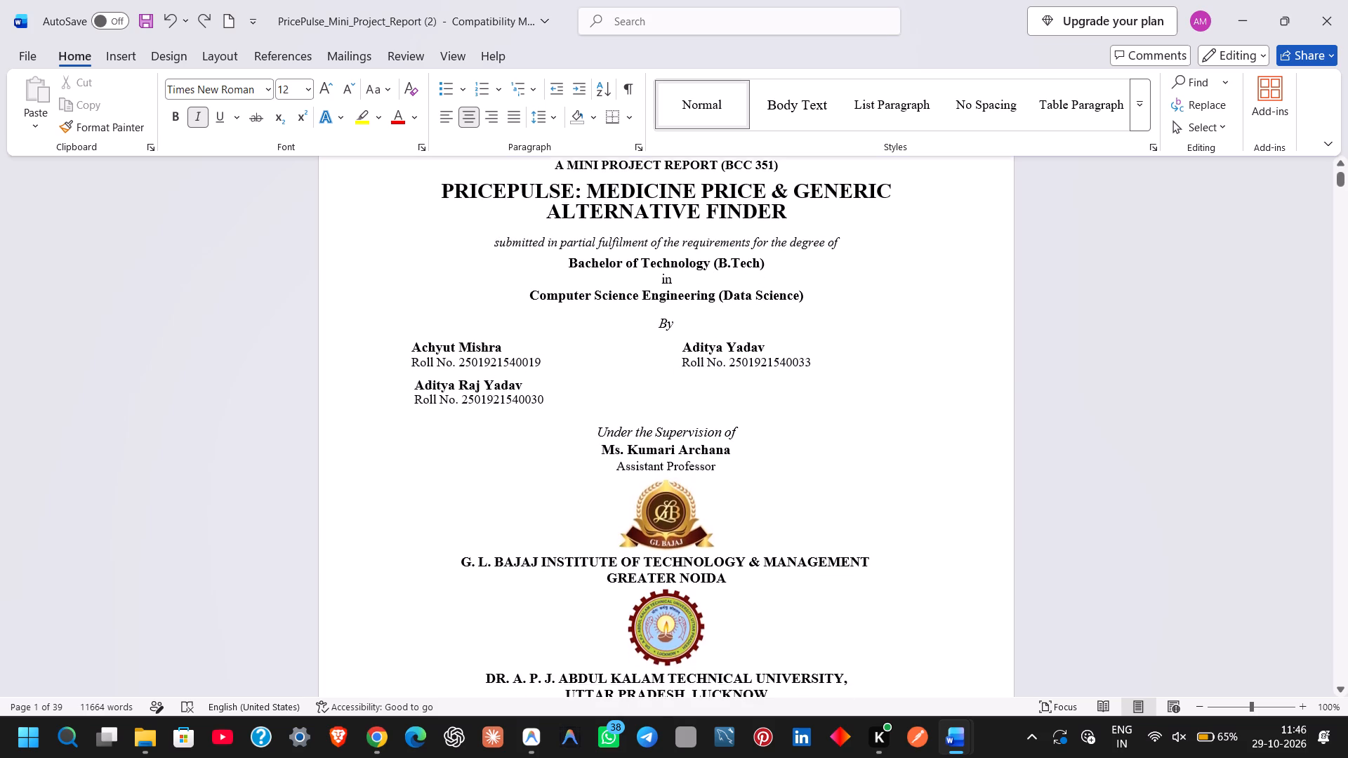
# Examine the layout of the rest of the cover page and the Declaration page, including its signature blocks and date line.
pyautogui.scroll(-3, 461, 642)
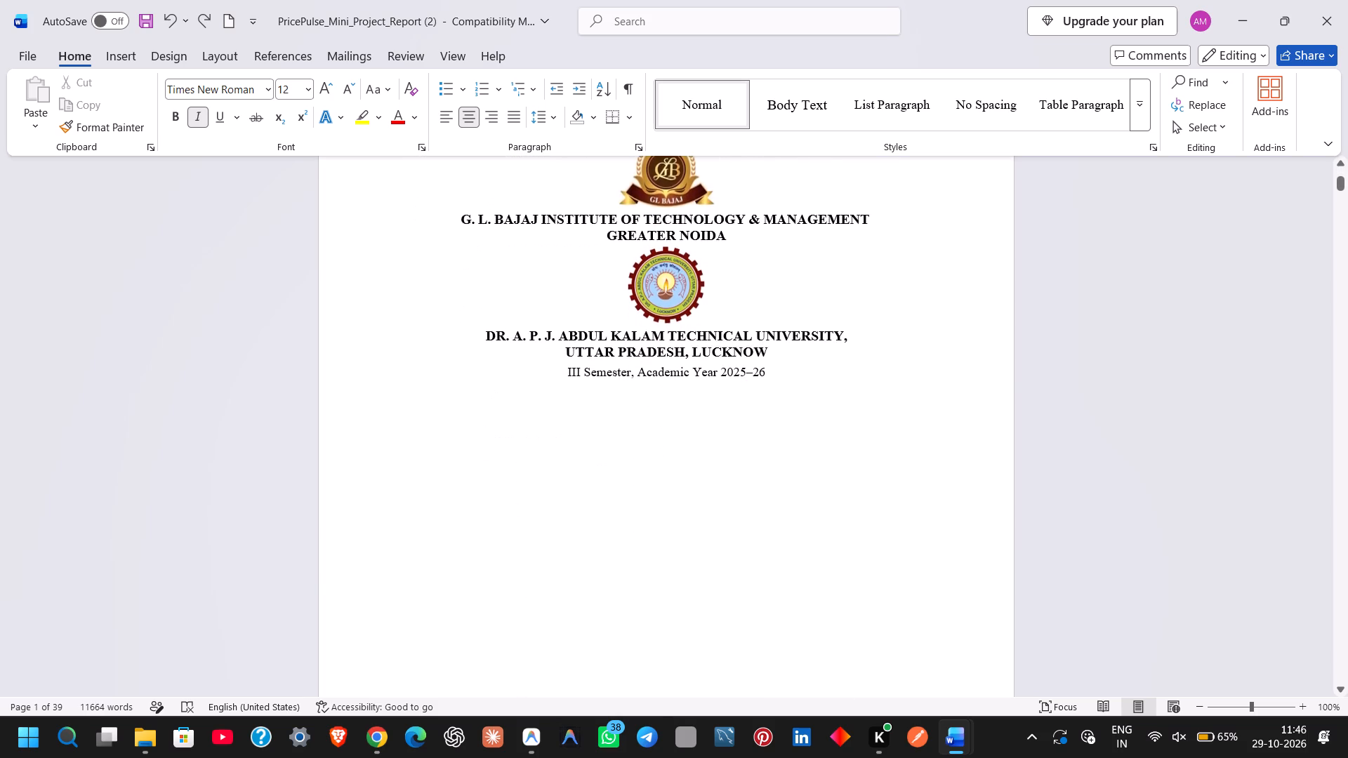
pyautogui.scroll(-3, 461, 642)
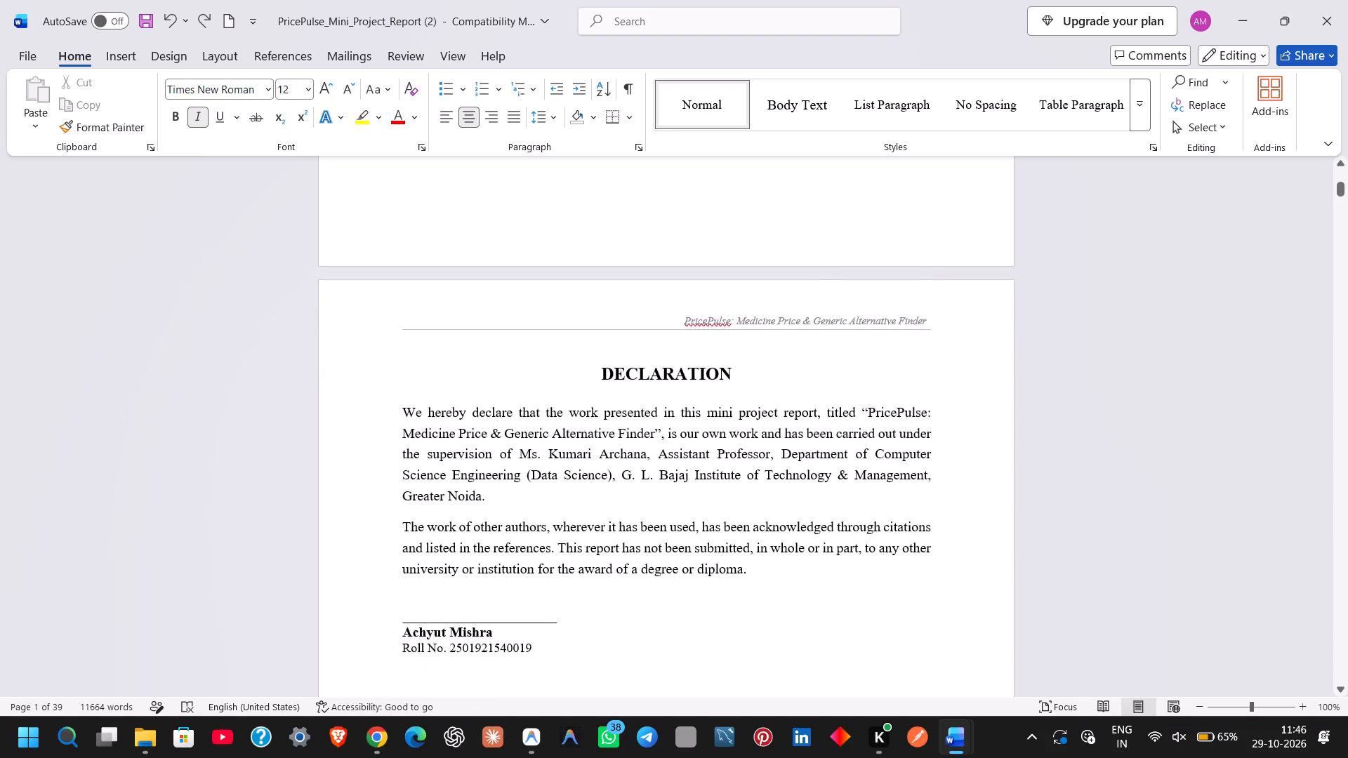
pyautogui.scroll(-4, 461, 642)
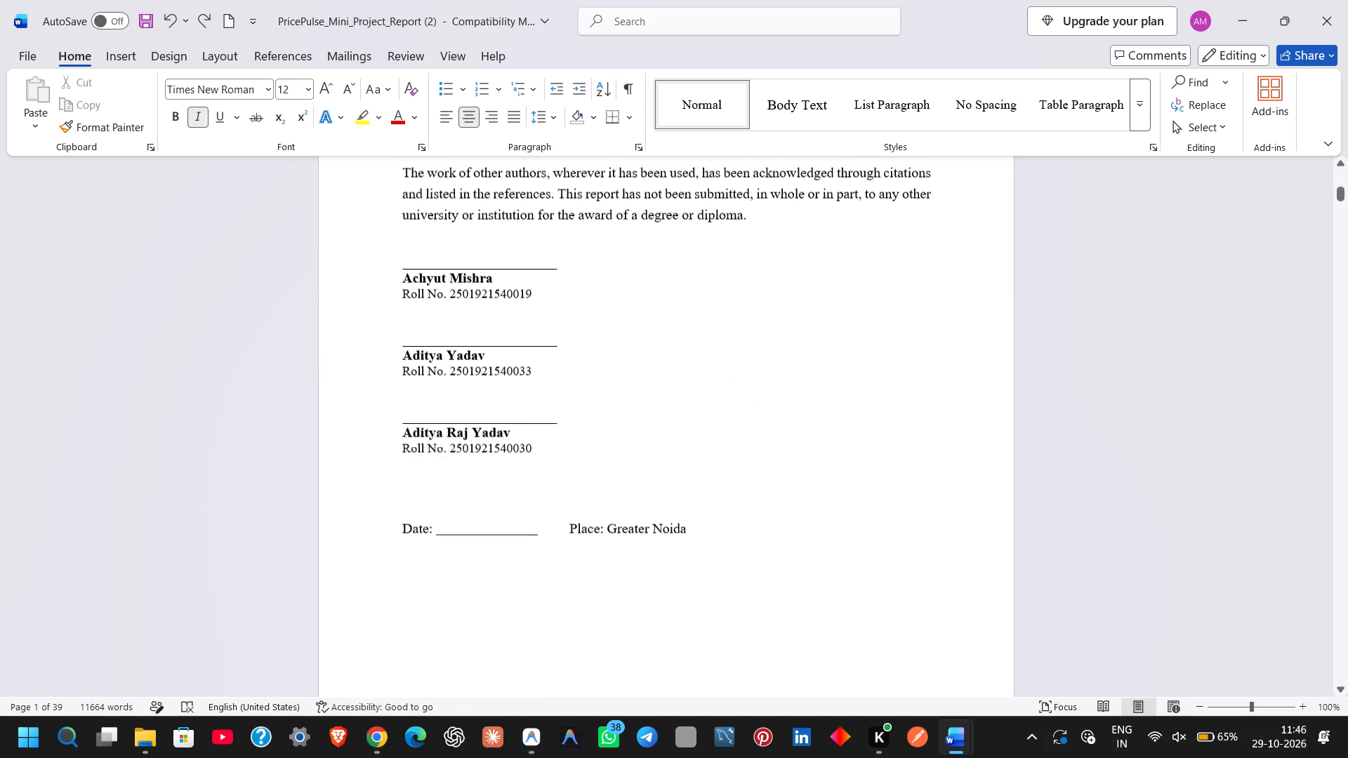
pyautogui.scroll(-3, 461, 642)
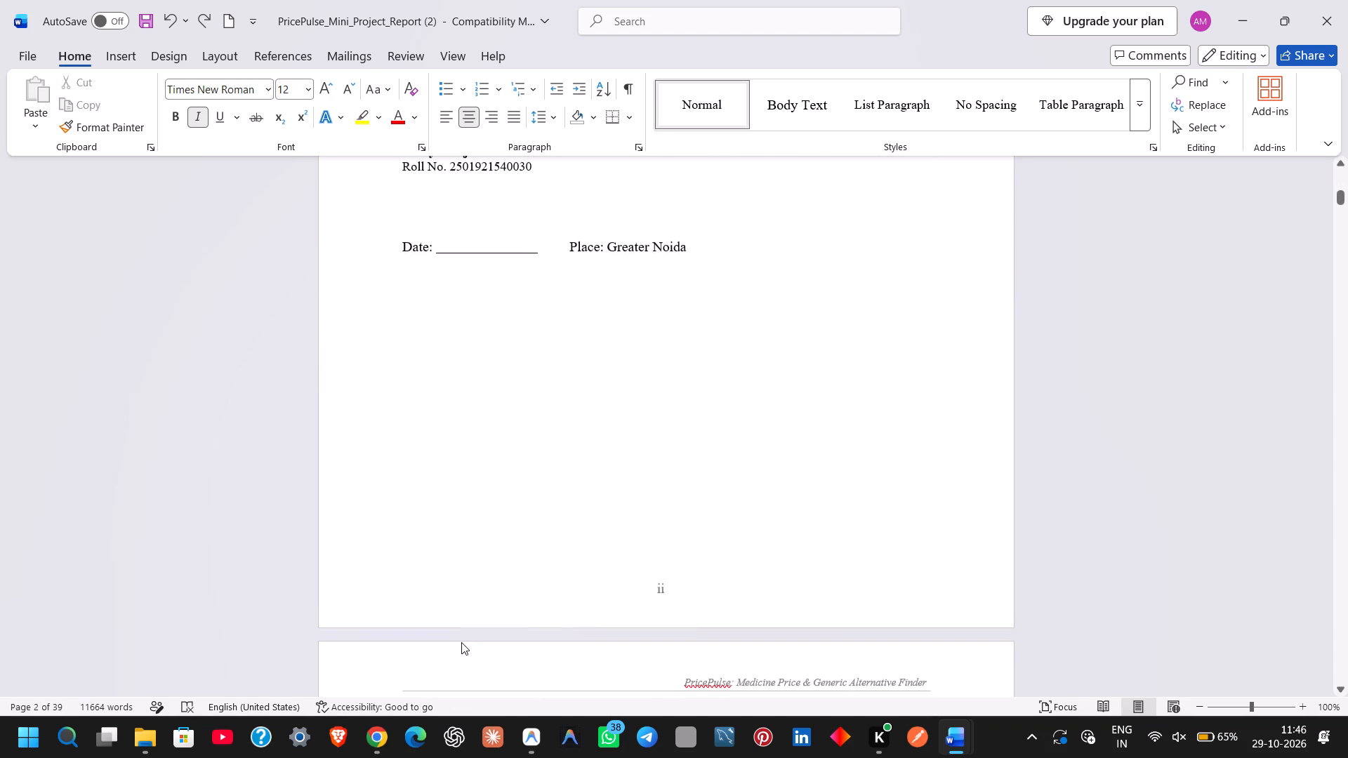
# Review the front-matter pages from the Certificate through the acknowledgement text to the end of the Abstract.
pyautogui.scroll(-4, 461, 642)
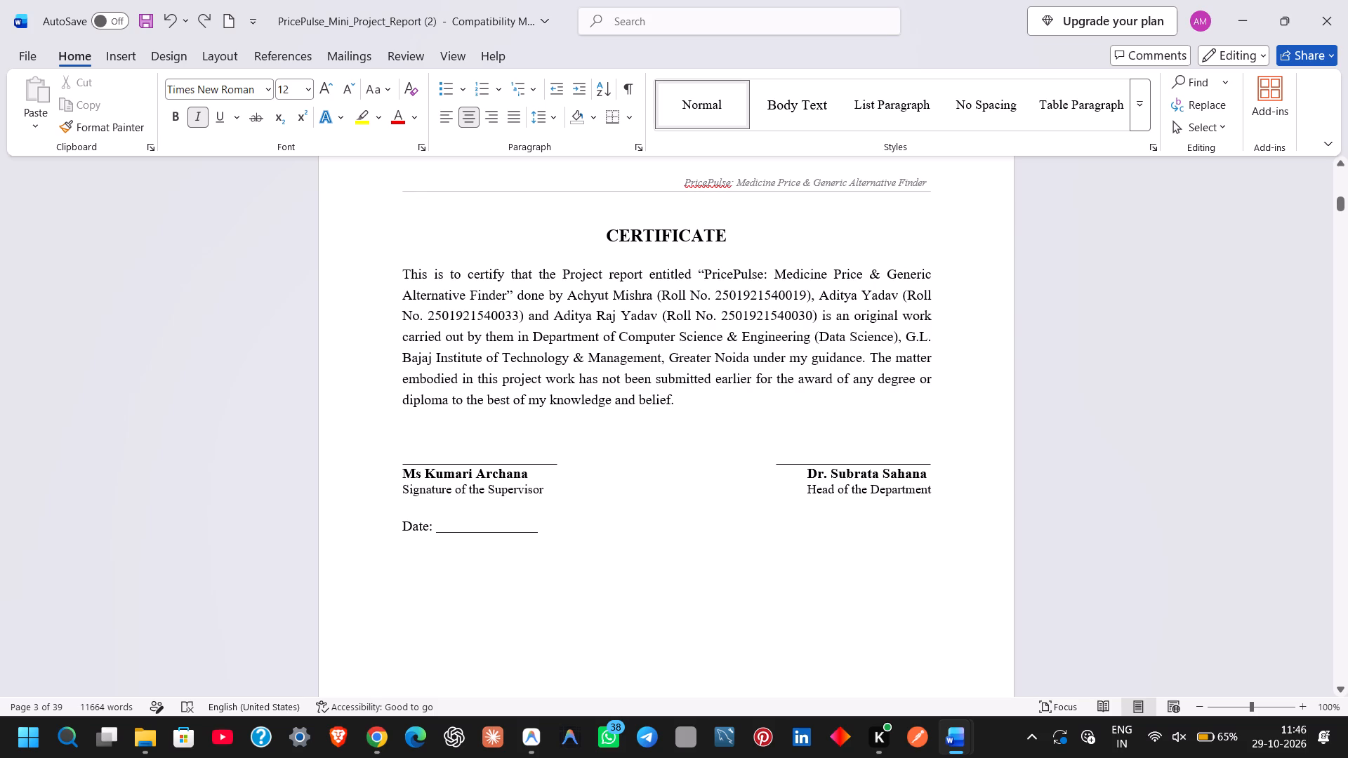
pyautogui.scroll(-1, 464, 626)
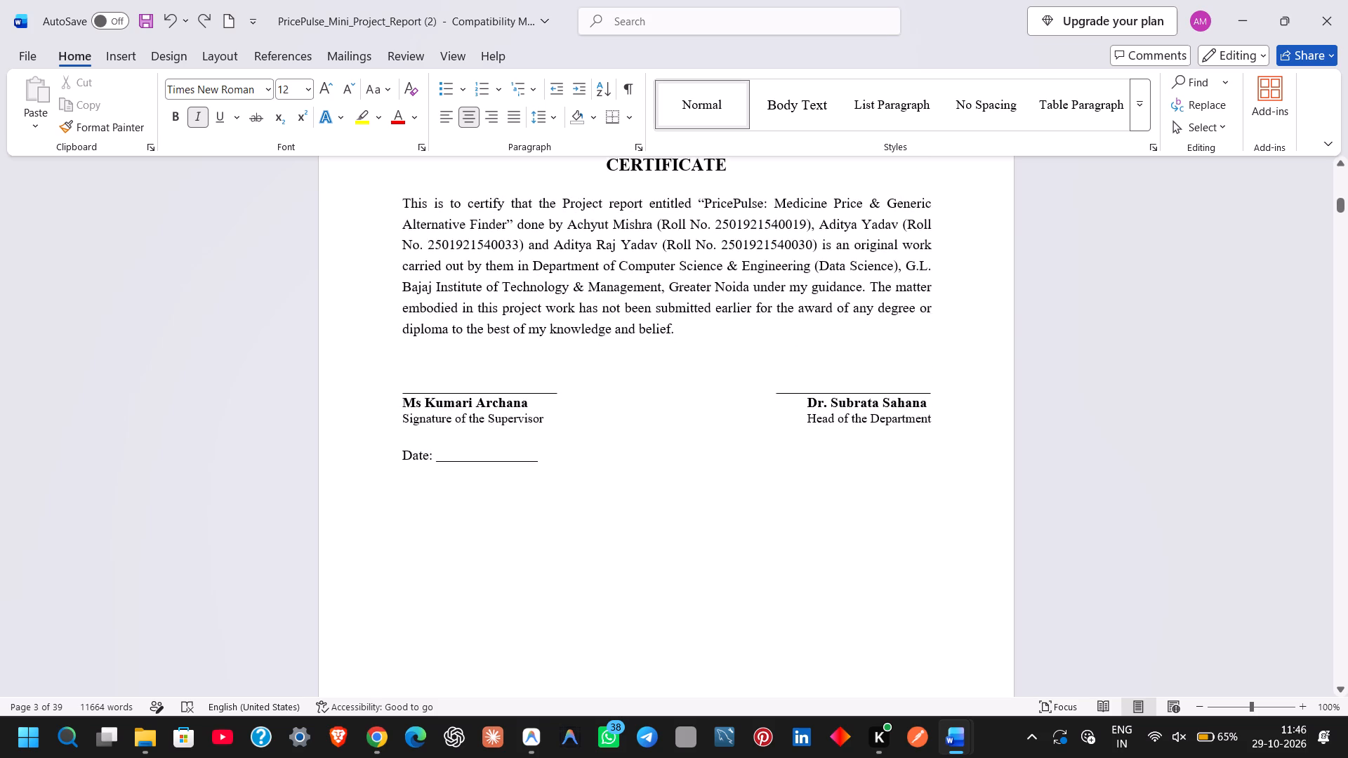
pyautogui.scroll(-6, 464, 626)
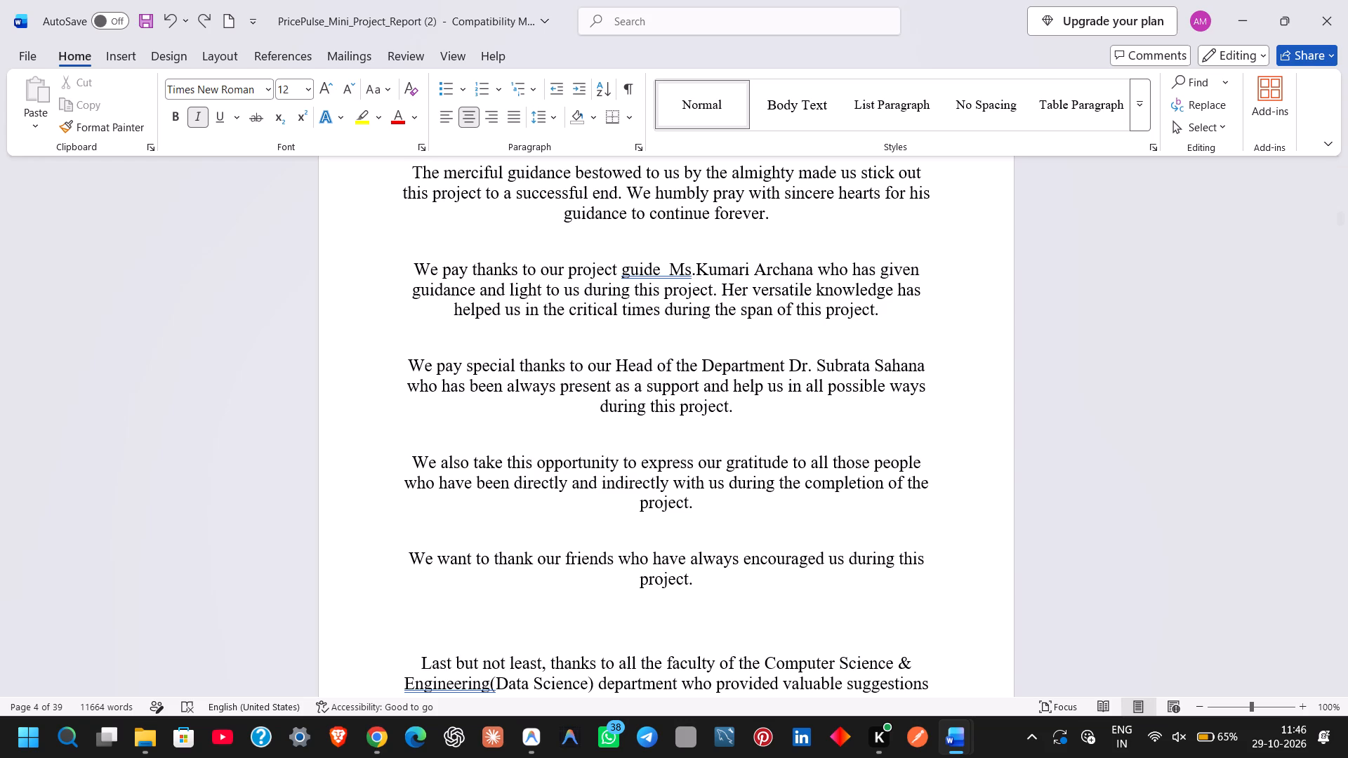
pyautogui.scroll(-4, 464, 626)
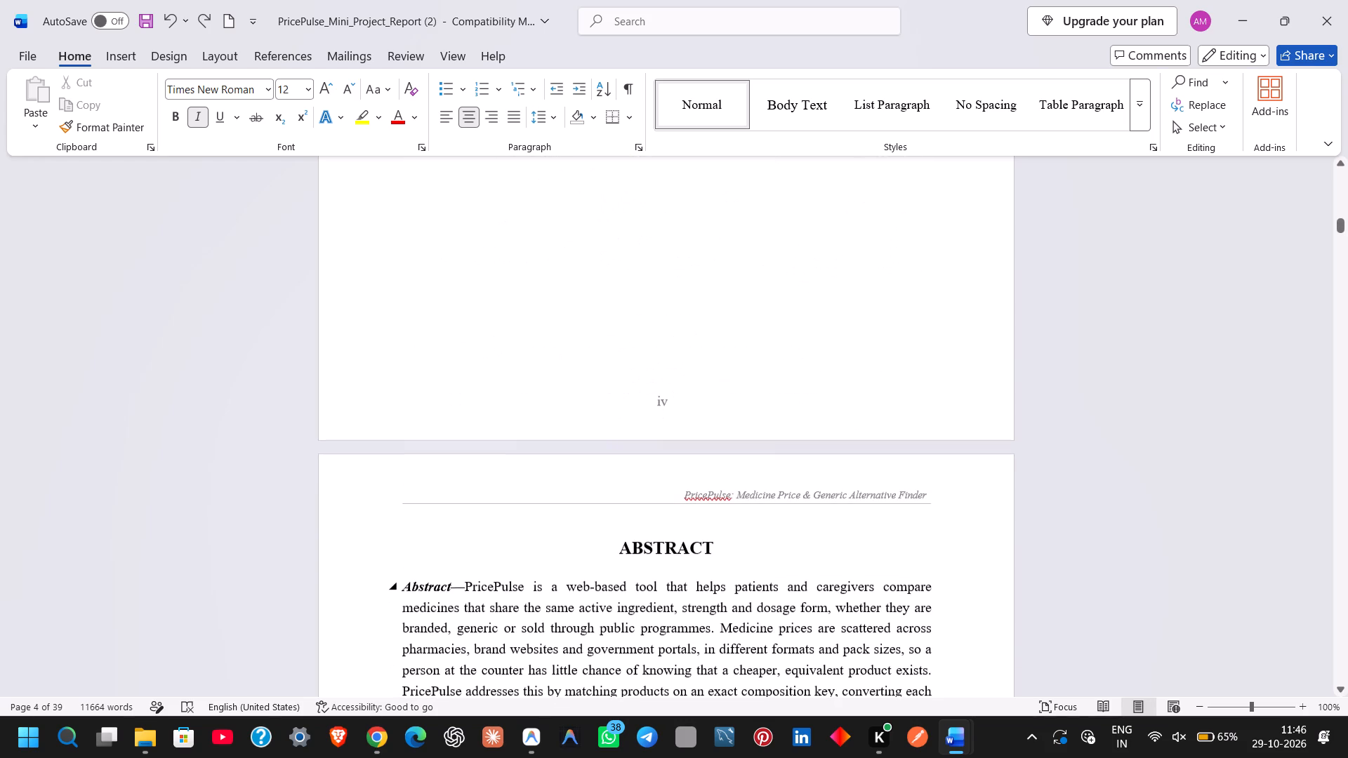
pyautogui.scroll(-3, 464, 626)
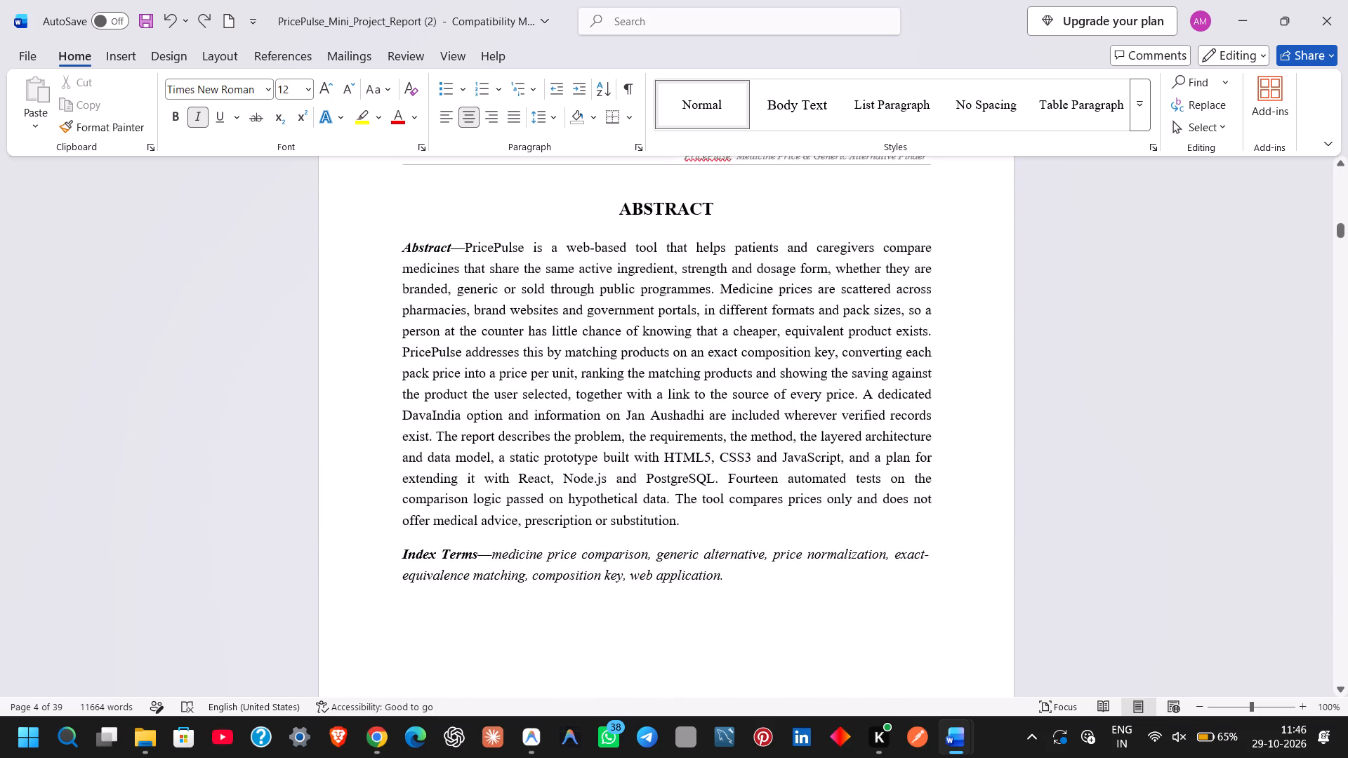
pyautogui.scroll(-4, 464, 626)
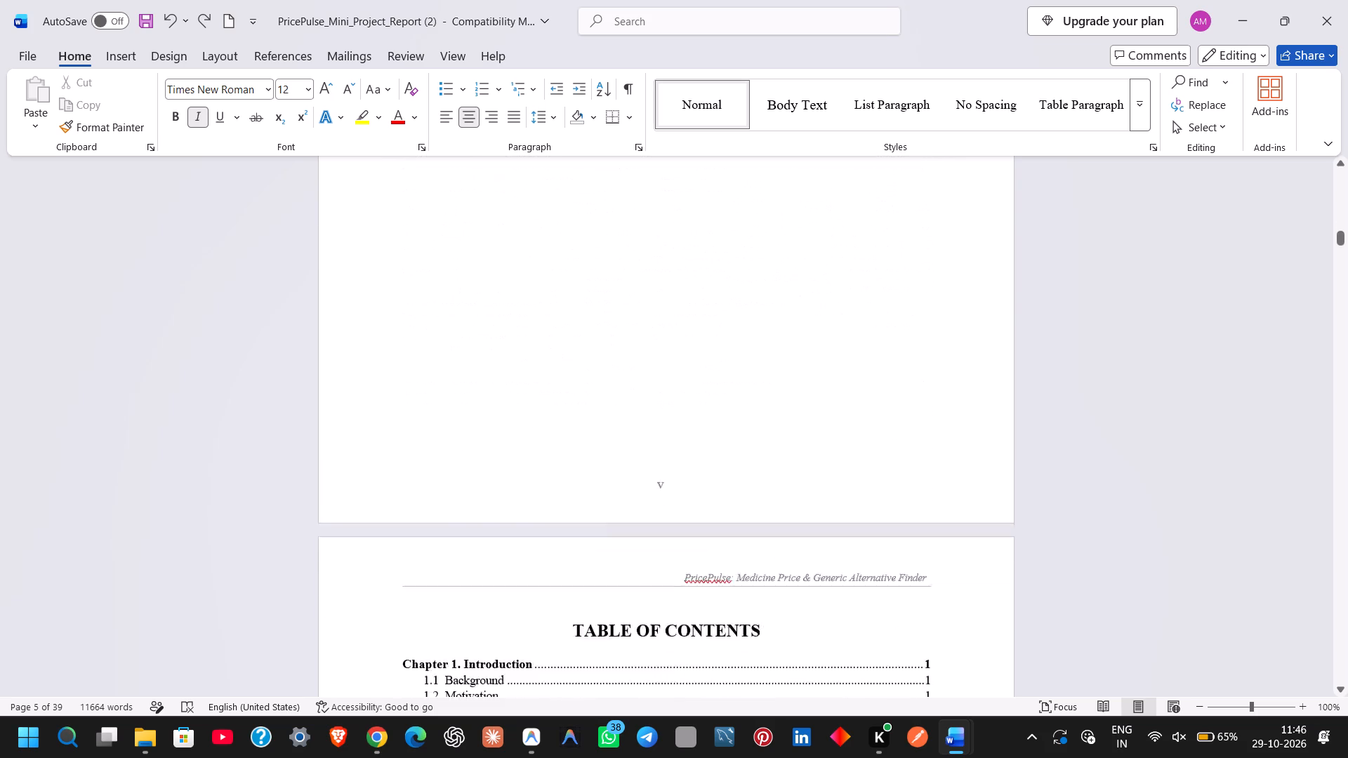
# Check the table of contents from the Chapter 1 entries through the References and Appendix C entries.
pyautogui.scroll(-3, 464, 626)
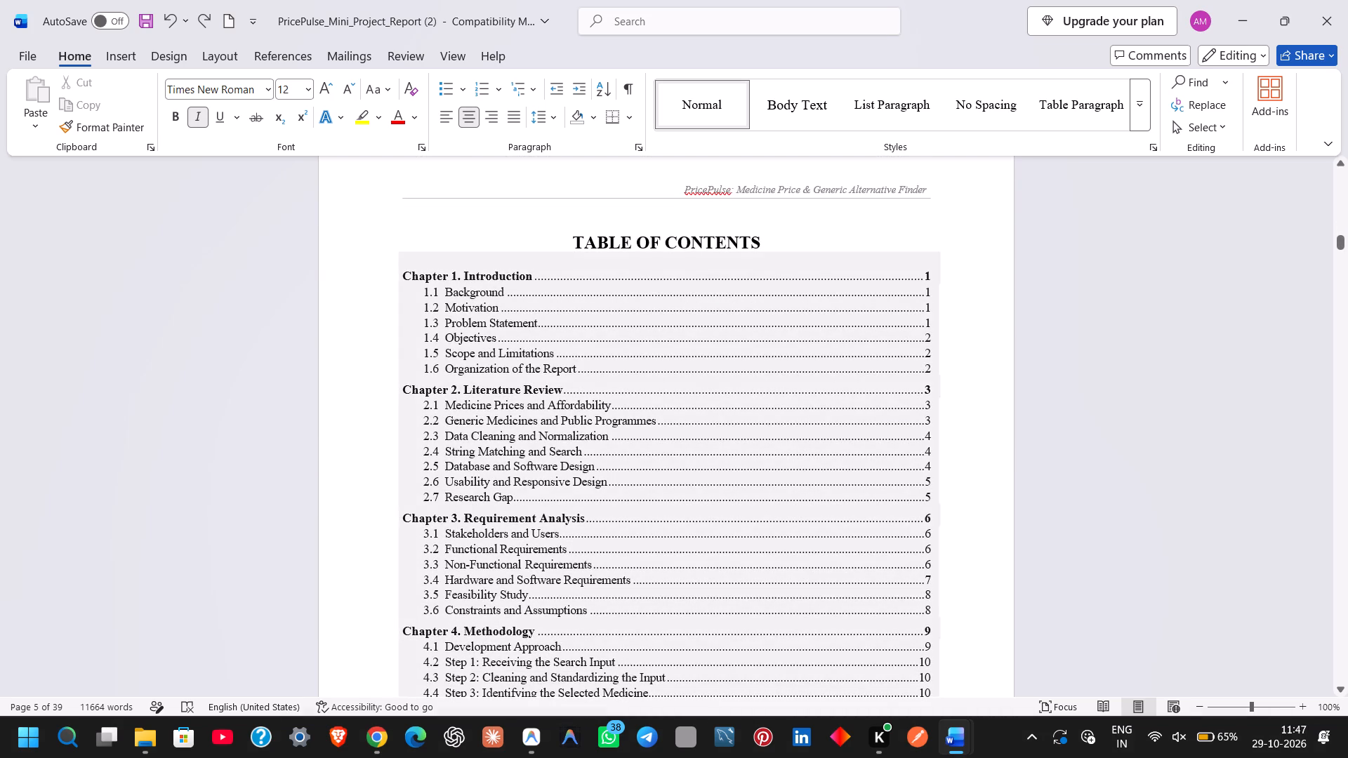
pyautogui.scroll(-3, 464, 626)
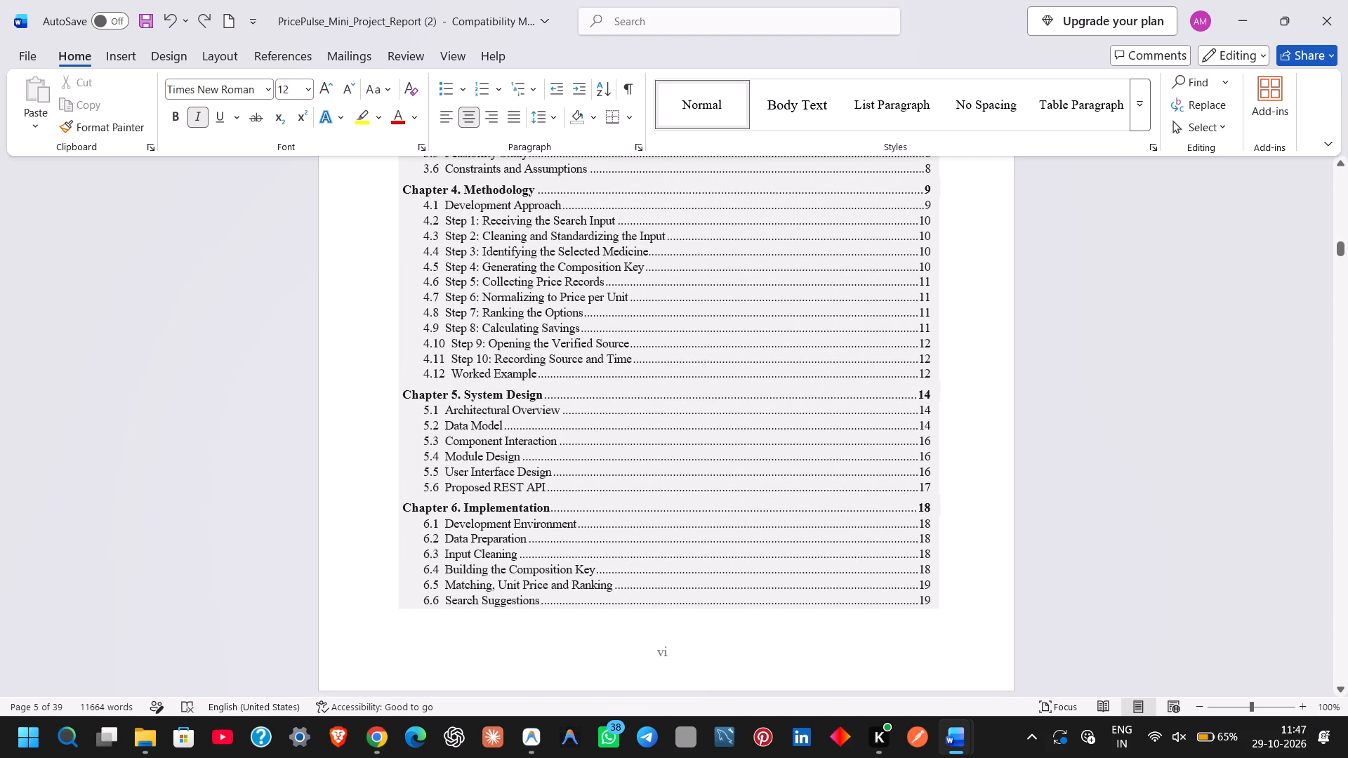
pyautogui.scroll(-3, 464, 626)
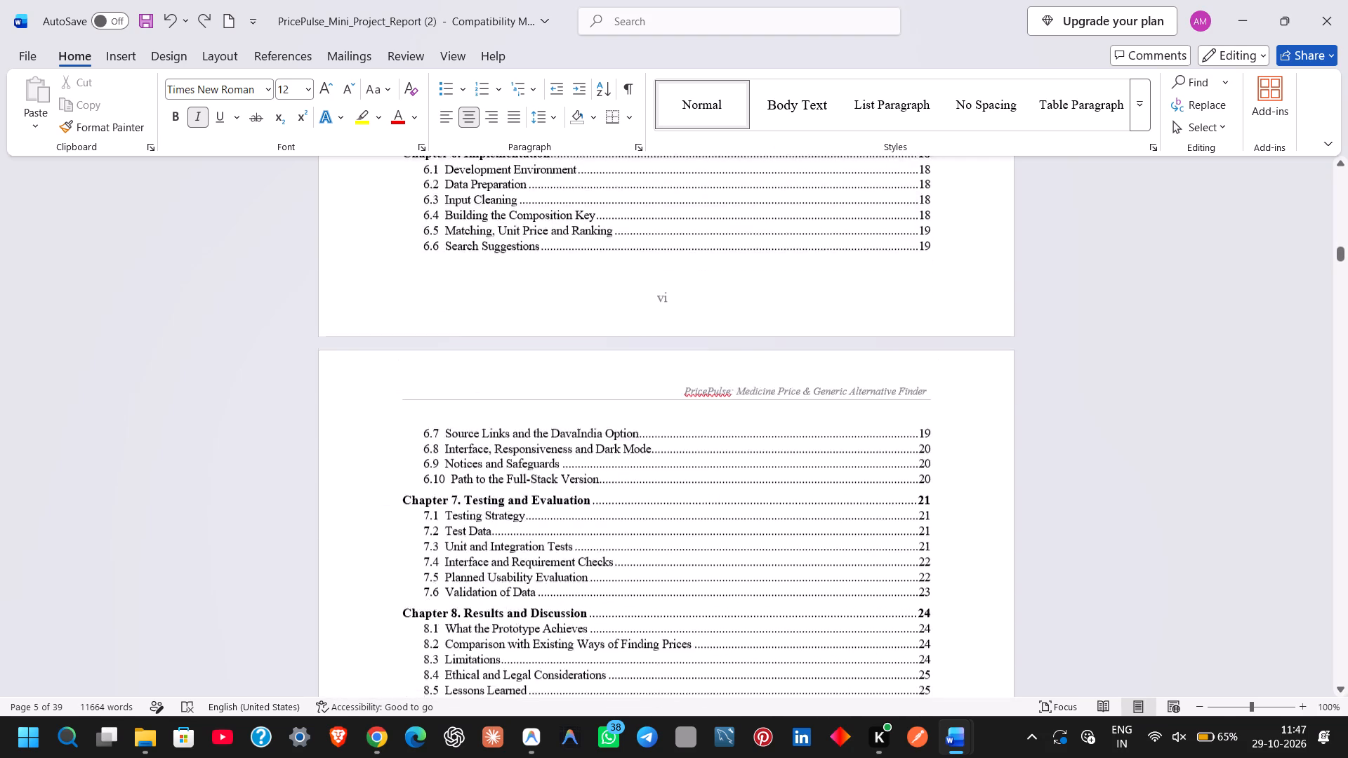
pyautogui.scroll(-1, 464, 626)
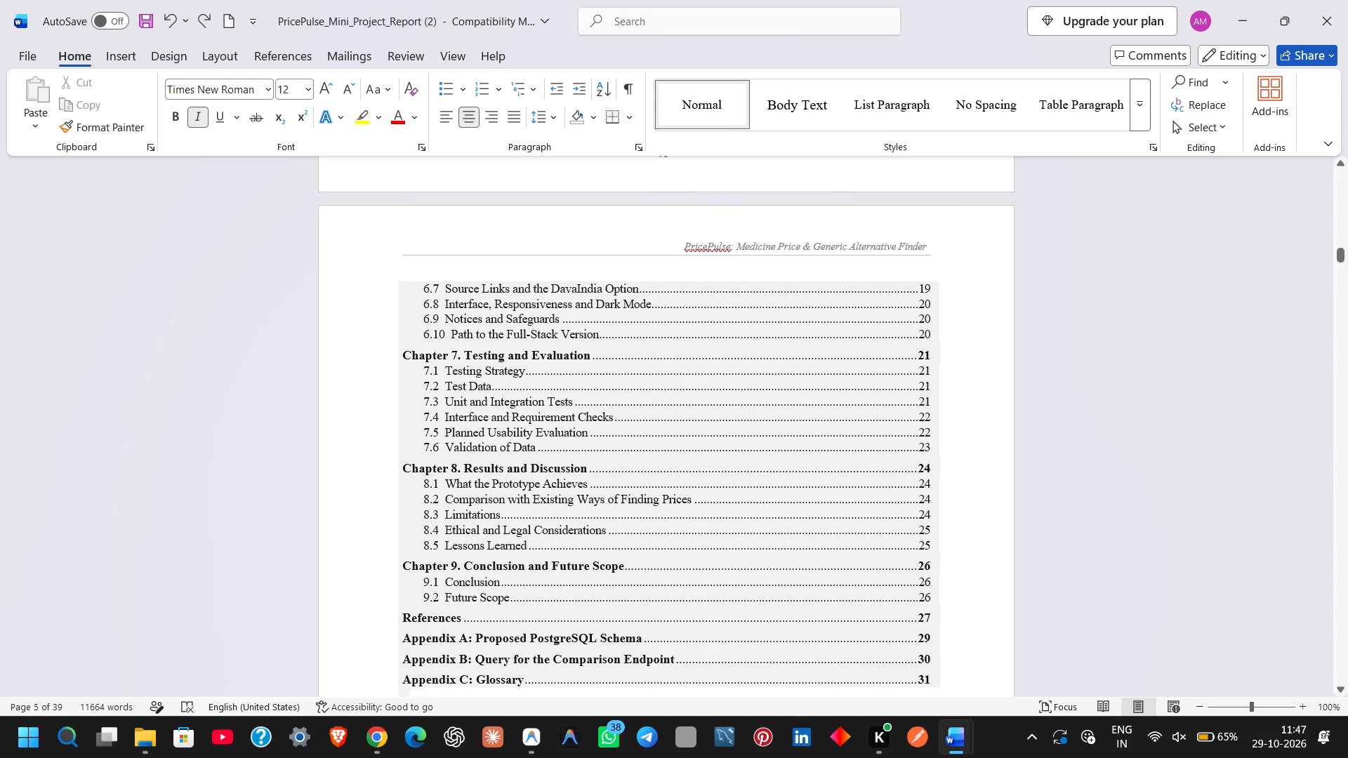
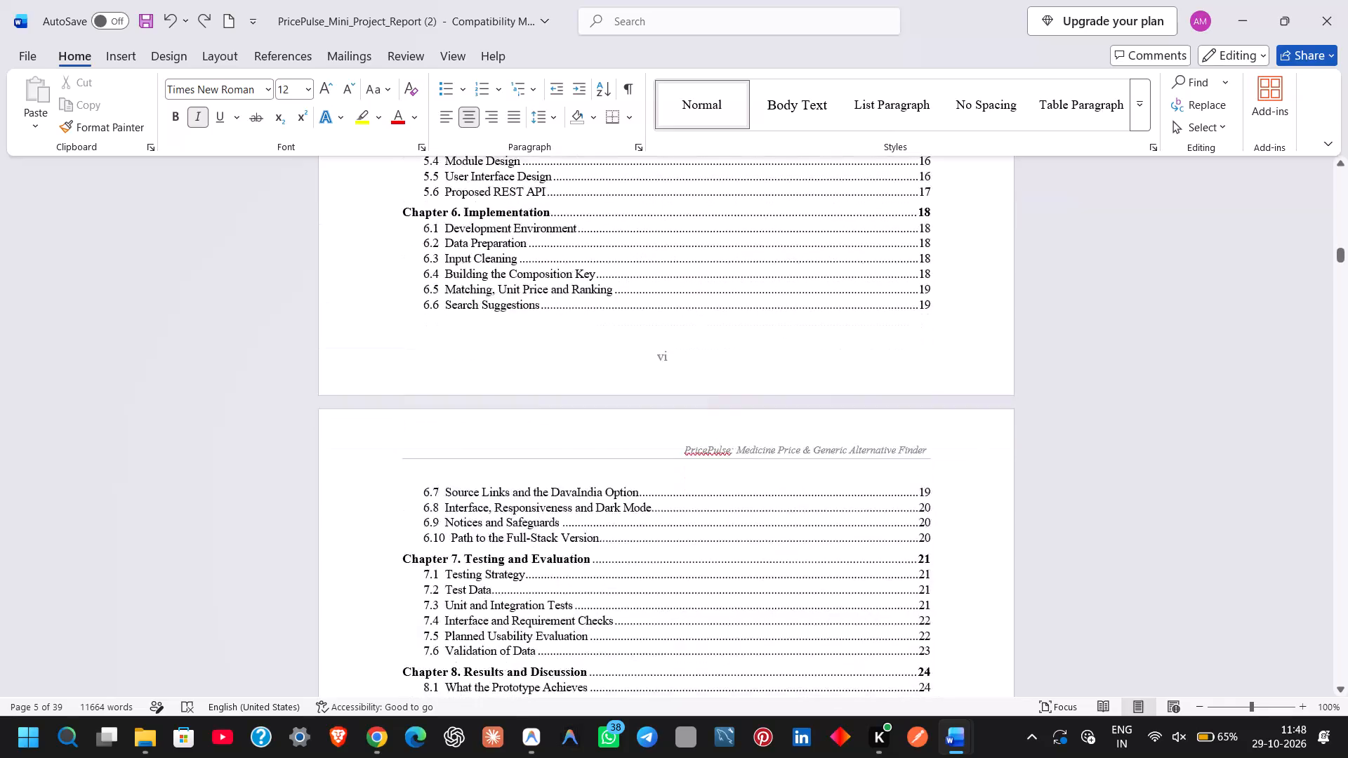
# Review the body text from the rest of the table of contents through Chapters 1 and 2 to the opening of Chapter 3.
pyautogui.scroll(-4, 464, 626)
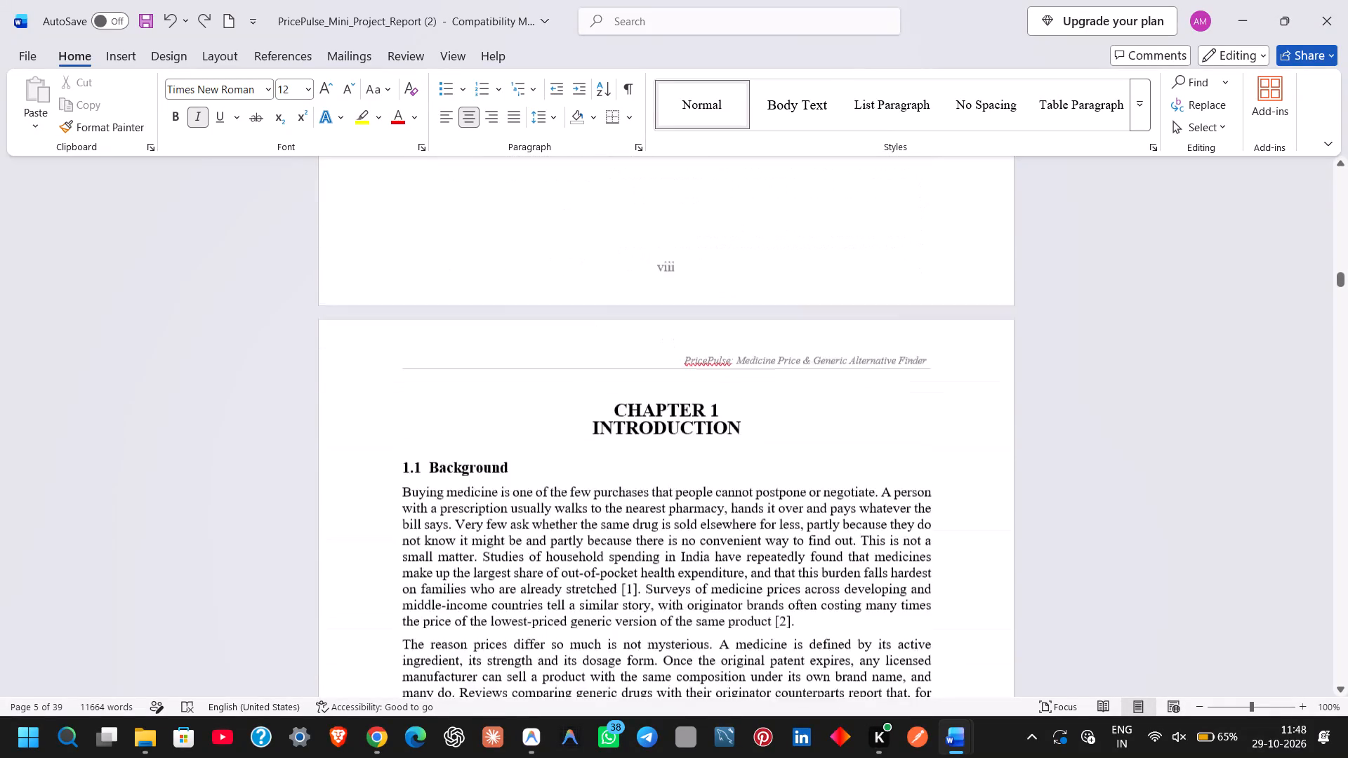
pyautogui.scroll(-6, 464, 626)
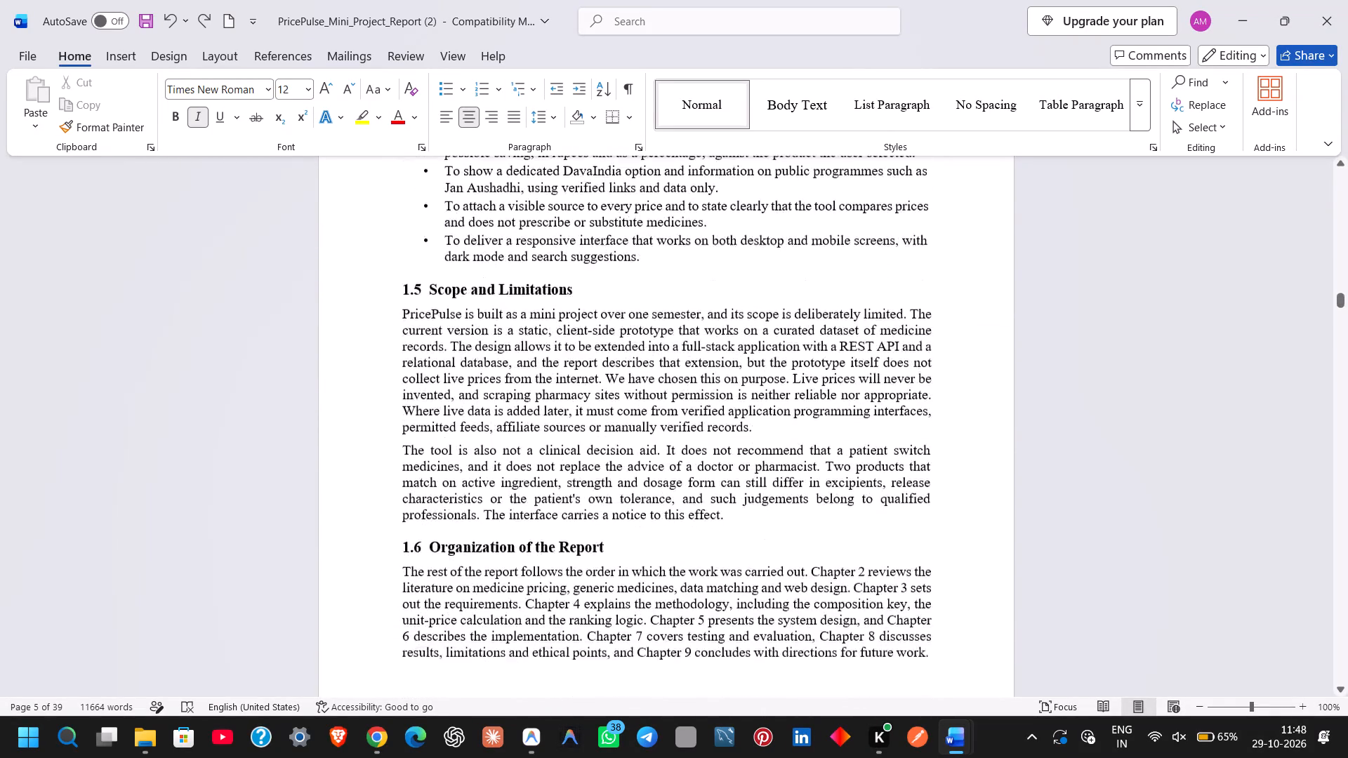
pyautogui.scroll(-4, 464, 626)
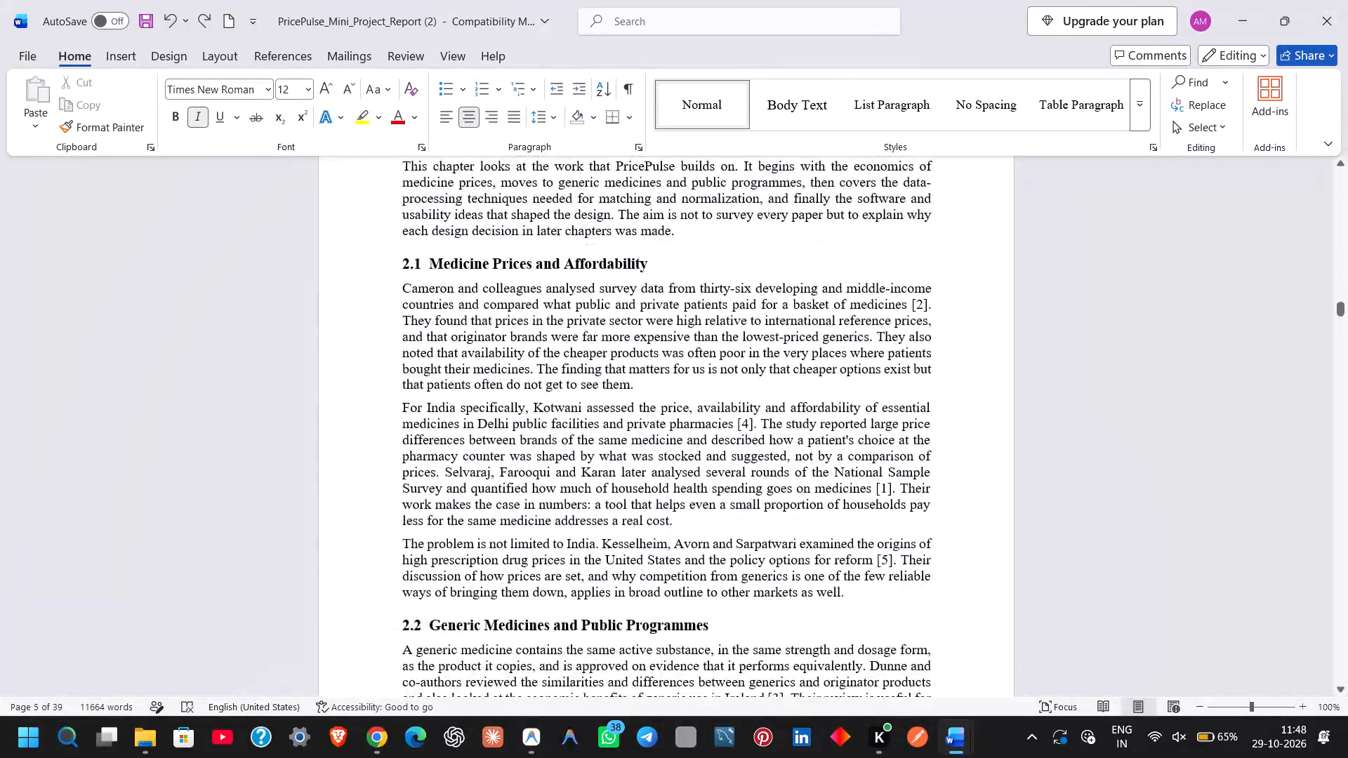
pyautogui.scroll(-5, 464, 626)
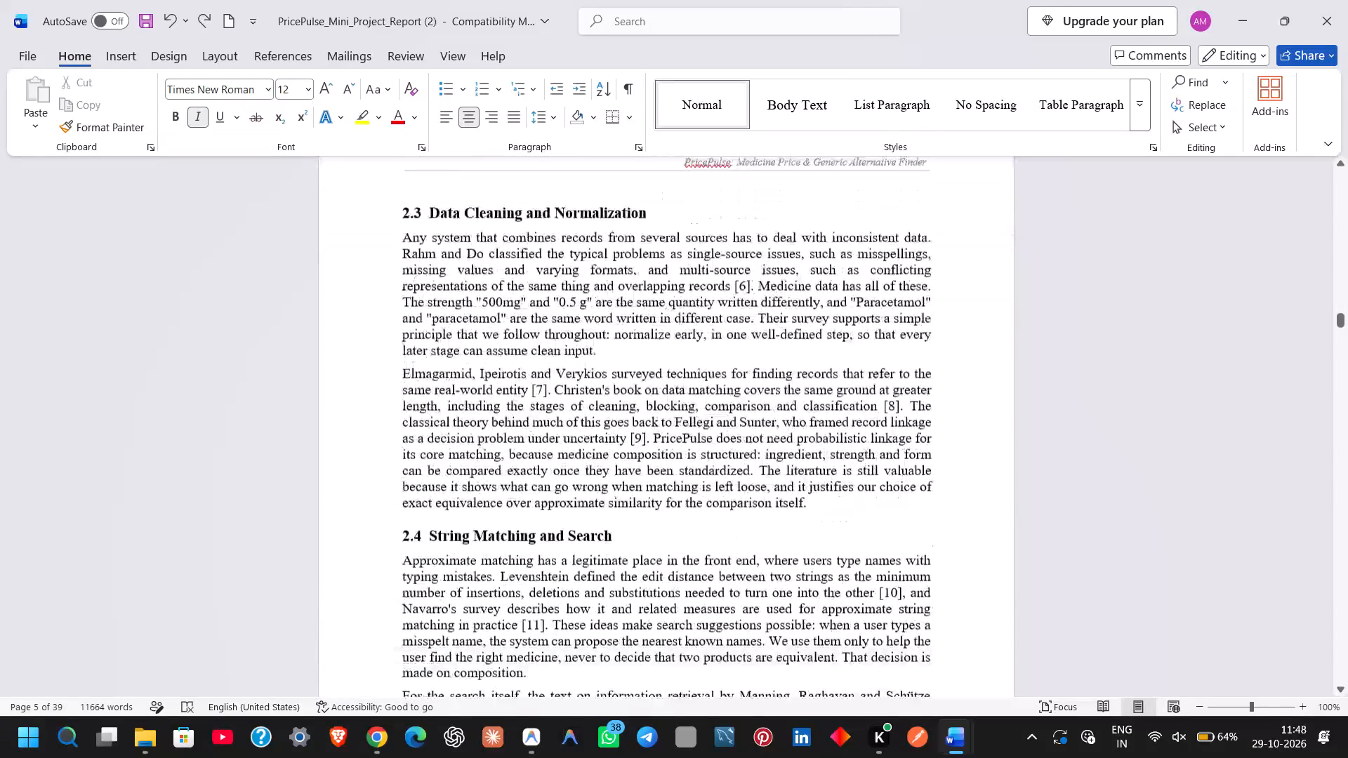
pyautogui.scroll(-3, 464, 626)
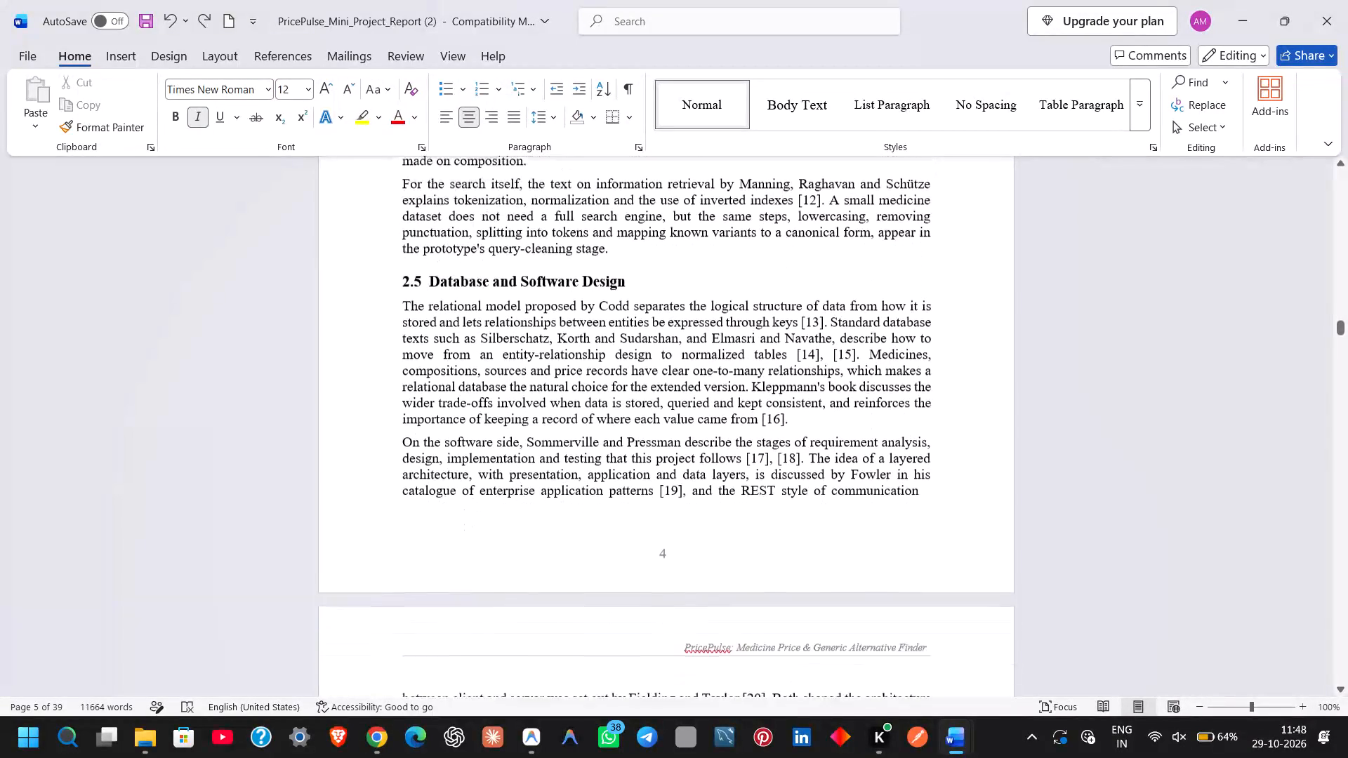
pyautogui.scroll(-3, 464, 626)
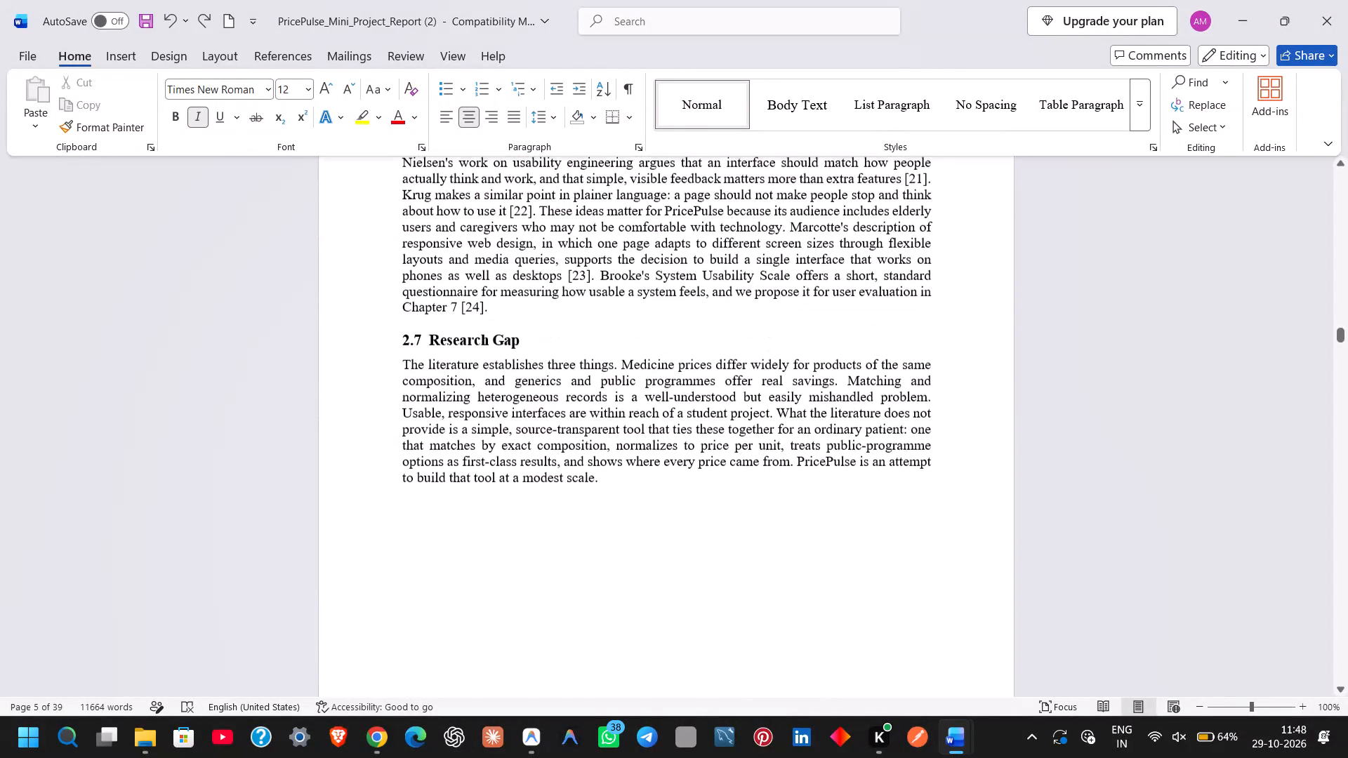
pyautogui.scroll(-3, 464, 626)
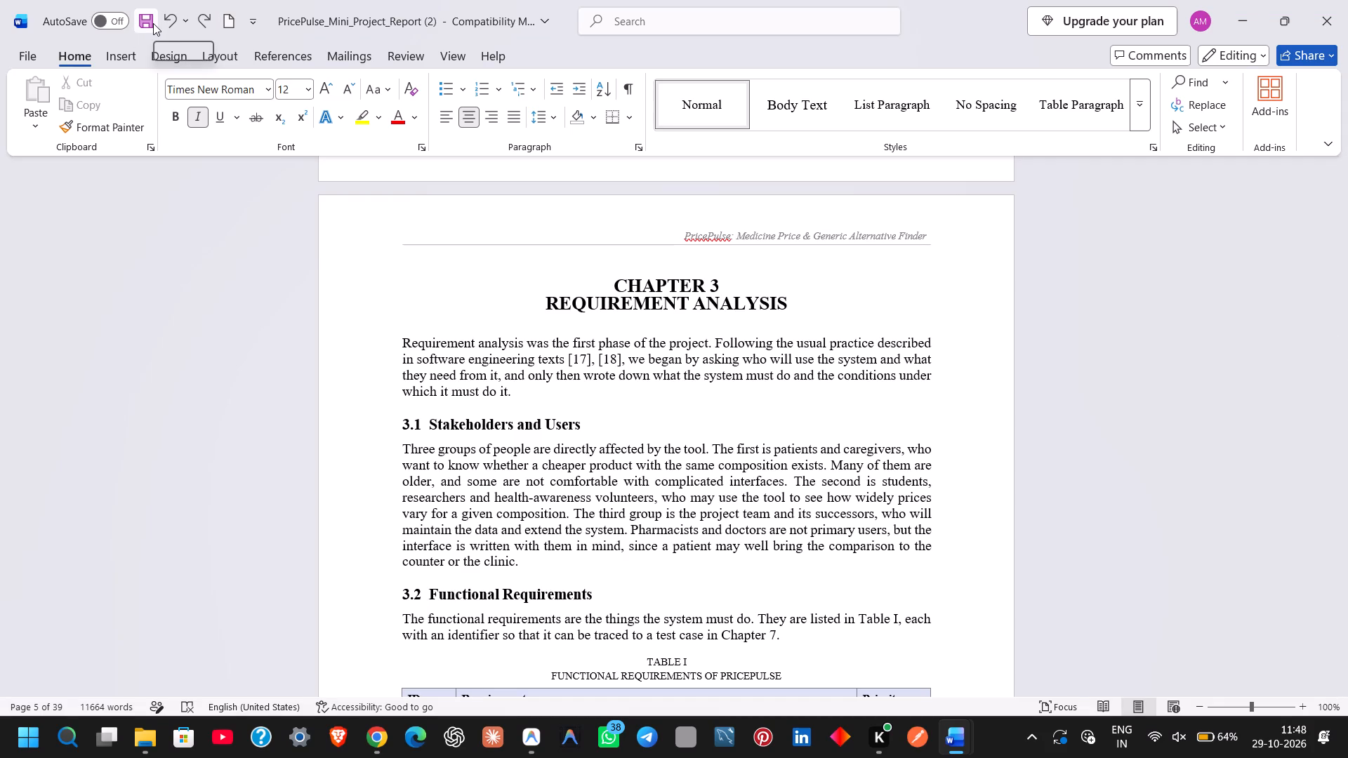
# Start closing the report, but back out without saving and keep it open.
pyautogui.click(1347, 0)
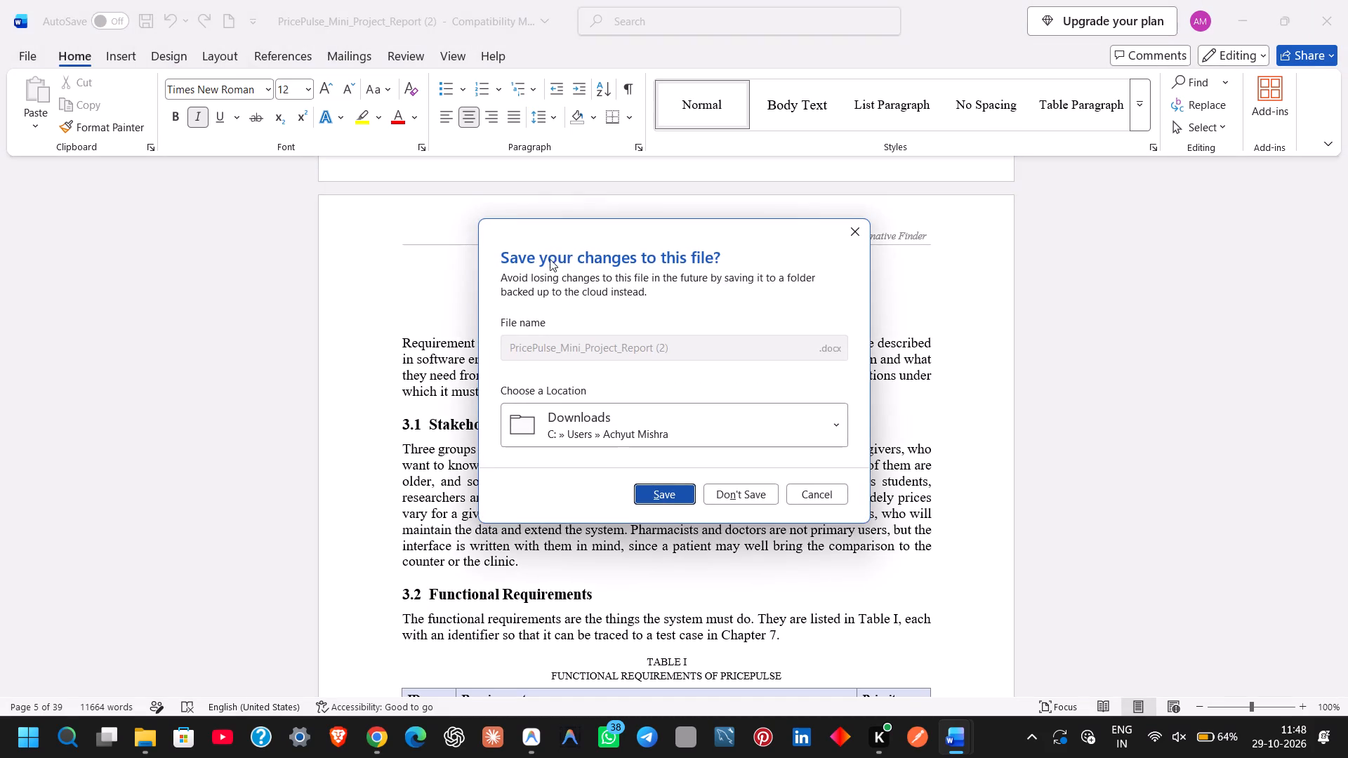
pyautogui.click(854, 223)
# Check the Chapter 3 requirement tables and skim the remaining chapters and appendix glossary, ending at the References list.
pyautogui.scroll(-2, 854, 223)
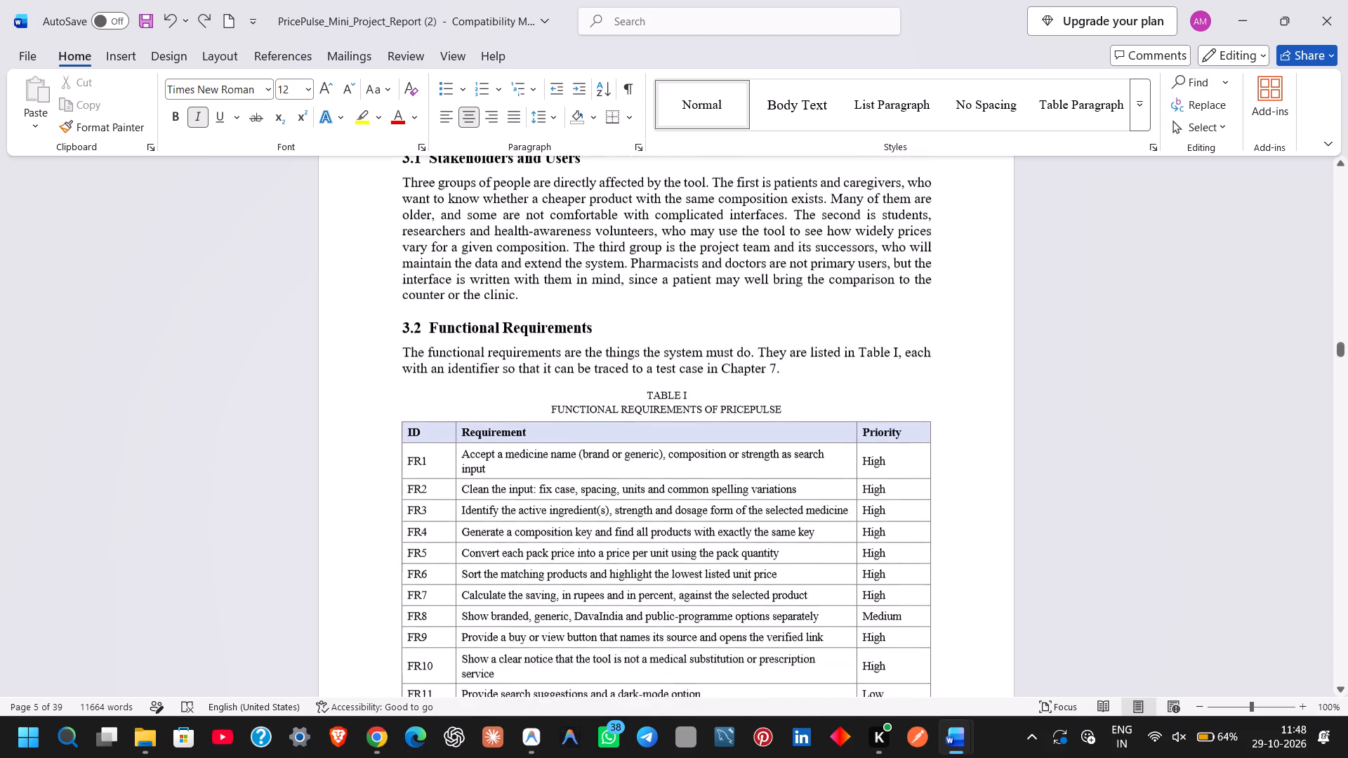
pyautogui.scroll(-3, 854, 223)
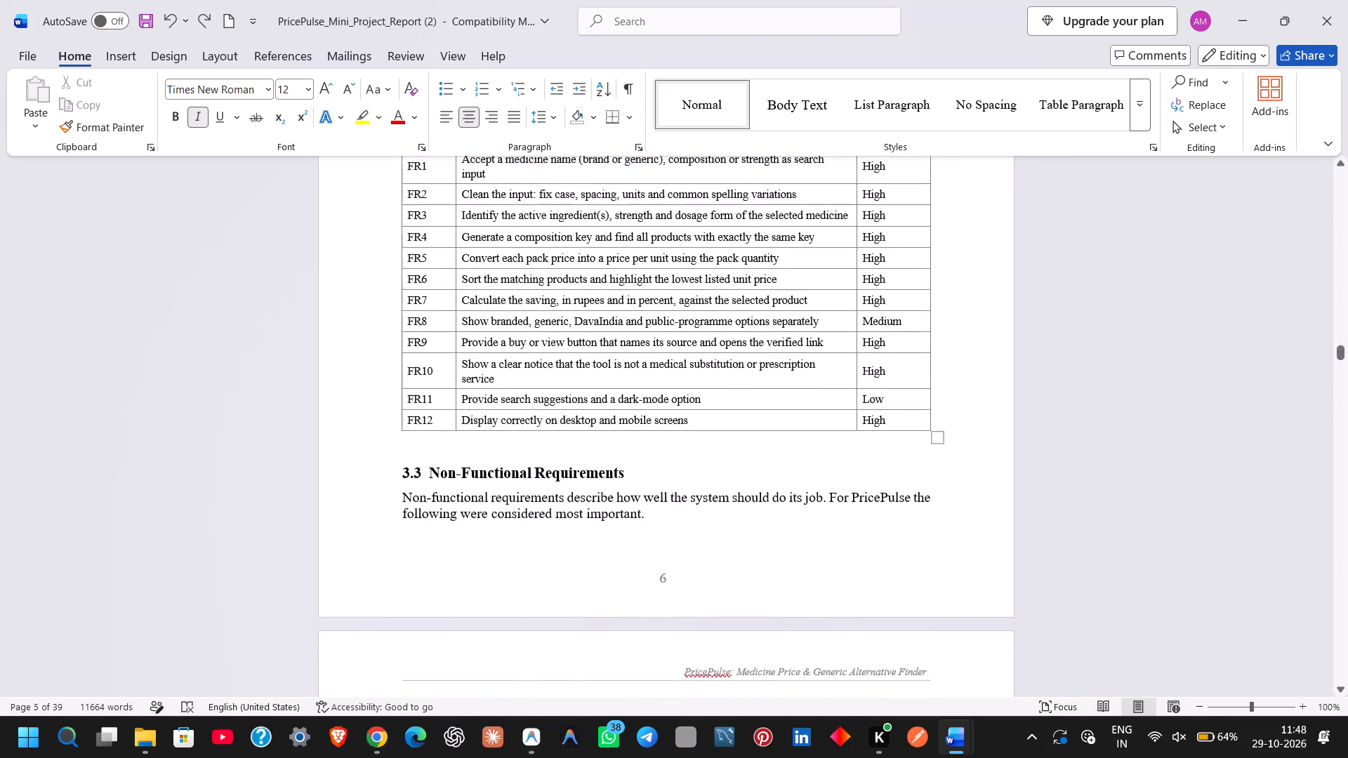
pyautogui.scroll(-6, 854, 223)
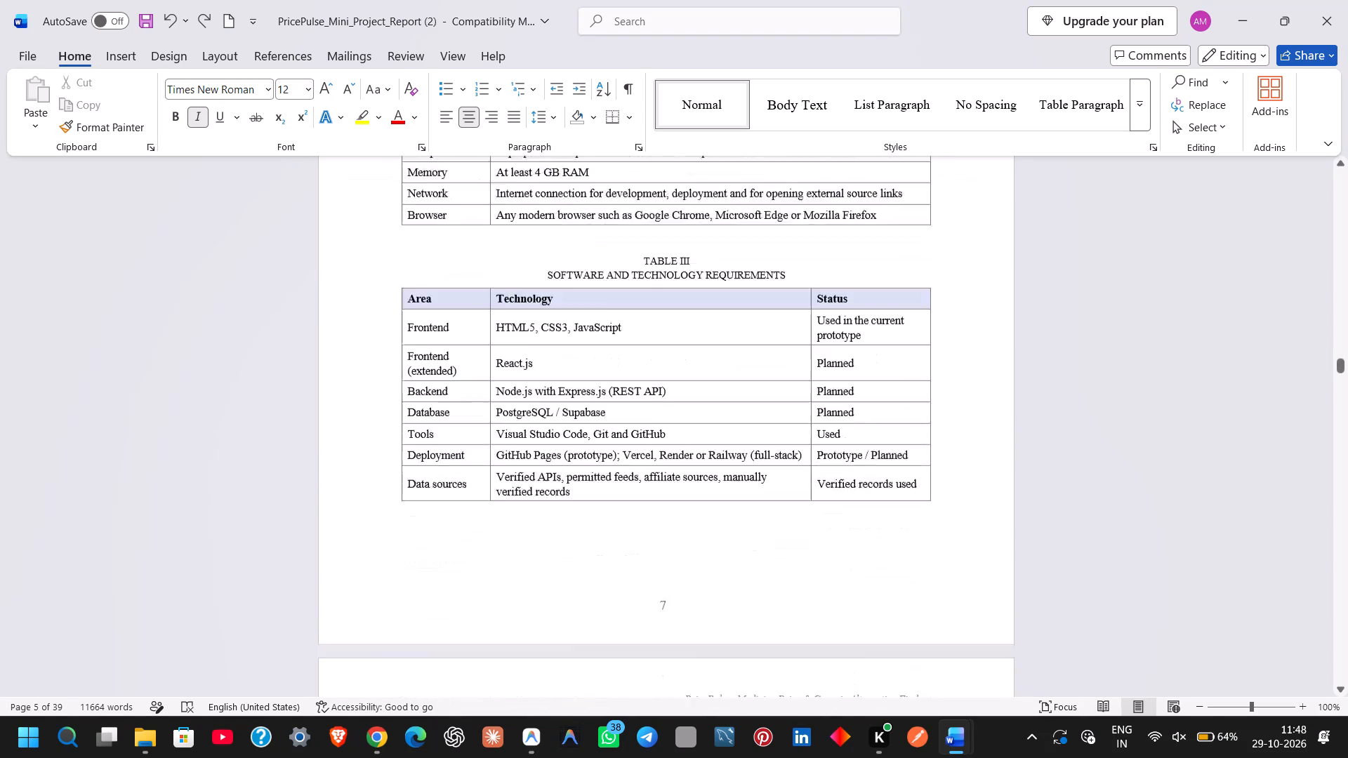
pyautogui.scroll(-20, 854, 223)
pyautogui.scroll(-19, 854, 223)
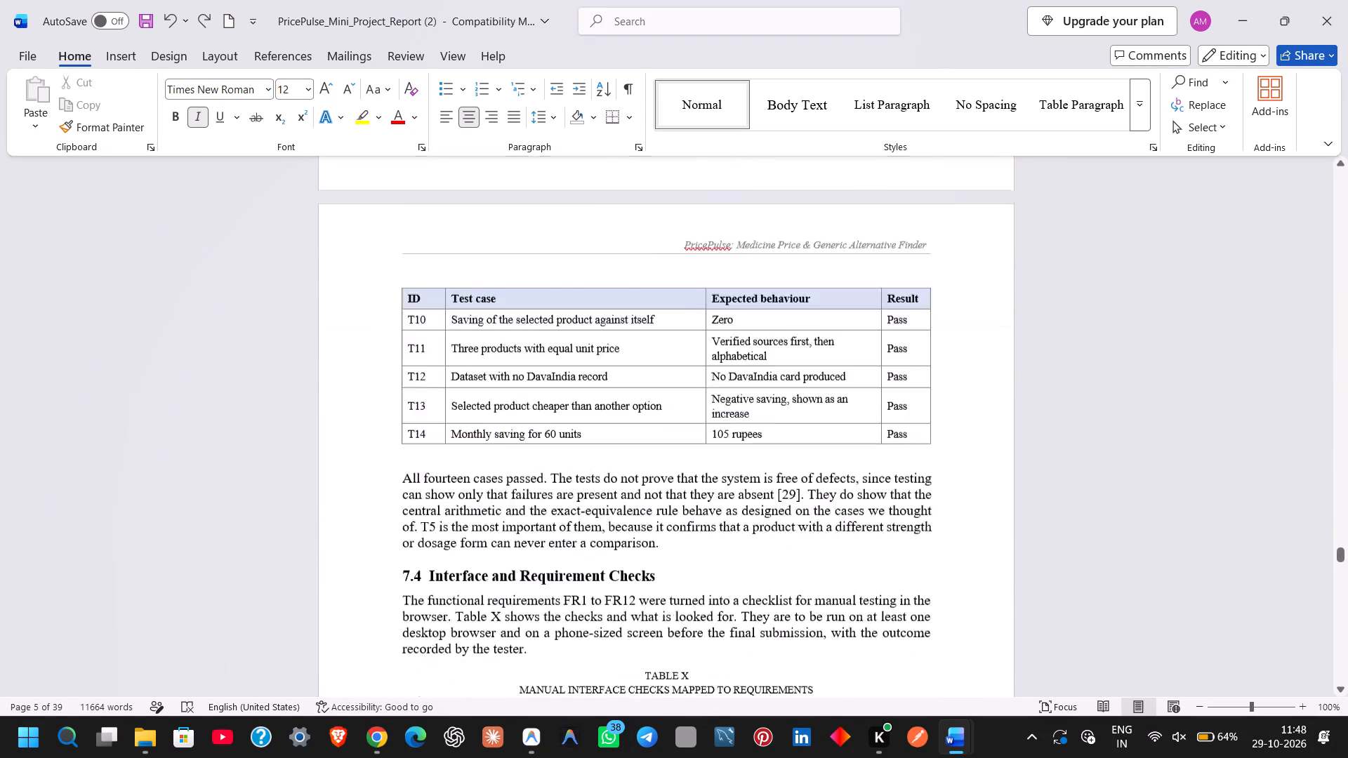
pyautogui.scroll(-20, 854, 223)
pyautogui.scroll(-20, 854, 223)
pyautogui.scroll(-4, 854, 223)
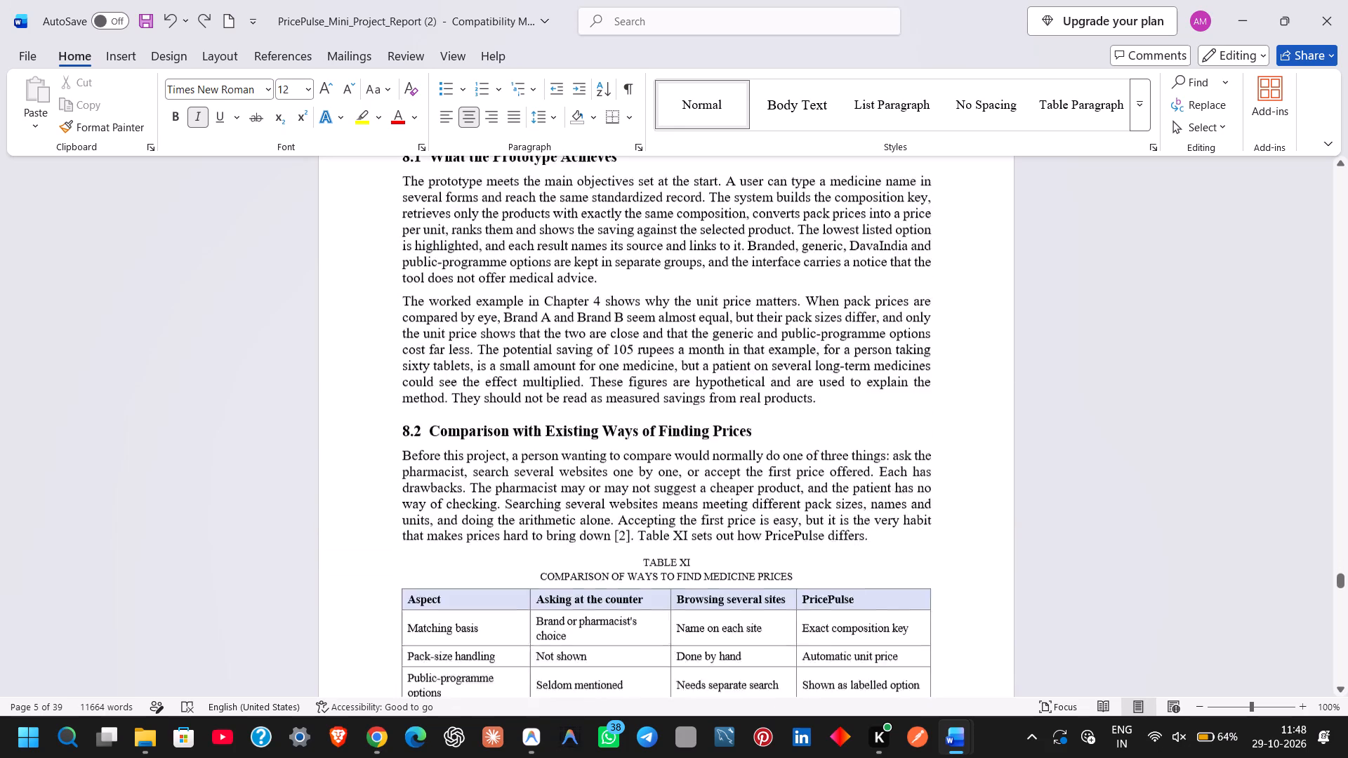
pyautogui.scroll(-16, 854, 223)
pyautogui.scroll(1, 854, 223)
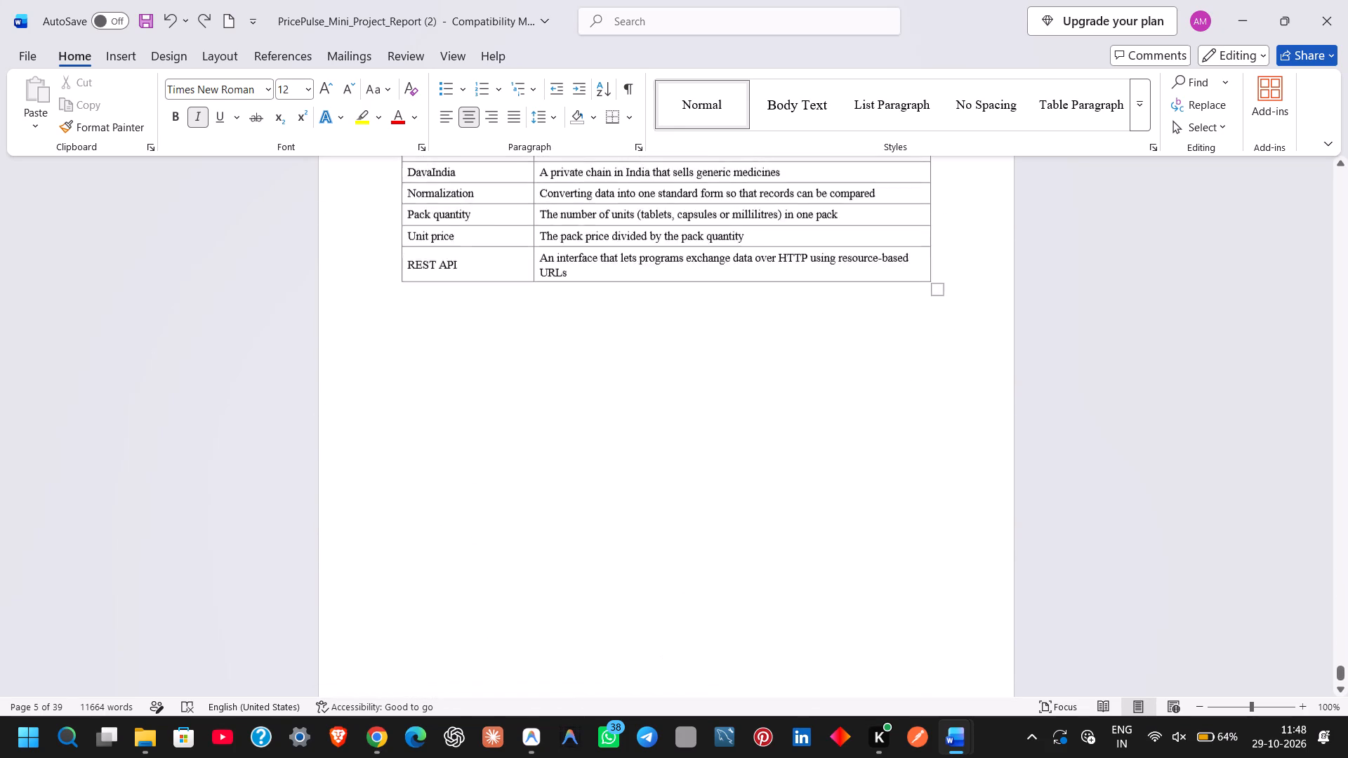
pyautogui.scroll(1, 854, 223)
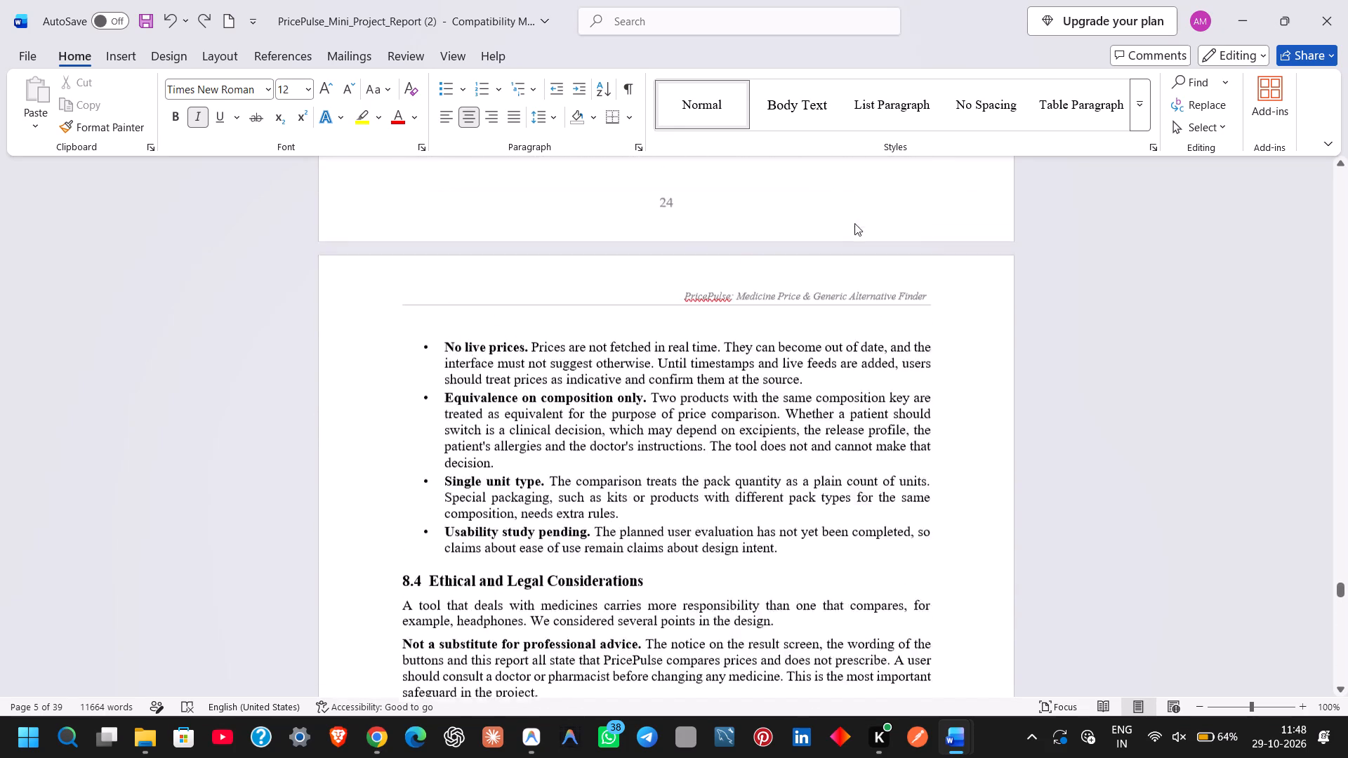
pyautogui.scroll(-10, 854, 223)
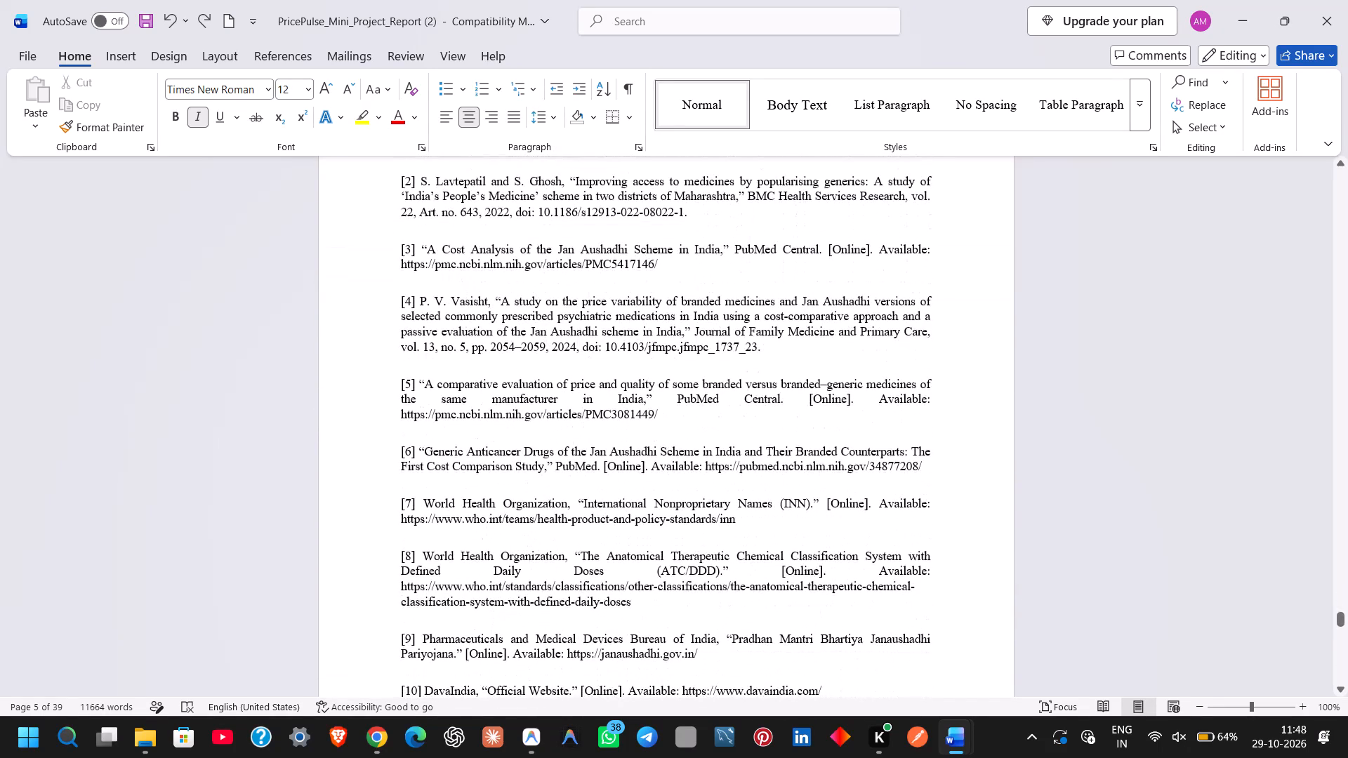
pyautogui.moveTo(1004, 356); pyautogui.dragTo(1011, 423)
pyautogui.click(1061, 451)
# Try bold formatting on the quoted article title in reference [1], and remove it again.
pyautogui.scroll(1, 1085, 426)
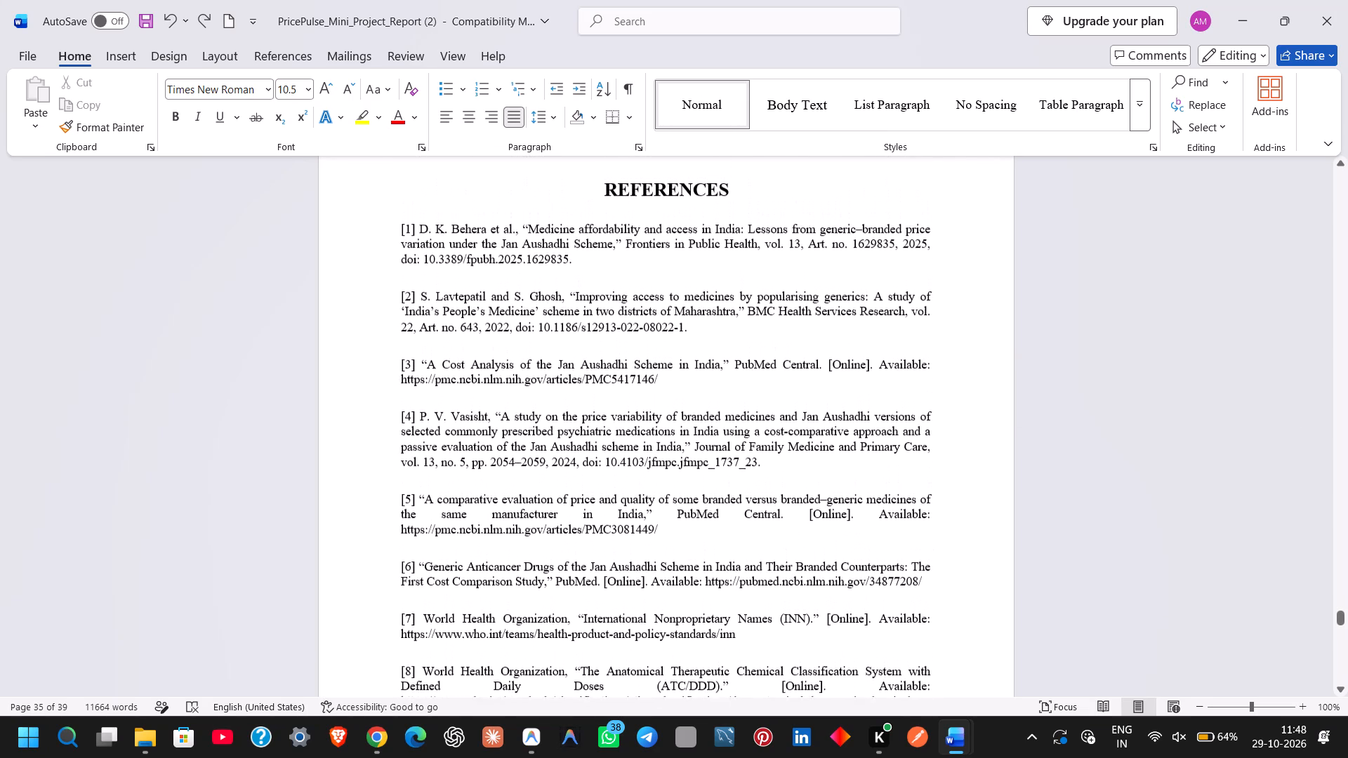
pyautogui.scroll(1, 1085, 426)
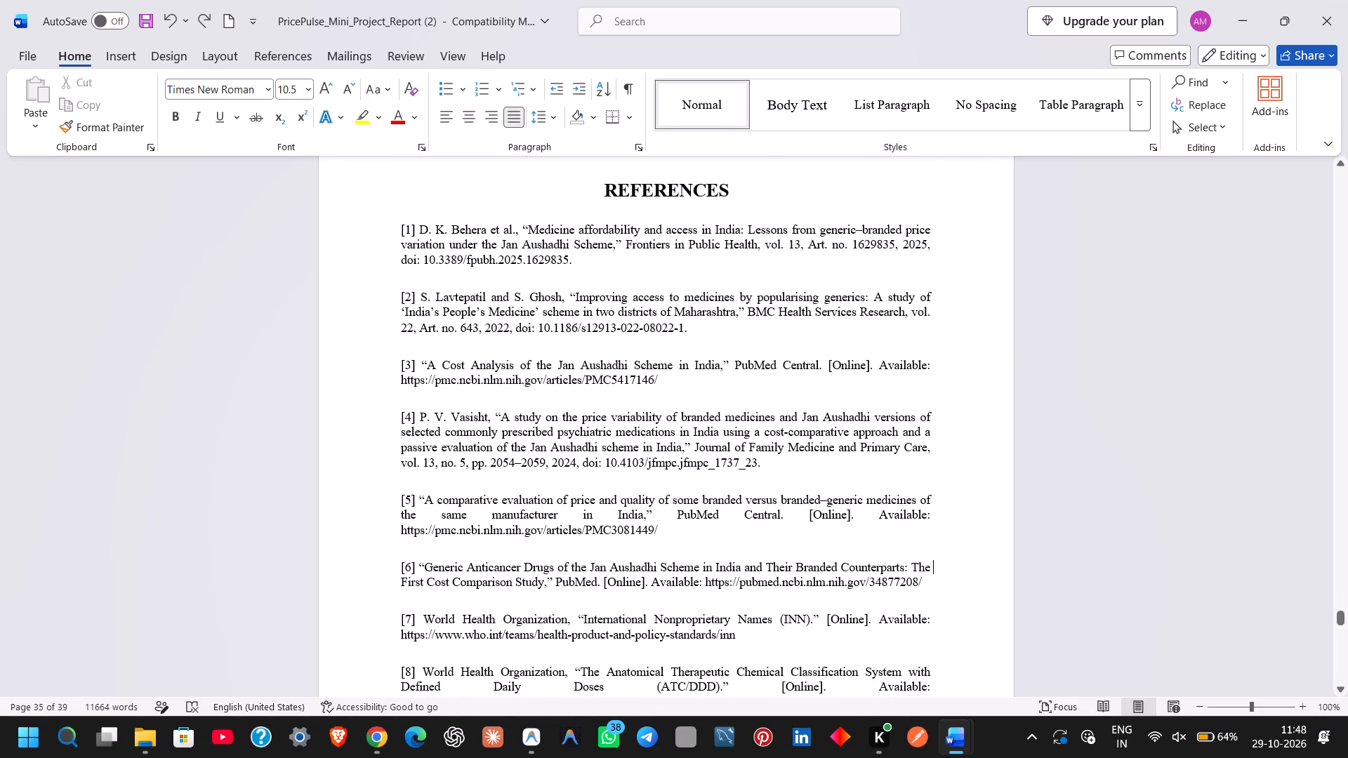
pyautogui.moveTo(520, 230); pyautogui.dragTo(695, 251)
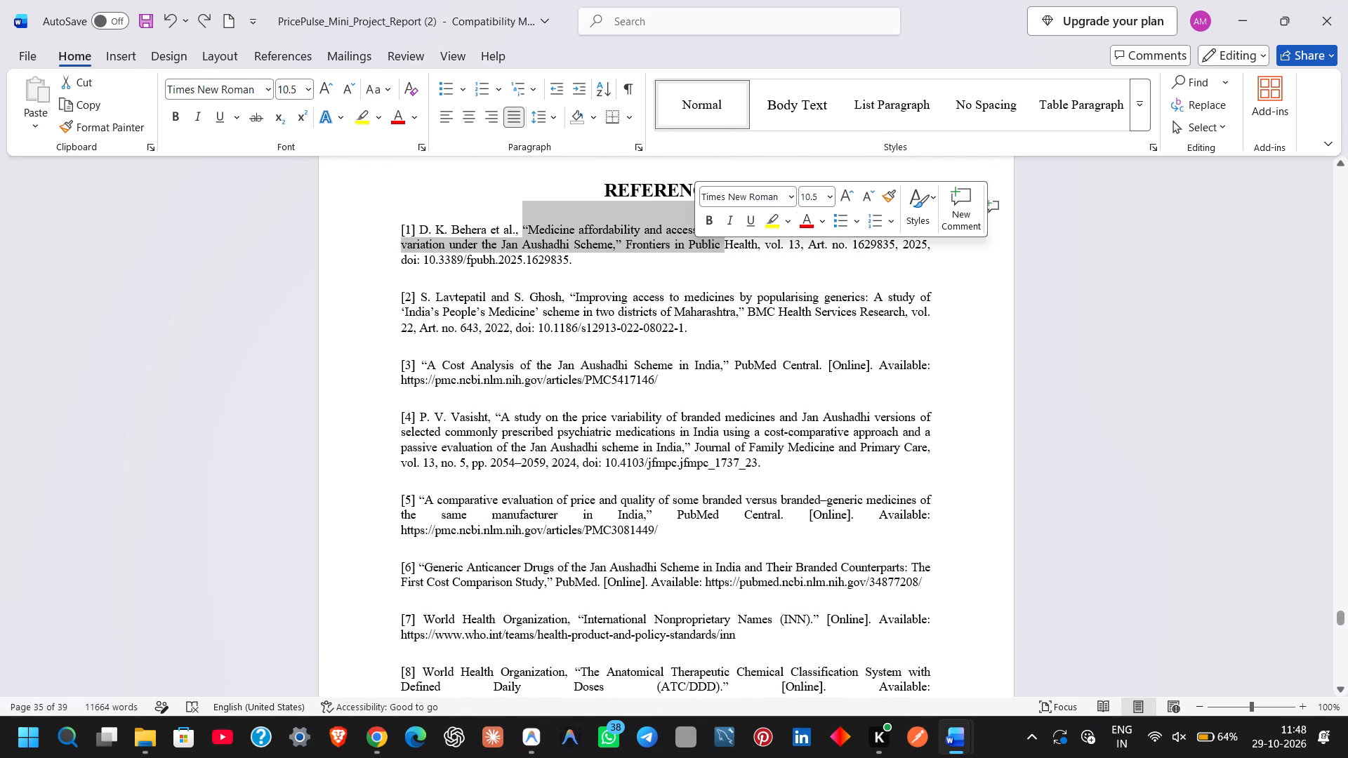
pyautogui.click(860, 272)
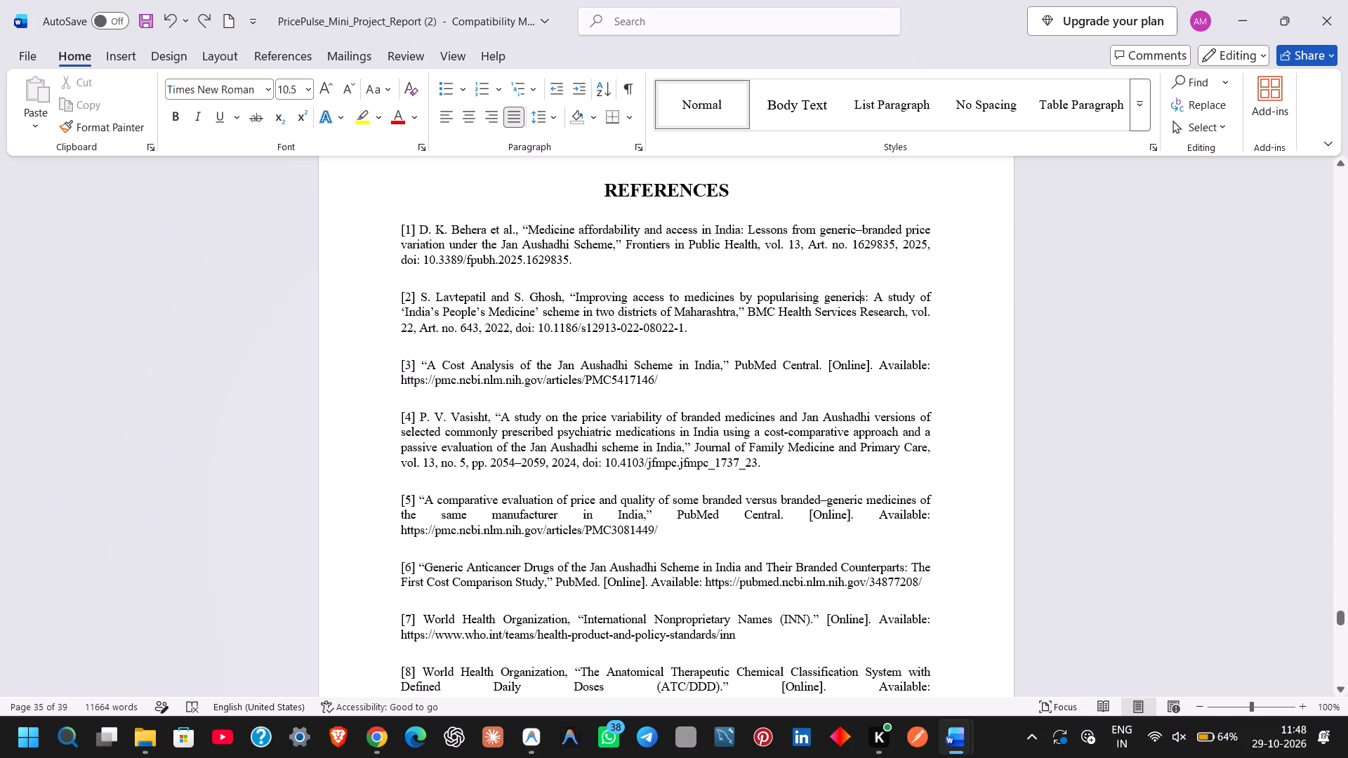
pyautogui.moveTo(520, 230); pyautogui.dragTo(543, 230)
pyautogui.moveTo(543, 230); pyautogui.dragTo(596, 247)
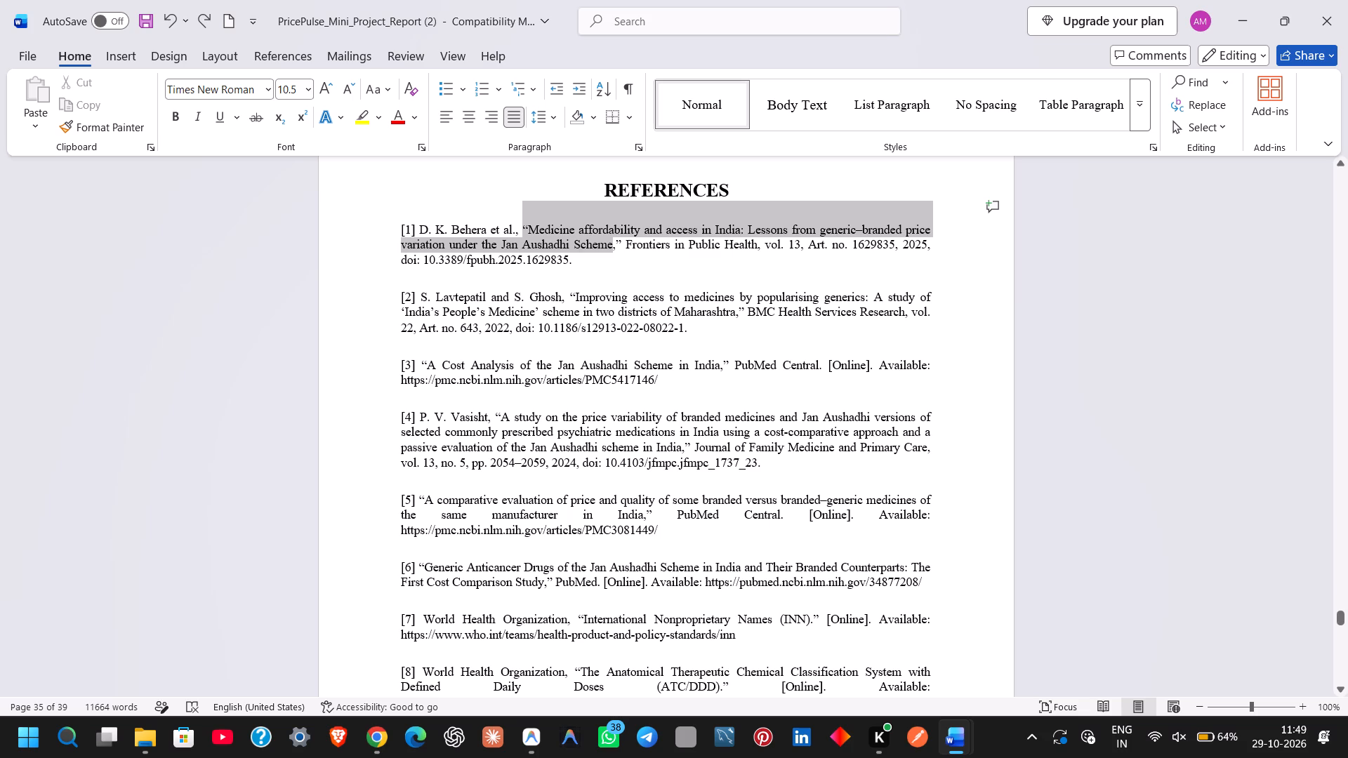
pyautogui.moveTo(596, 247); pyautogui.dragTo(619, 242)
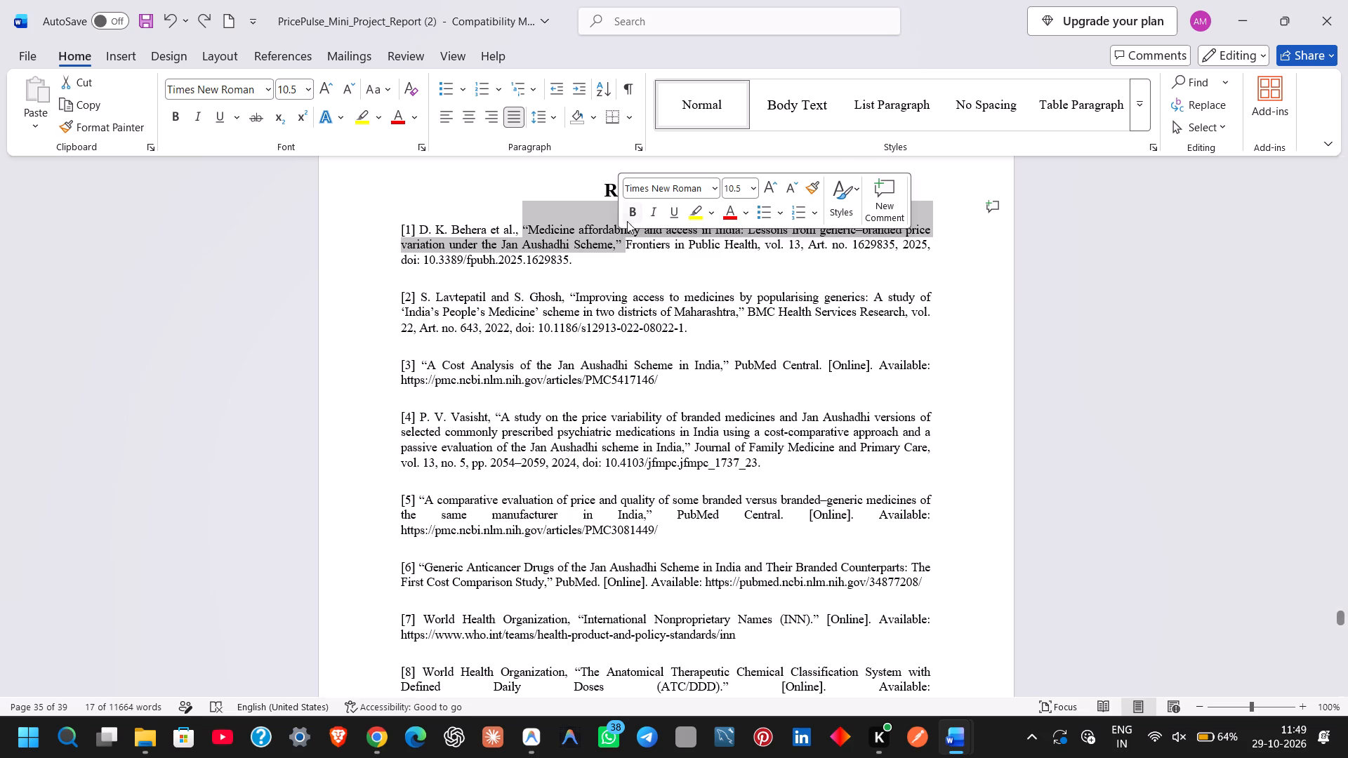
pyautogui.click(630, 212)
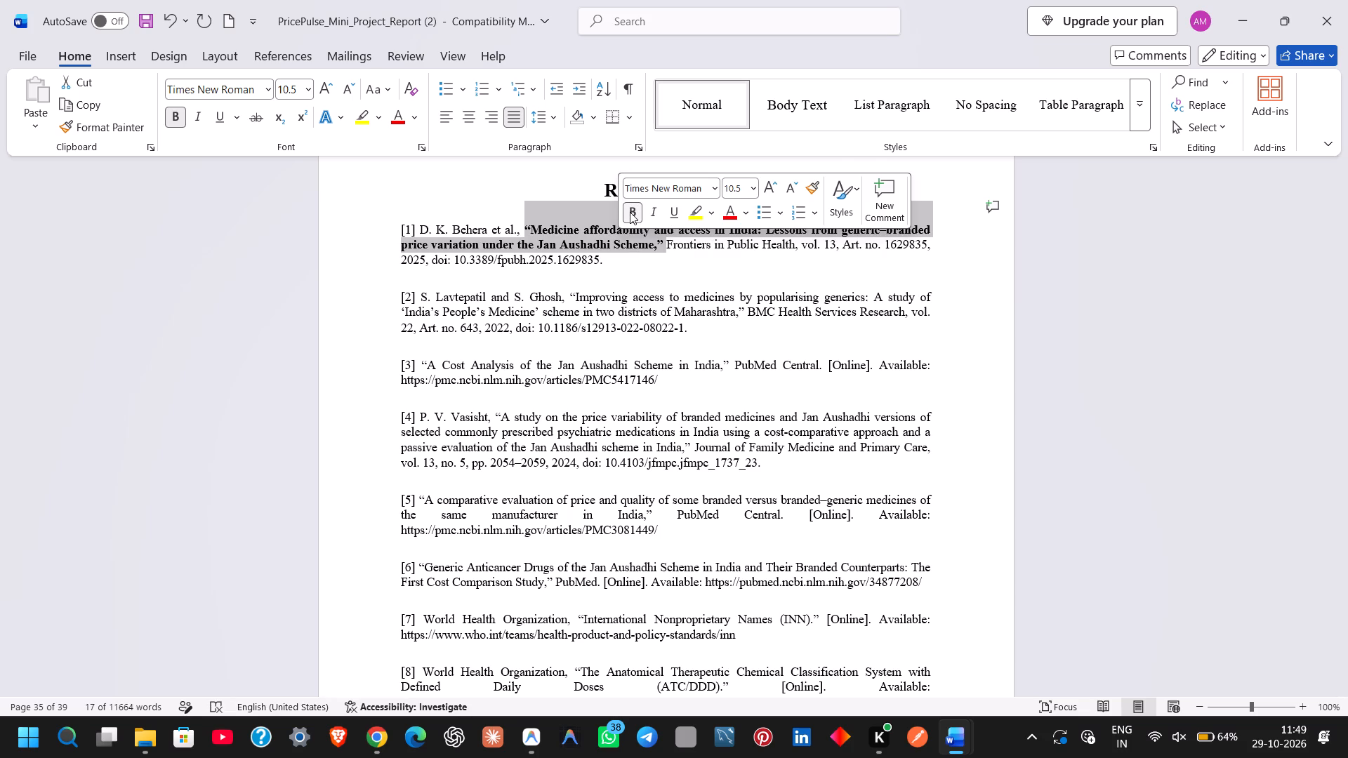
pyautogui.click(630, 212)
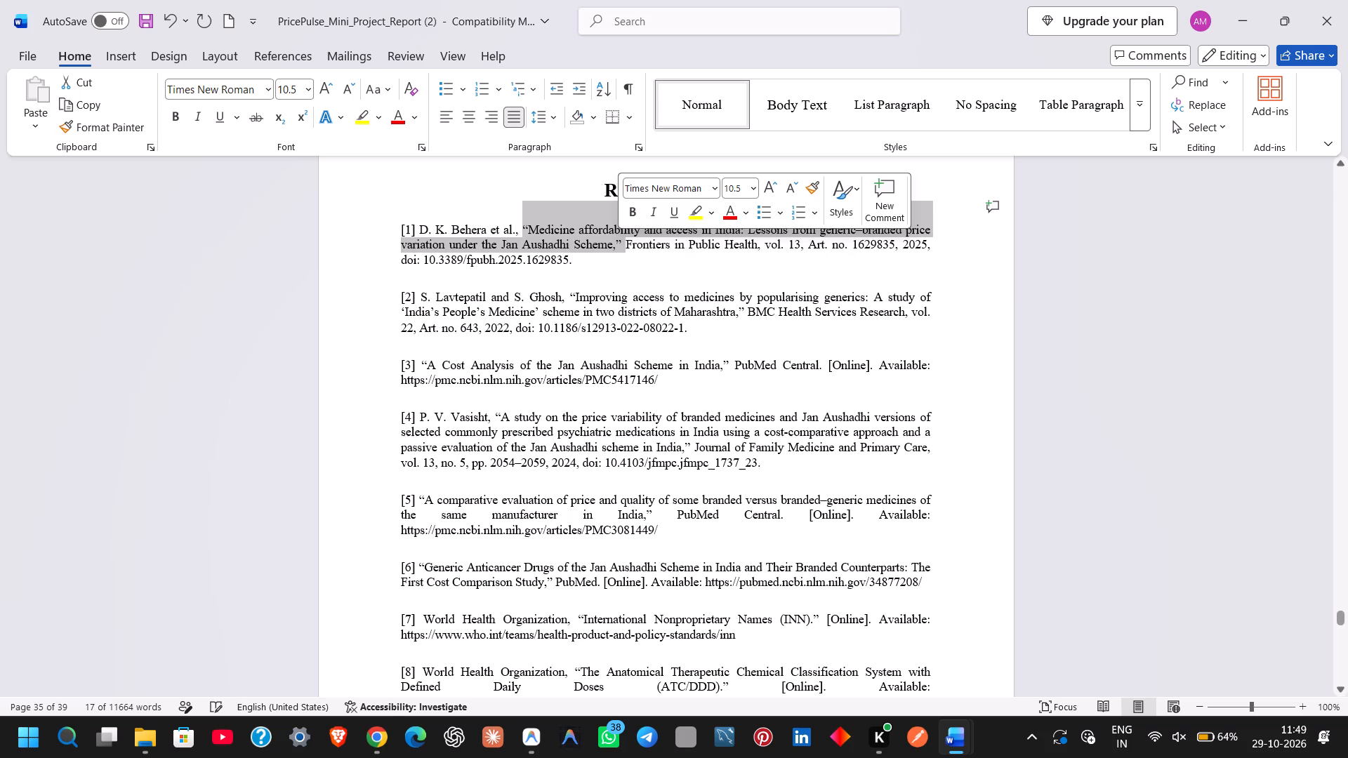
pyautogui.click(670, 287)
# Move "Place: Greater Noida" on the Declaration page onto its own line directly below the date.
pyautogui.scroll(13, 670, 287)
pyautogui.scroll(20, 670, 287)
pyautogui.scroll(20, 670, 287)
pyautogui.scroll(20, 670, 287)
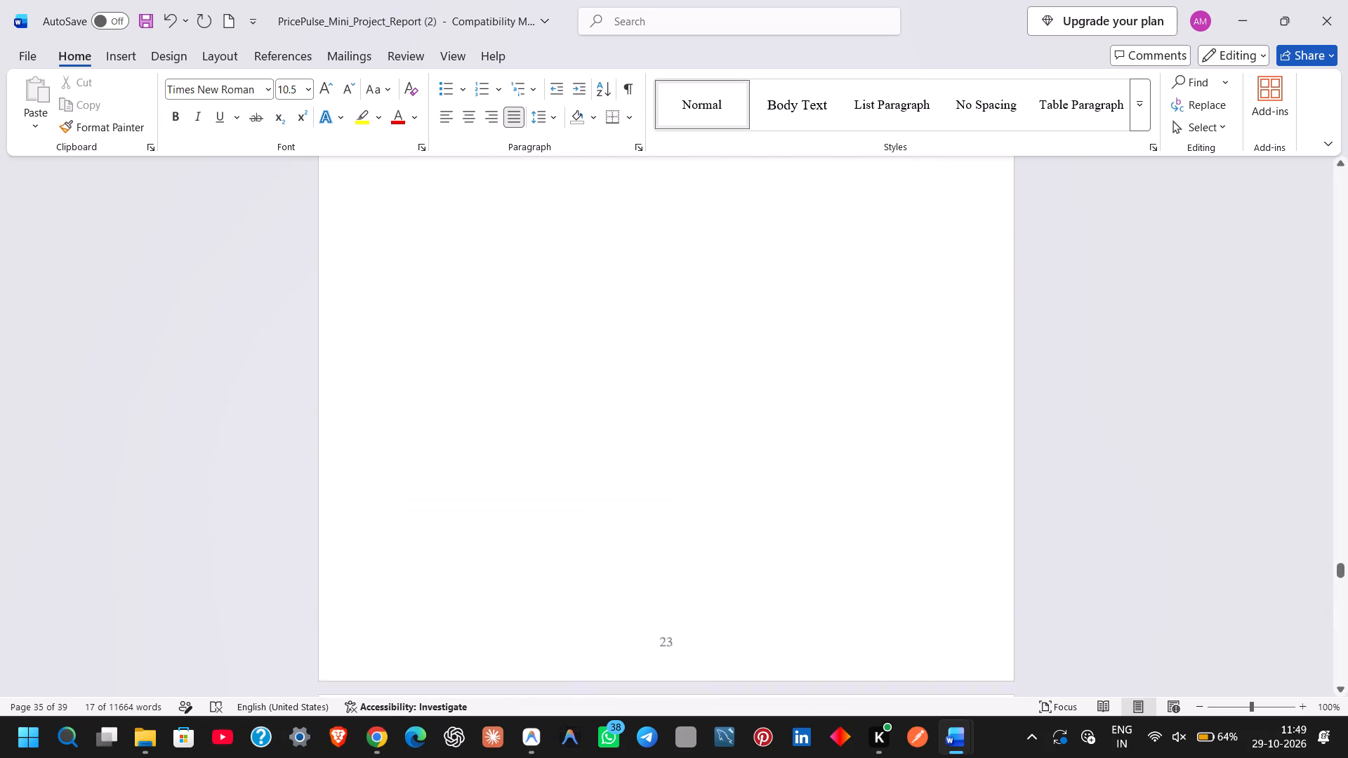
pyautogui.scroll(20, 670, 287)
pyautogui.scroll(20, 670, 287)
pyautogui.scroll(20, 670, 287)
pyautogui.scroll(-1, 670, 287)
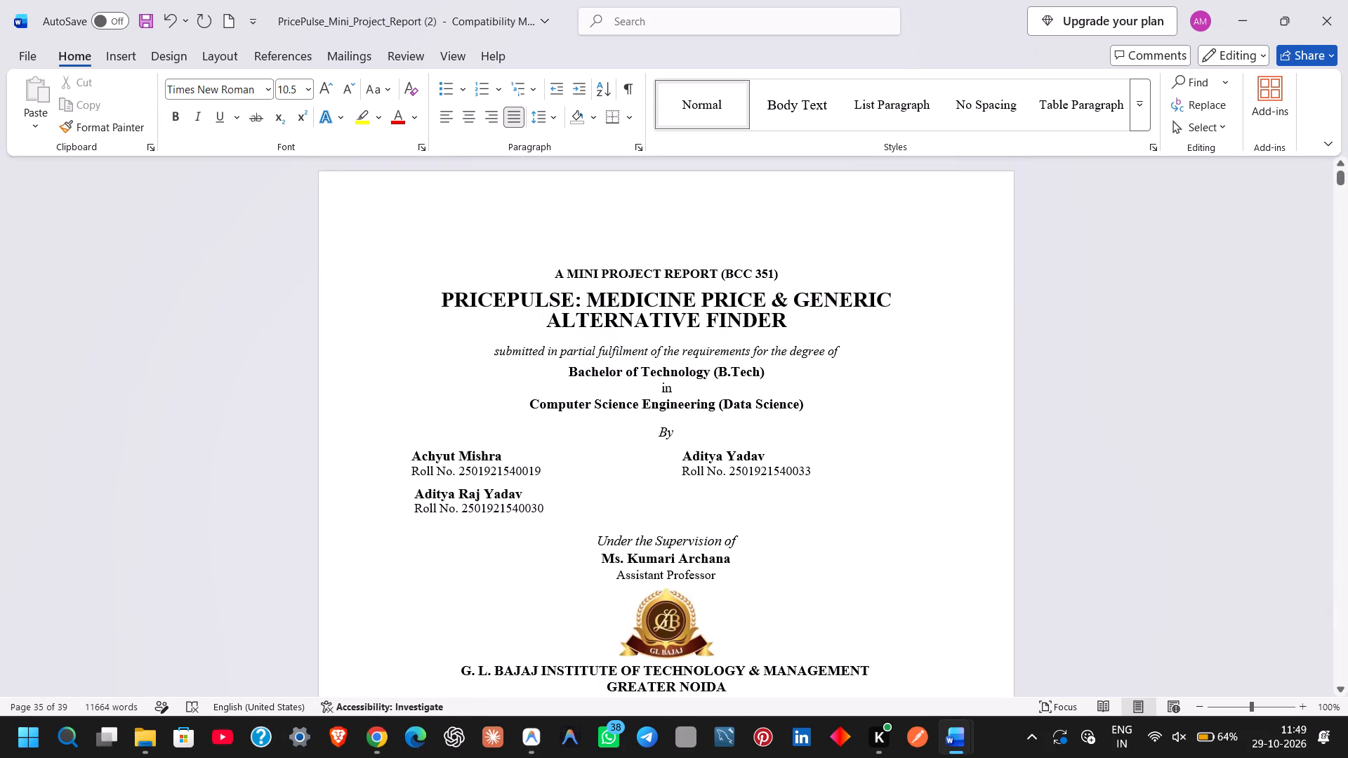
pyautogui.scroll(-3, 670, 287)
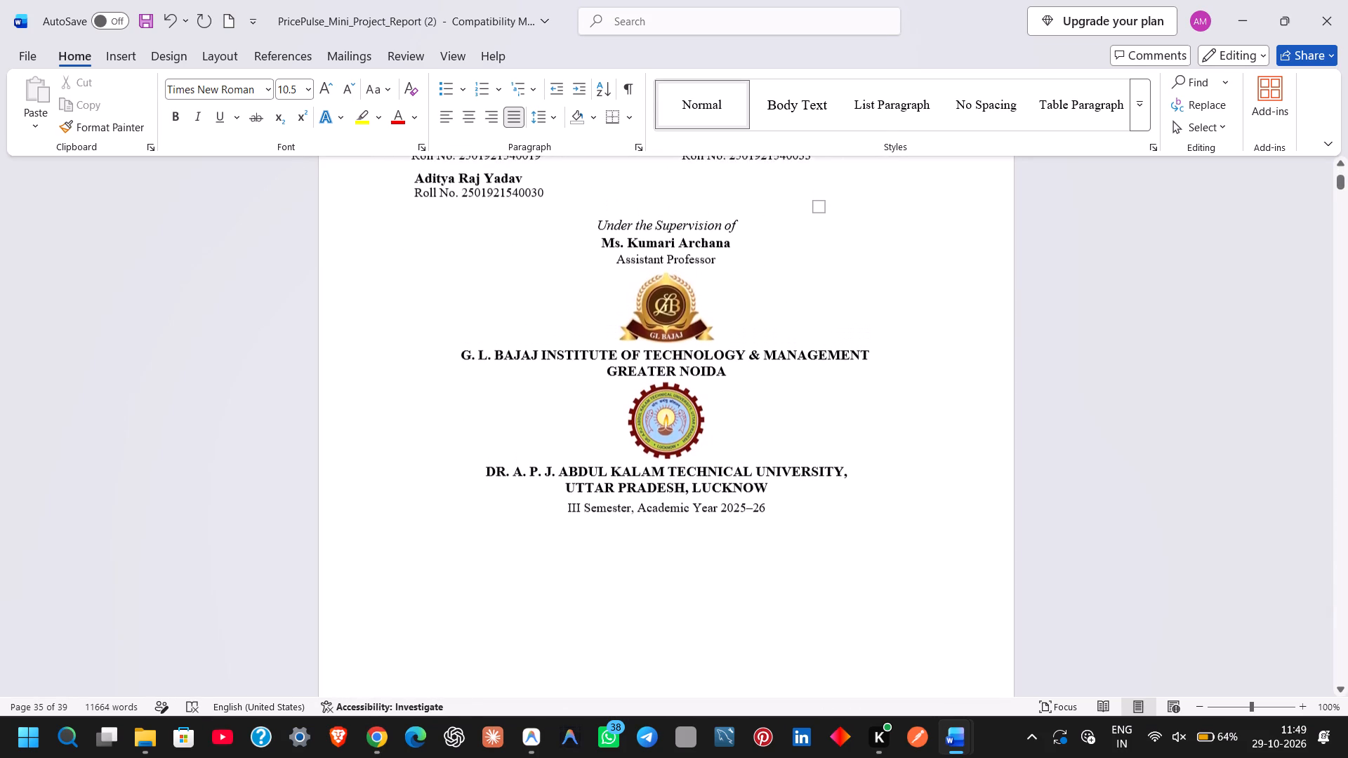
pyautogui.scroll(-3, 670, 287)
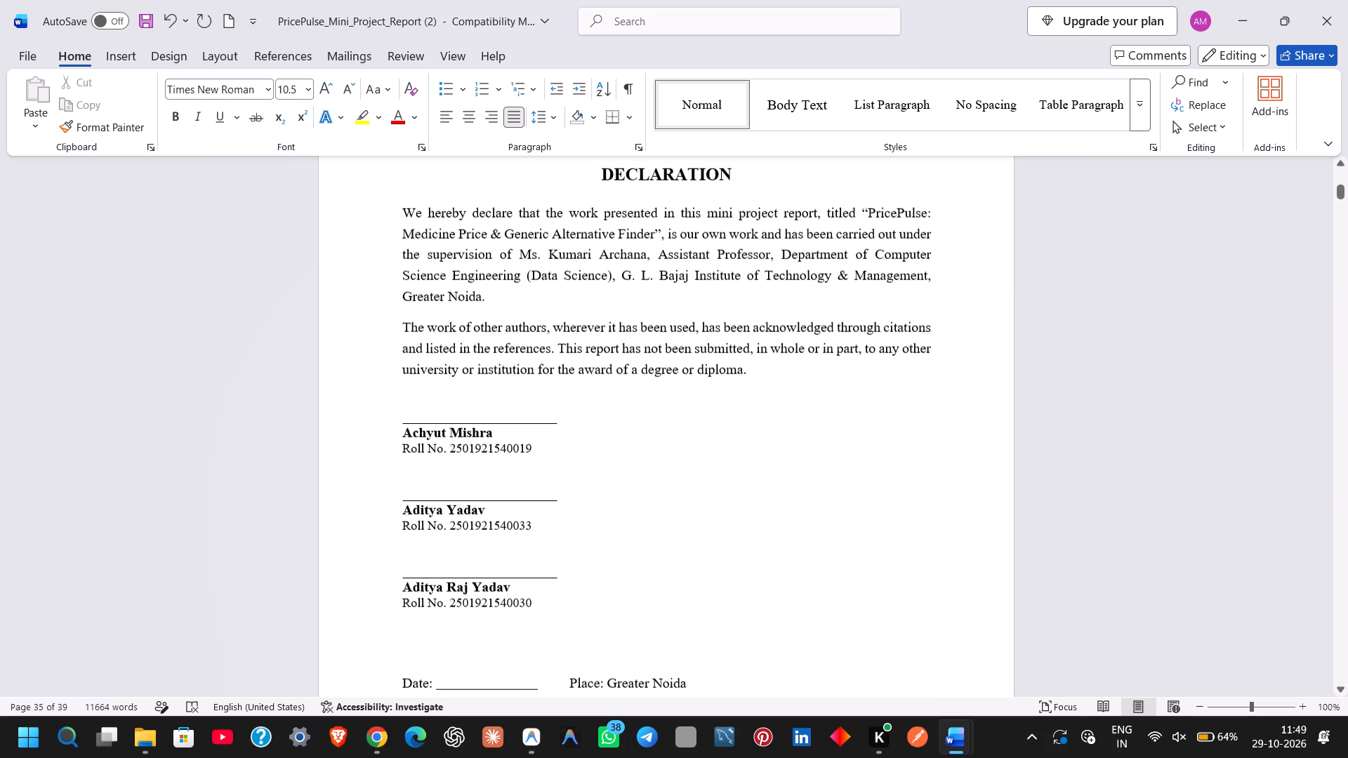
pyautogui.scroll(-2, 670, 287)
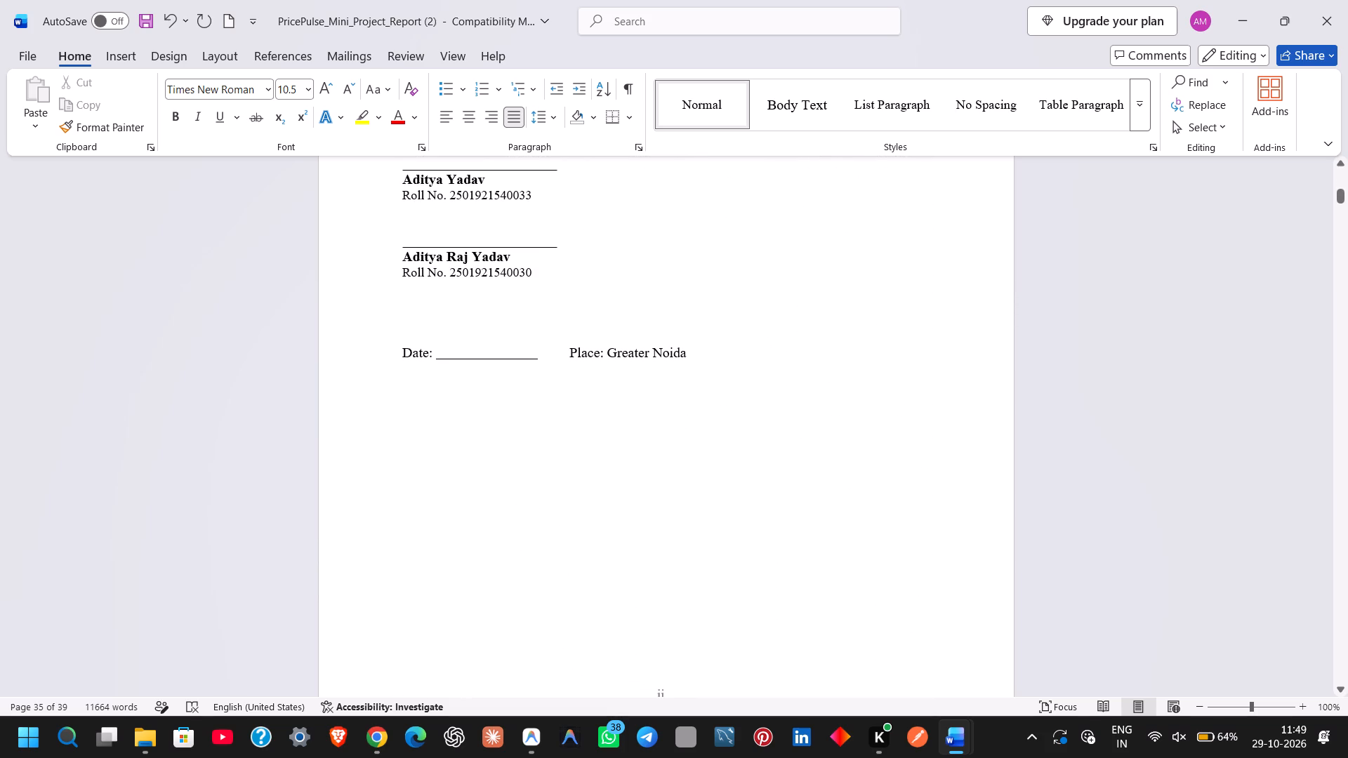
pyautogui.click(566, 348)
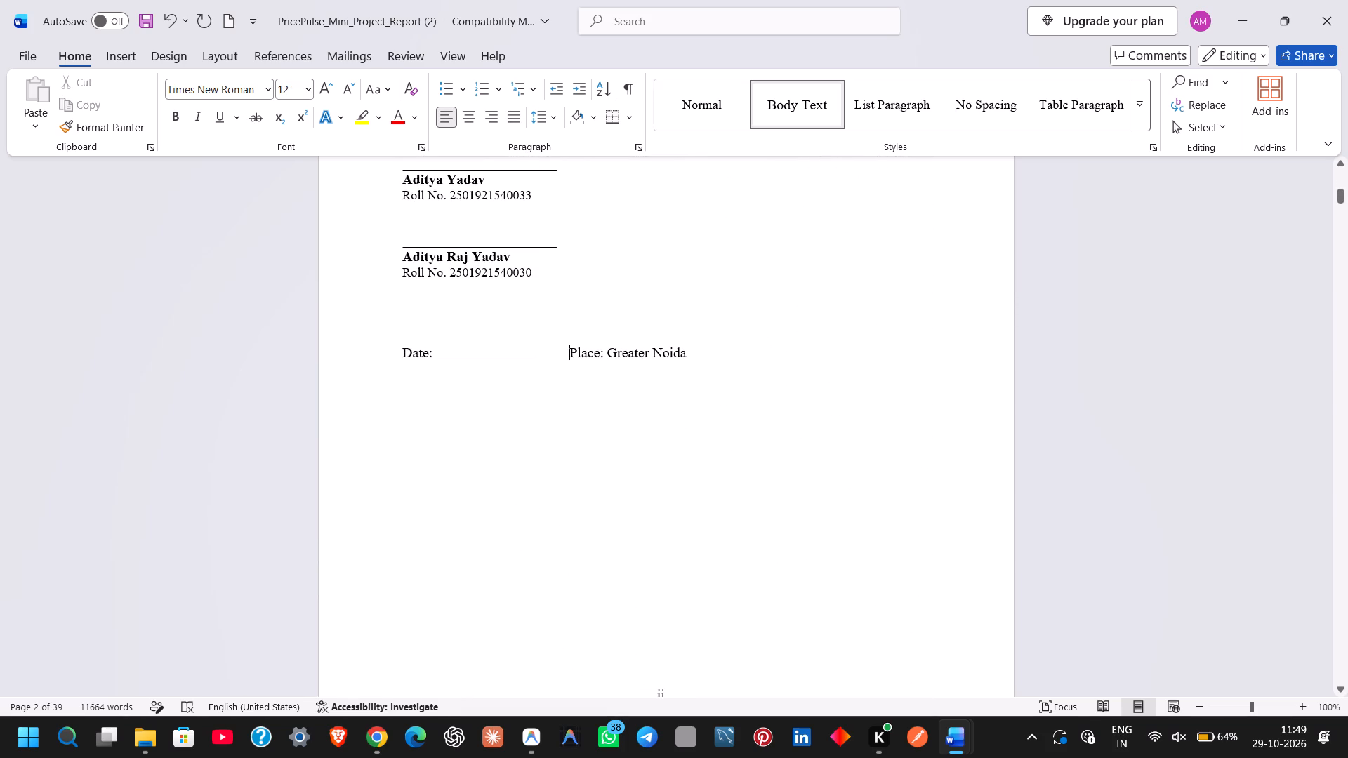
pyautogui.press('Return')
# Review the pages after the Declaration, from the supervisor certificate, acknowledgement and abstract through the contents and table lists to Chapter 1.
pyautogui.scroll(-1, 566, 348)
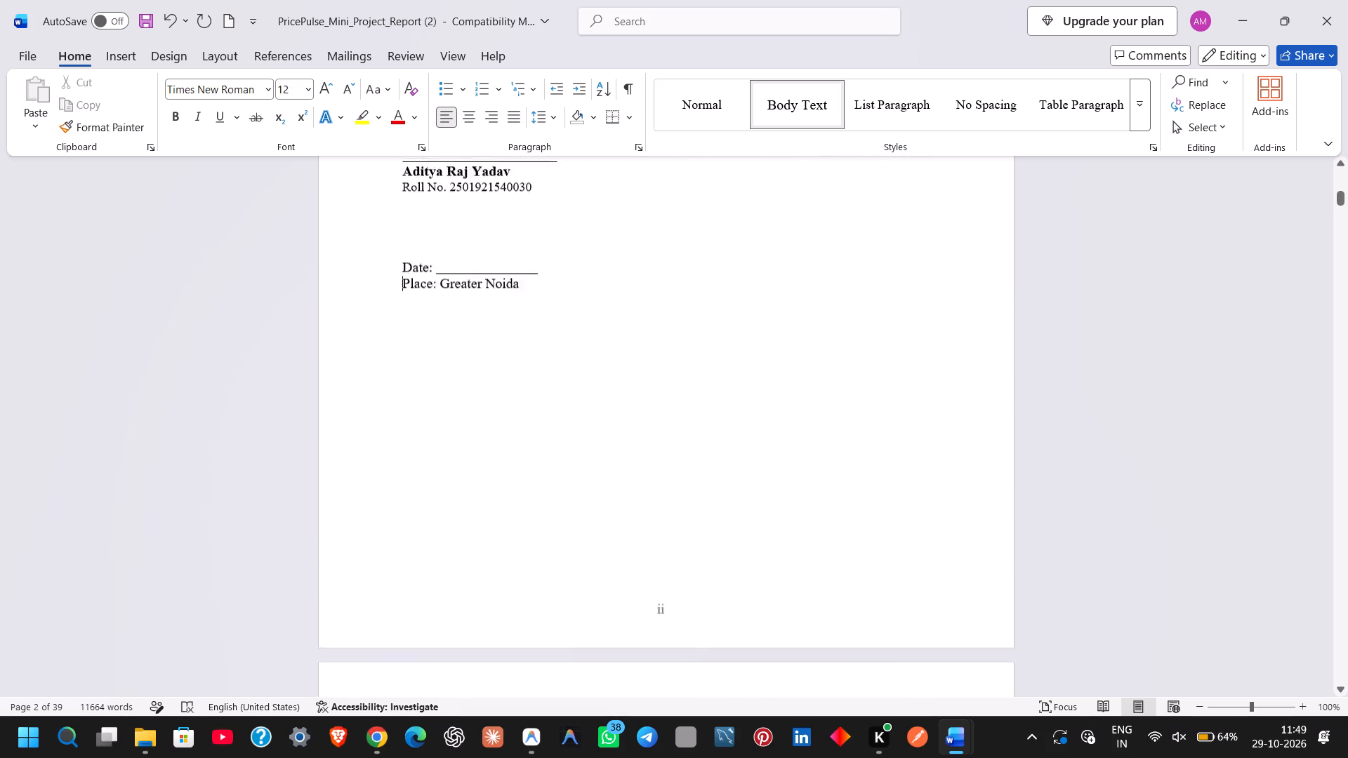
pyautogui.scroll(-4, 566, 348)
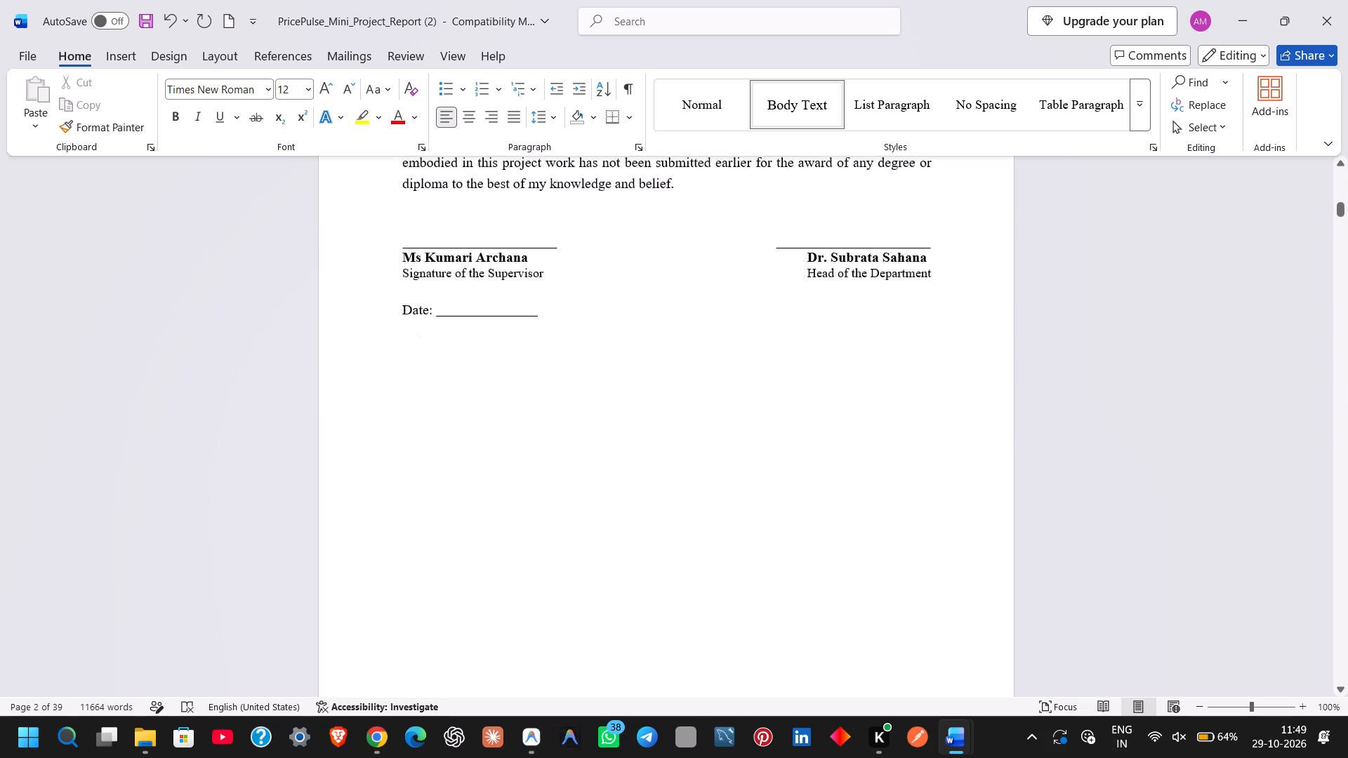
pyautogui.scroll(-4, 566, 348)
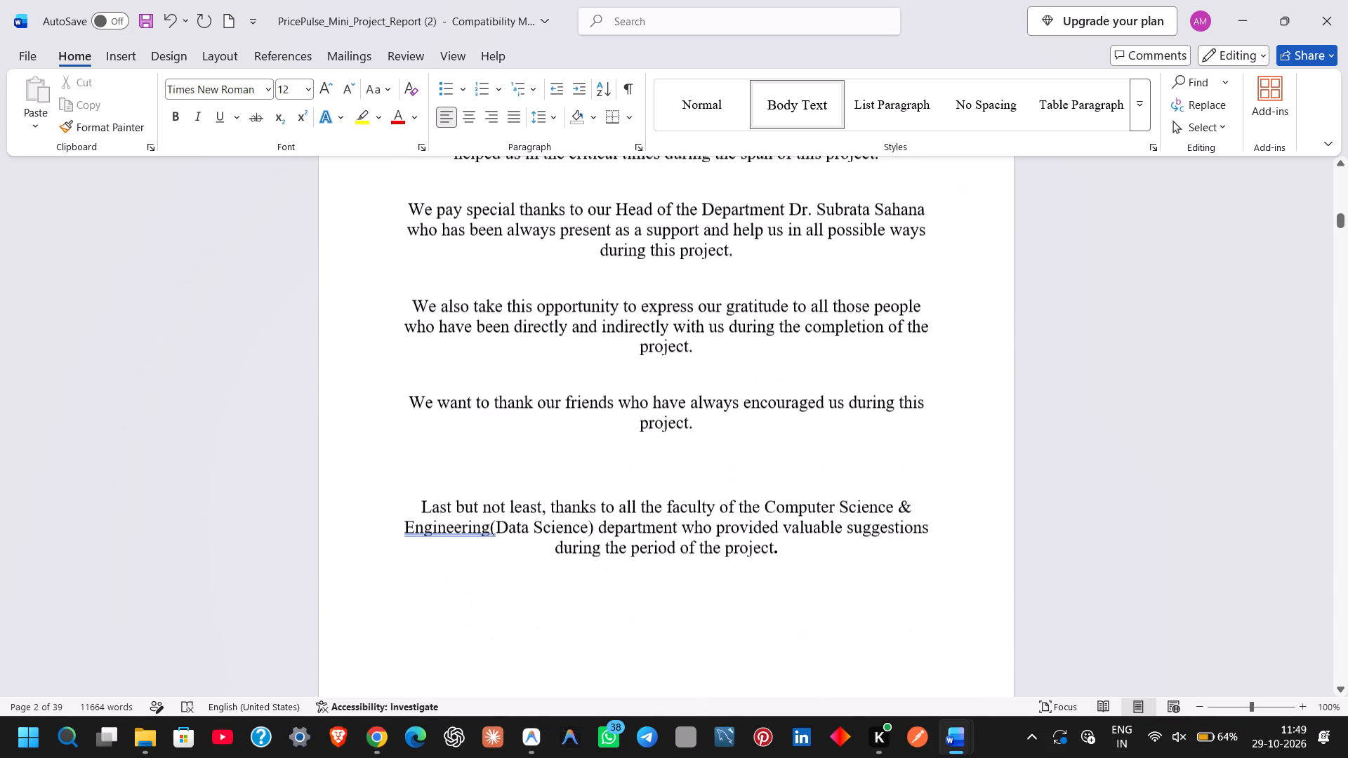
pyautogui.scroll(-4, 566, 348)
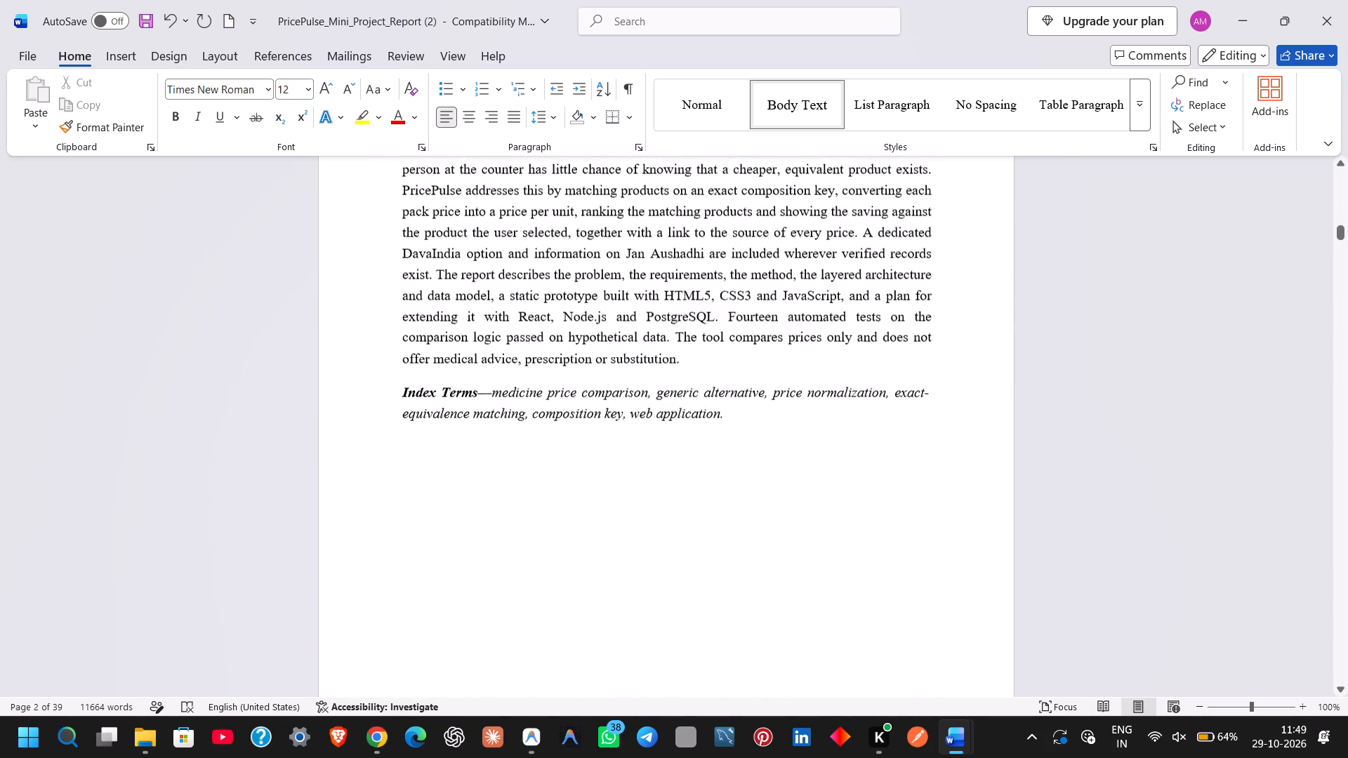
pyautogui.scroll(-4, 566, 348)
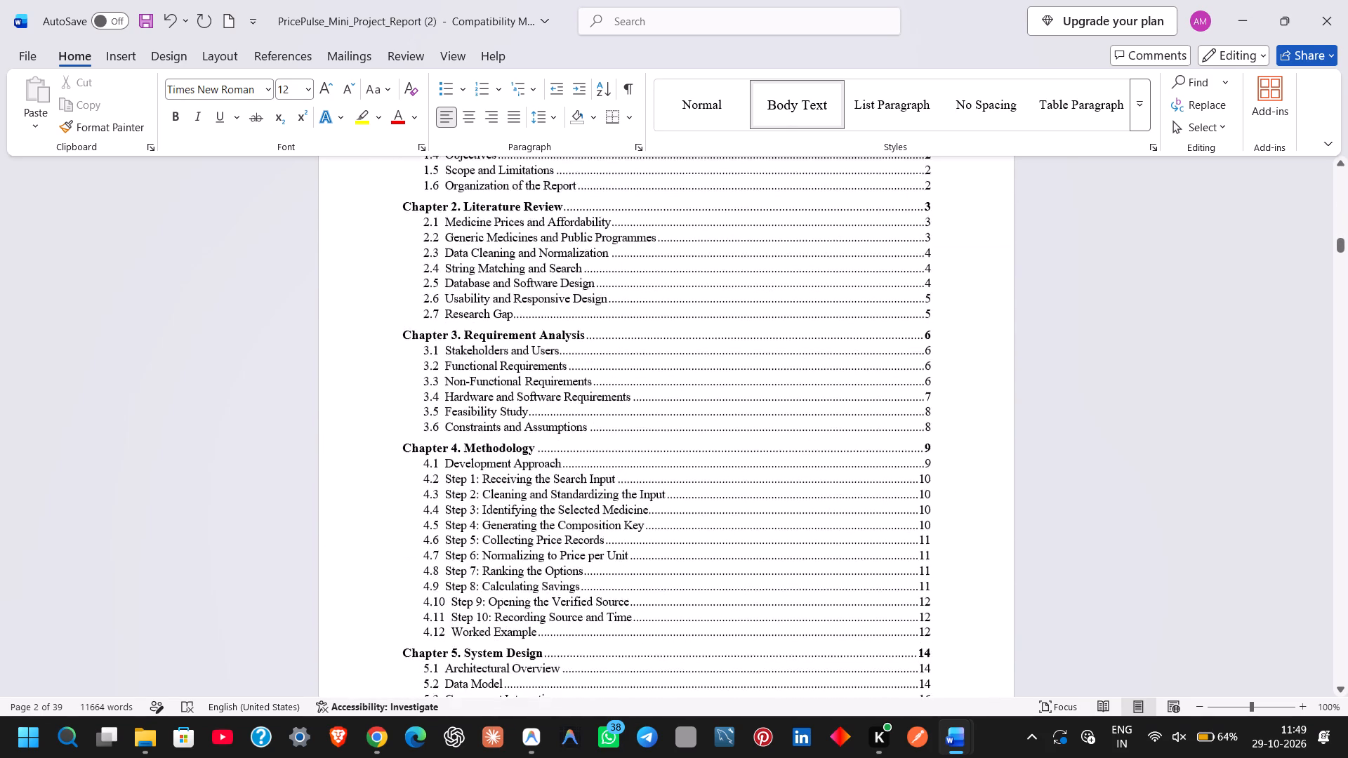
pyautogui.scroll(-4, 566, 348)
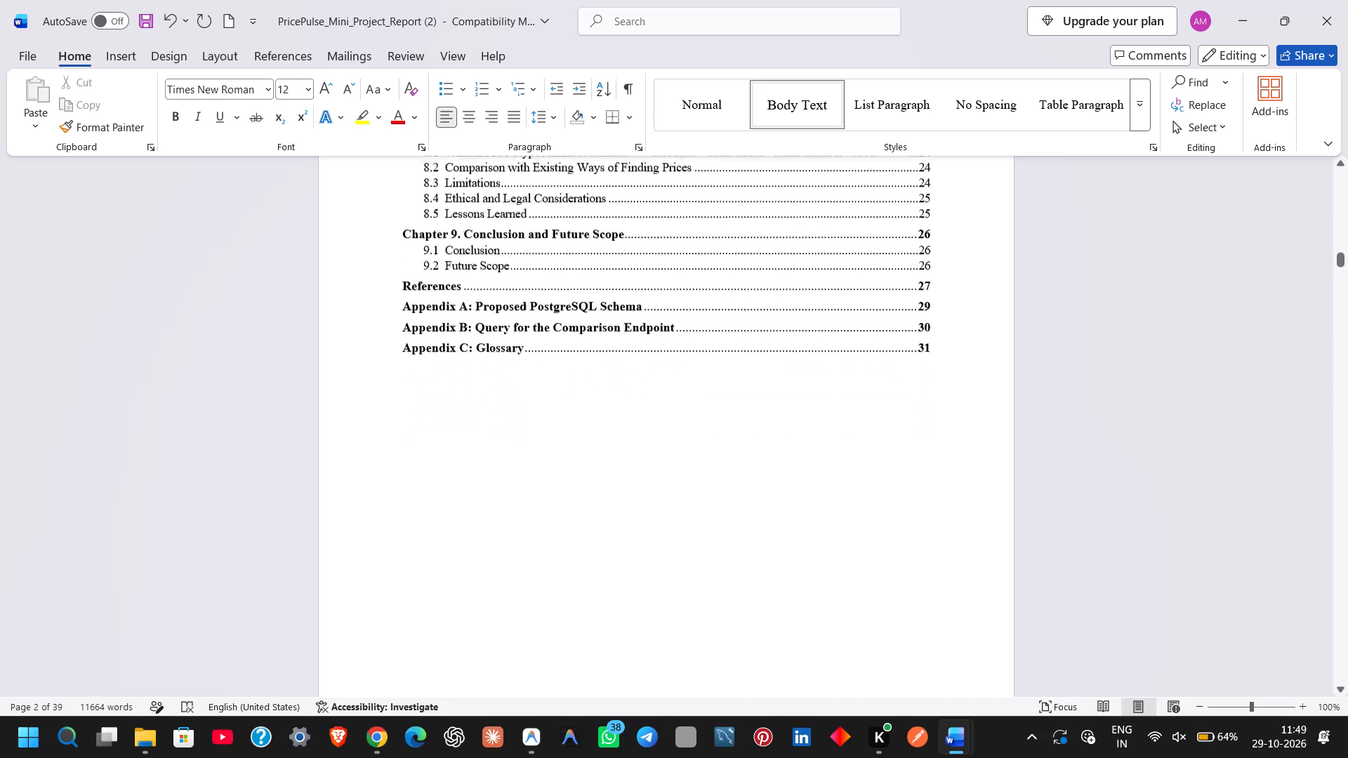
pyautogui.scroll(-4, 566, 348)
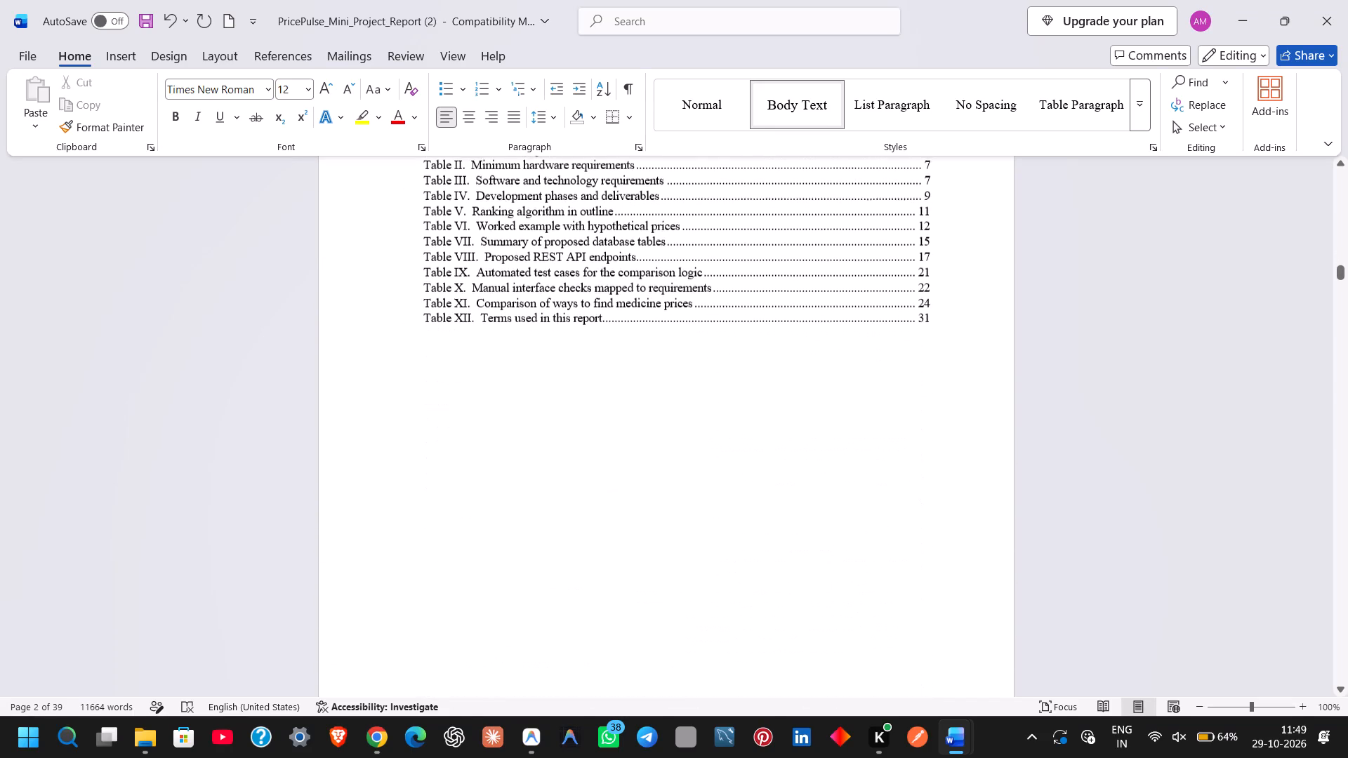
pyautogui.scroll(-3, 566, 348)
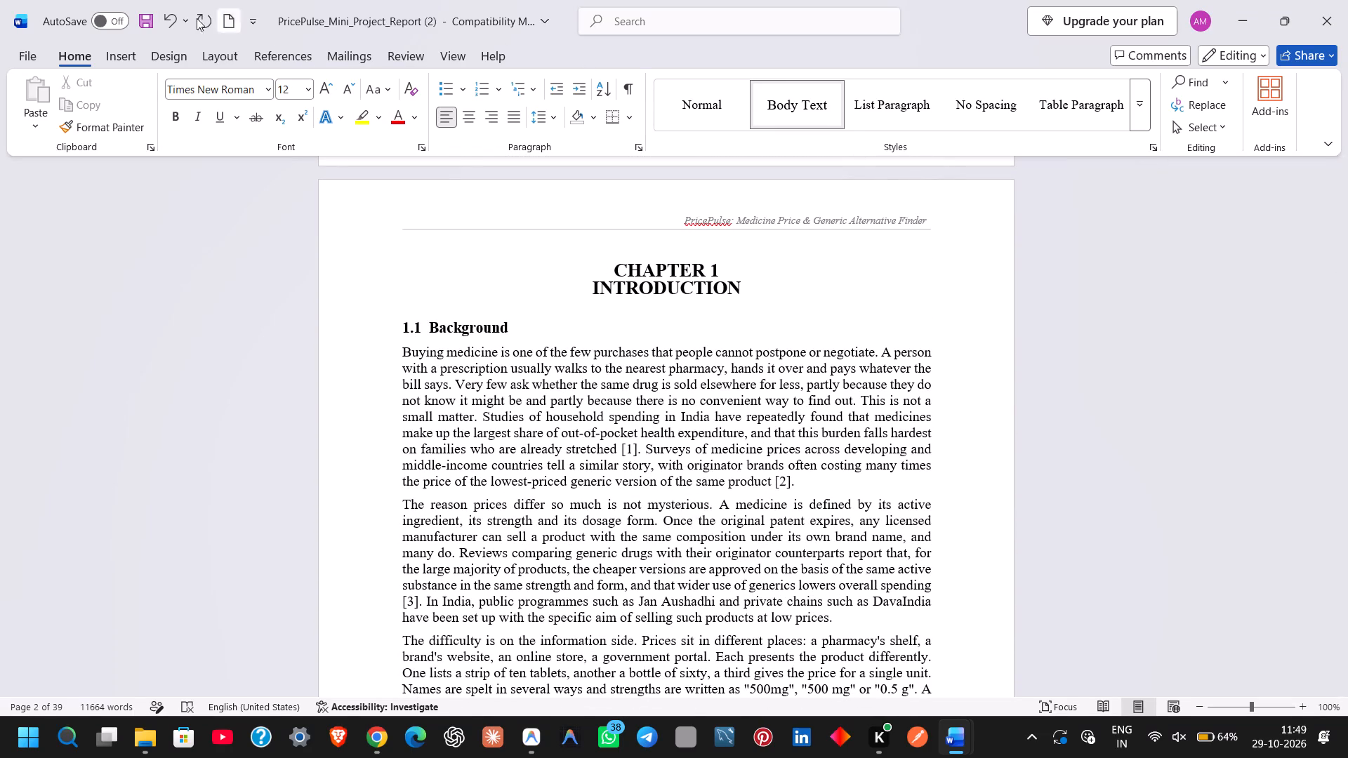
# Save the edited report and close the document.
pyautogui.click(153, 26)
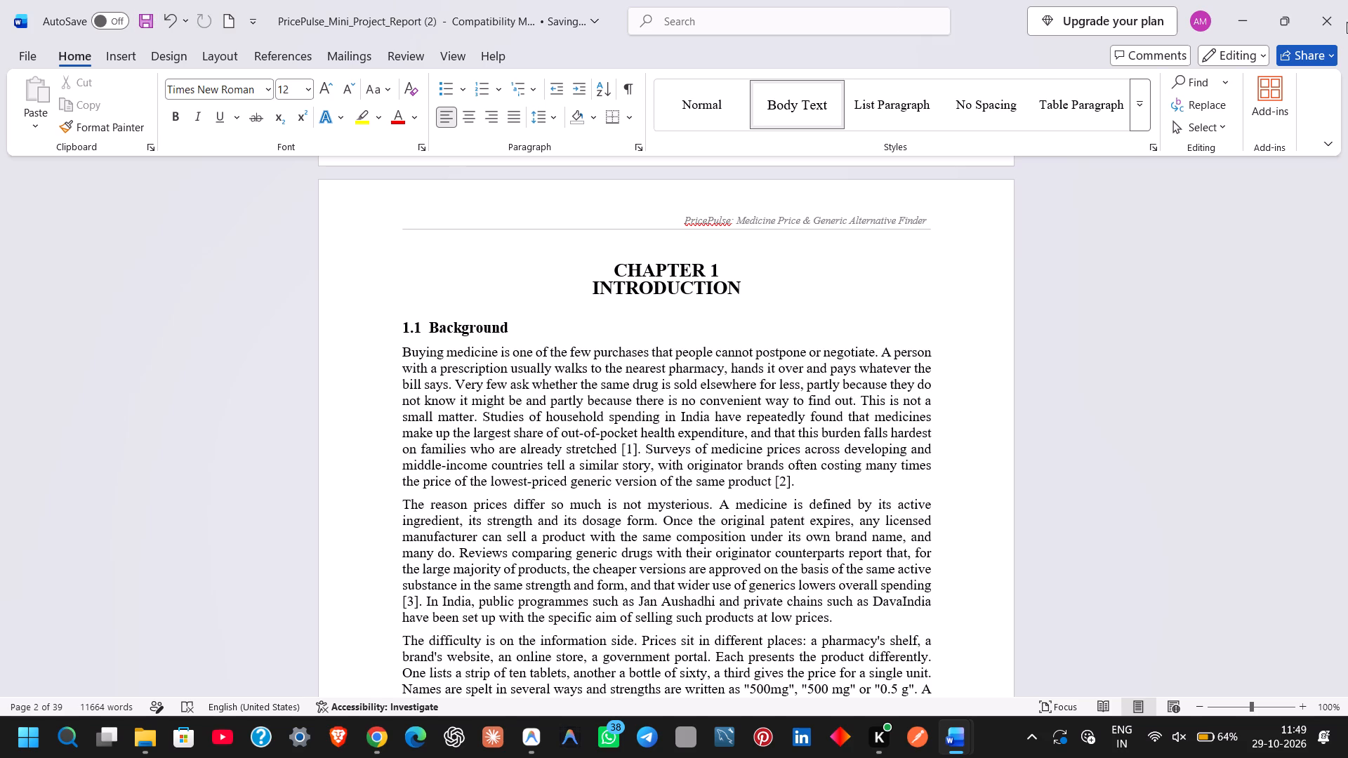
pyautogui.click(1347, 22)
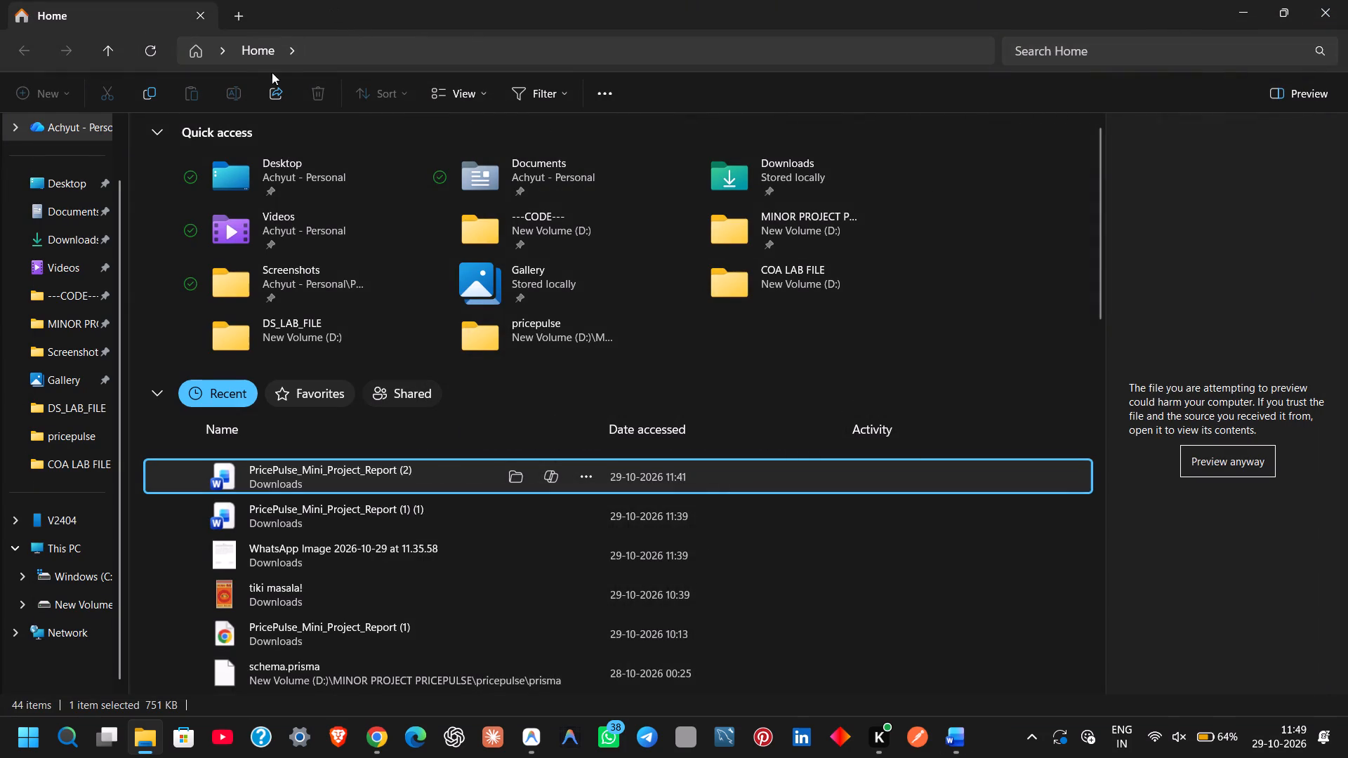
# In File Explorer, share the selected PricePulse_Mini_Project_Report (2) document through WhatsApp.
pyautogui.click(259, 82)
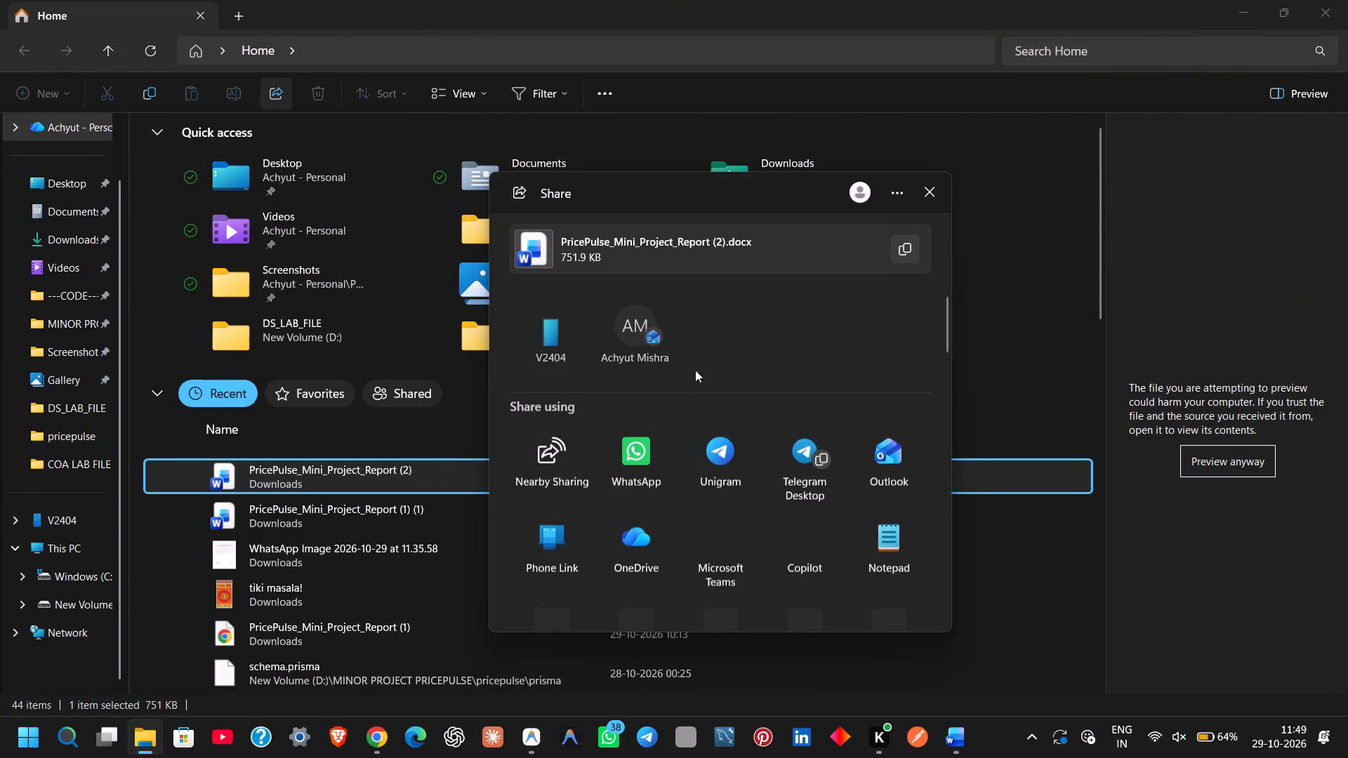
pyautogui.click(641, 483)
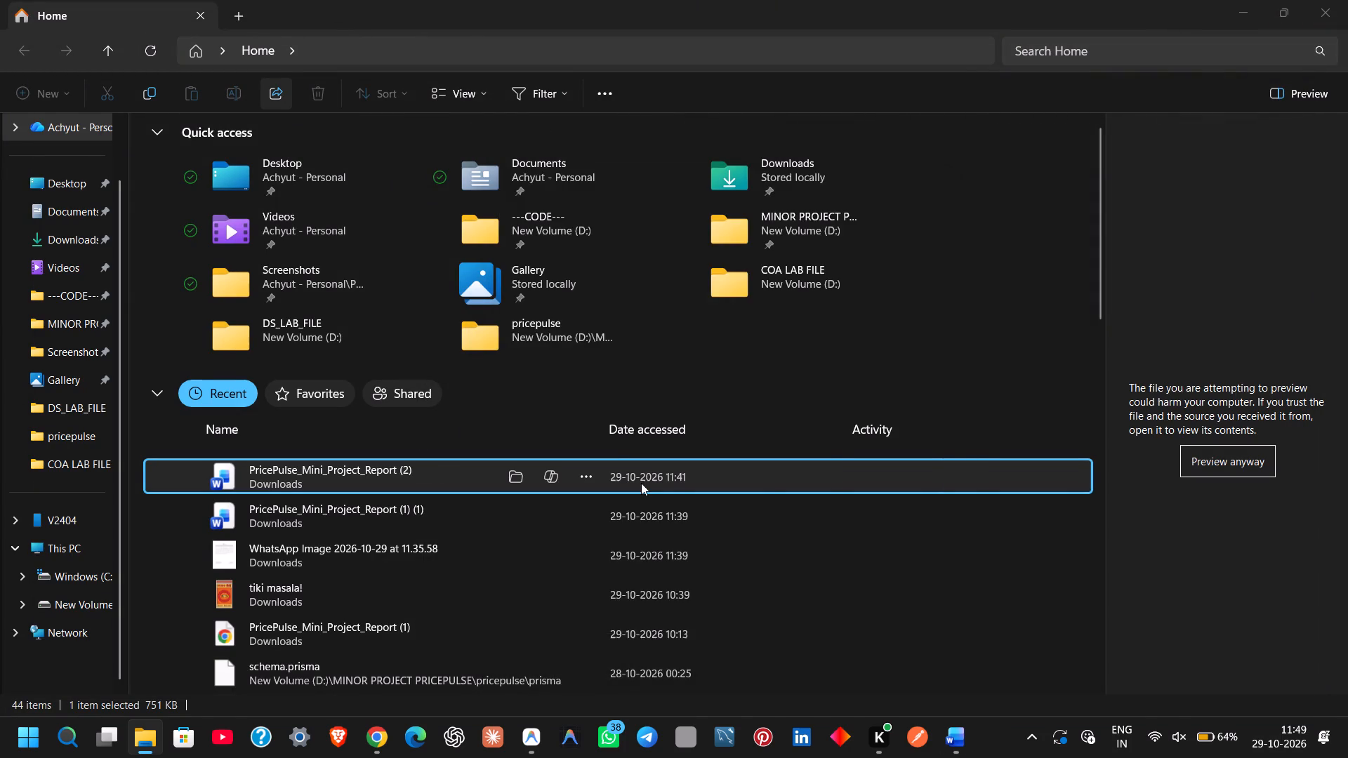